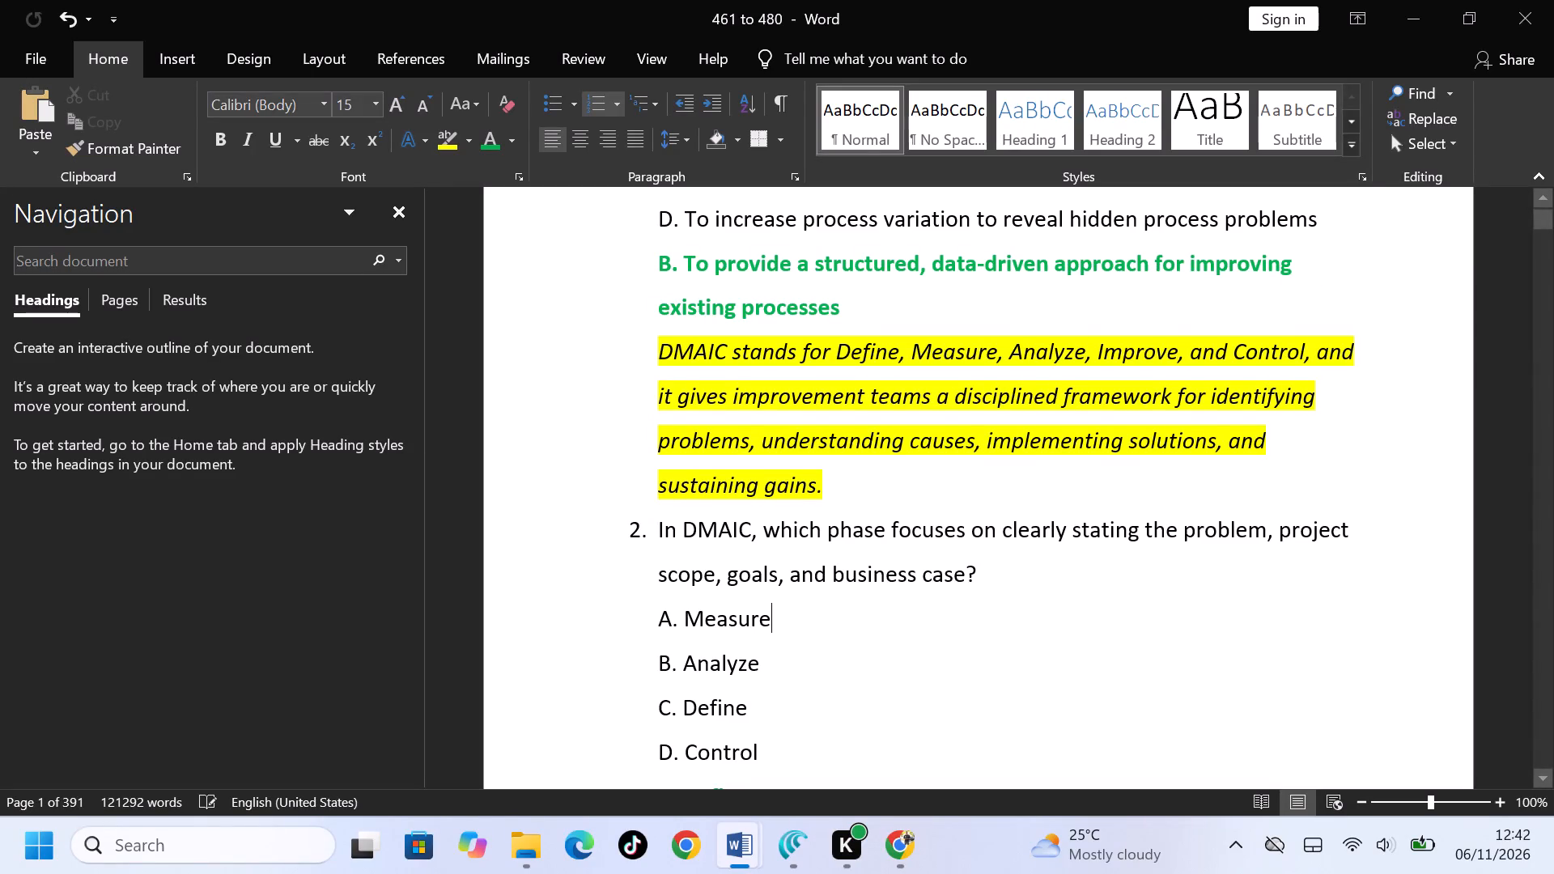
Save the 461 to 480 document and close it.
key(ctrl+s)
click(1545, 0)
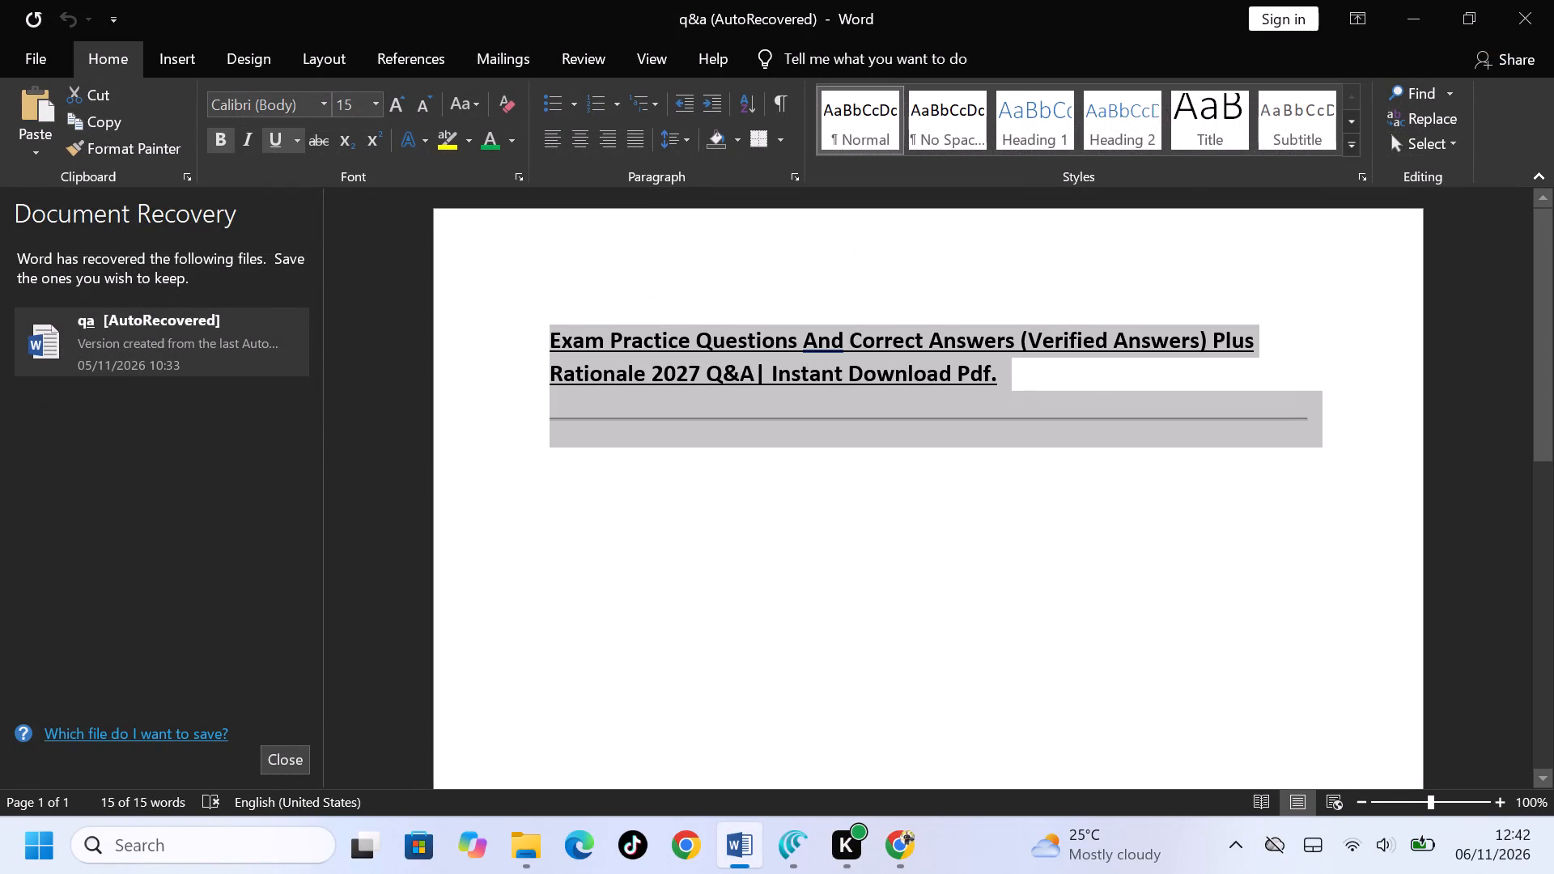
Copy the selected "Exam Practice Questions And Correct Answers (Verified Answers) Plus Rationale 2027 Q&A| Instant Download Pdf." text with its horizontal line.
key(ctrl+c)
key(ctrl+c)
key(ctrl+c)
key(ctrl+c)
Switch to File Explorer and open the 441 to 460 document from the Downloads folder.
click(542, 829)
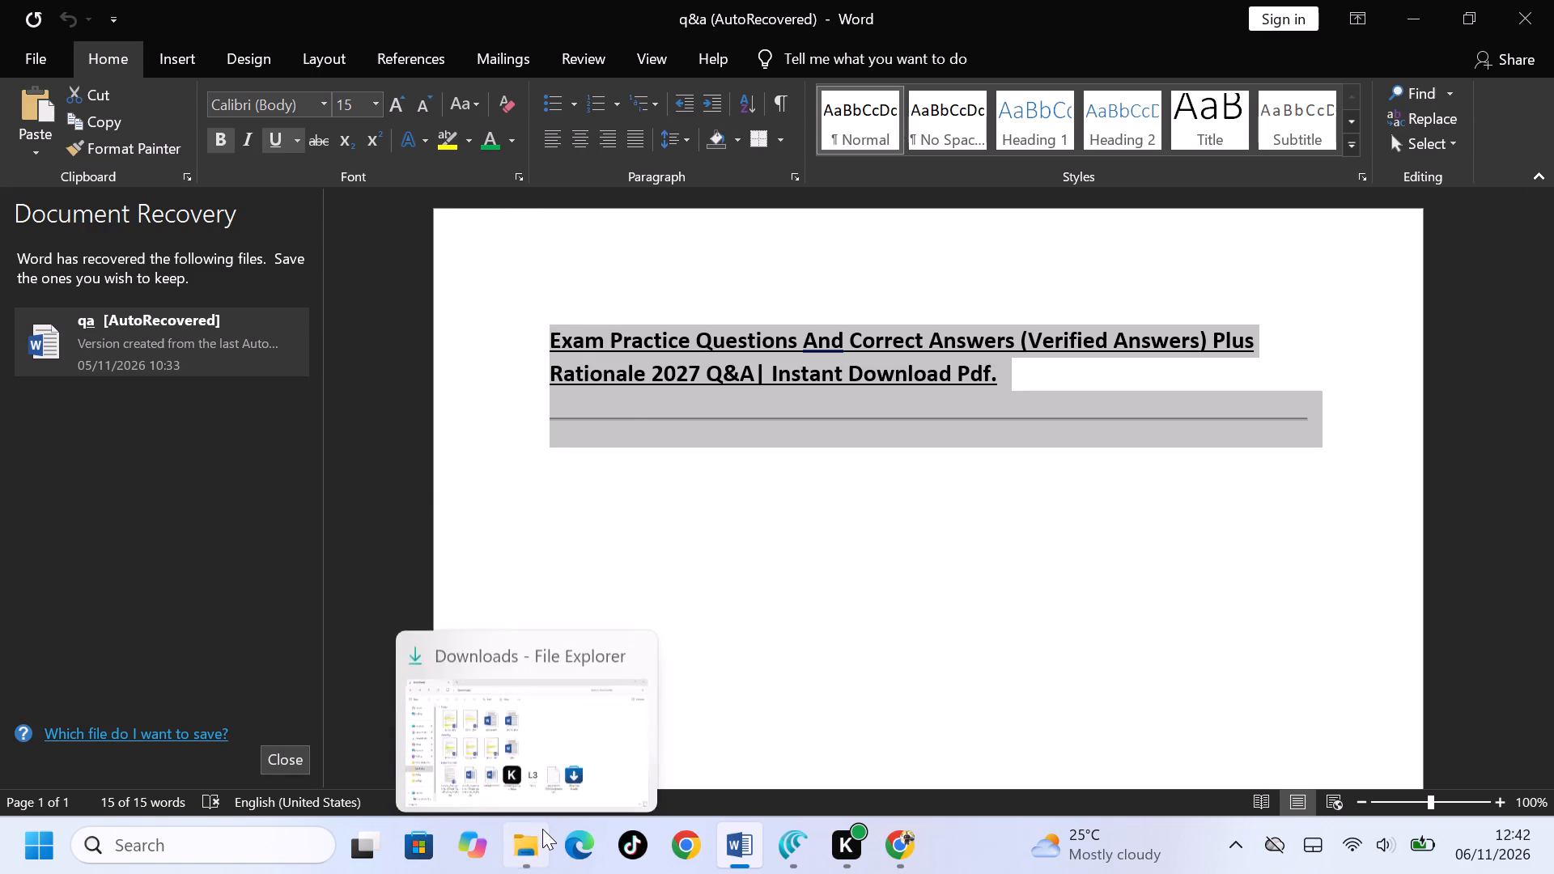
double_click(527, 263)
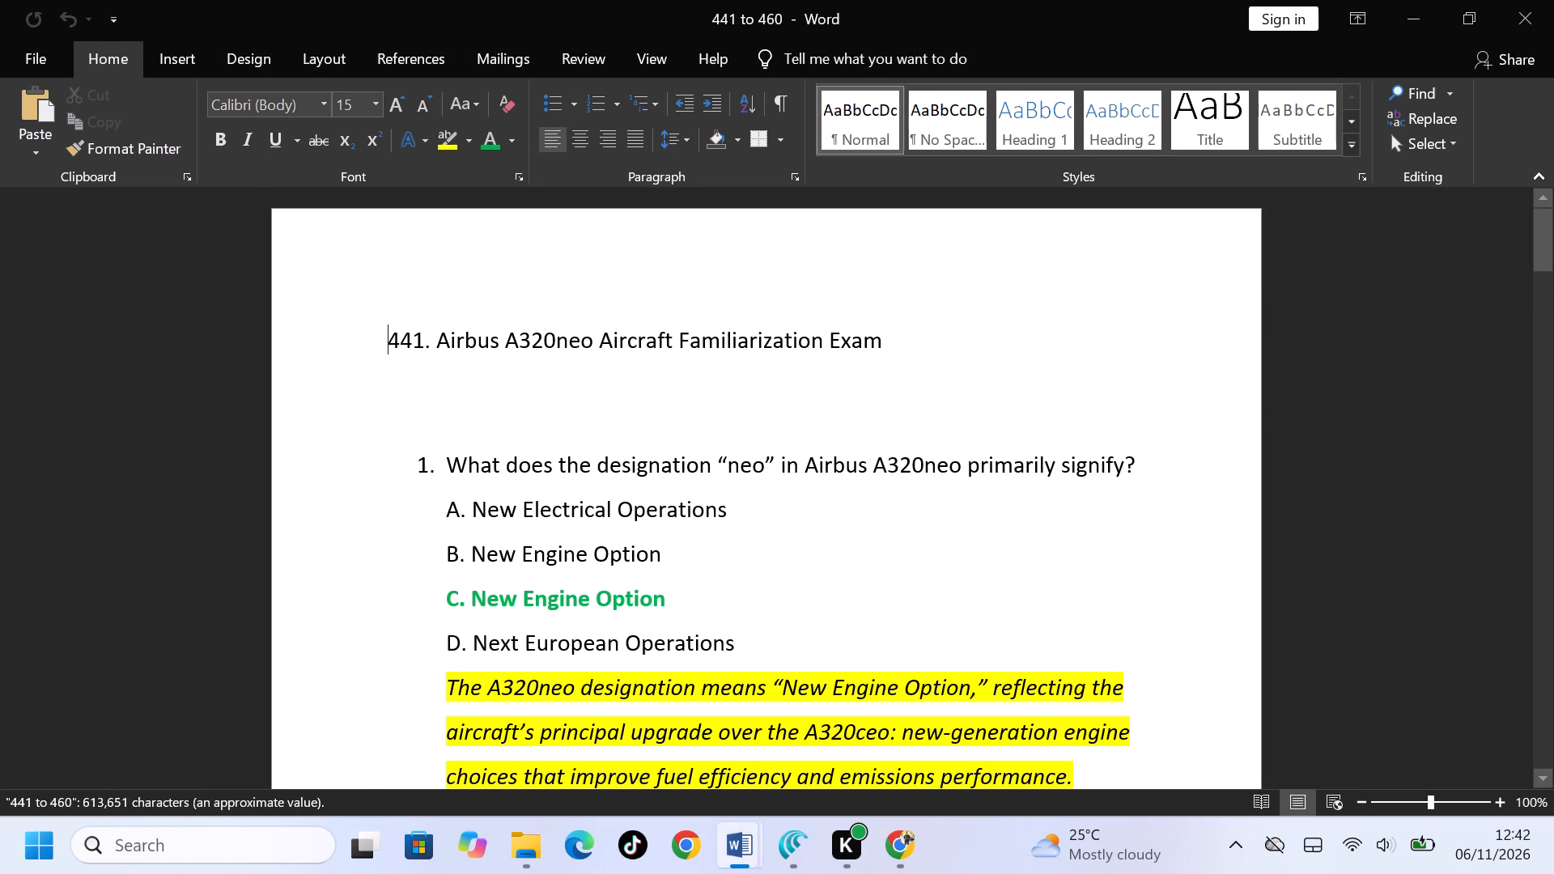
Replace the word "Exam" in the 441 Airbus A320neo title with the copied exam text and line.
click(866, 340)
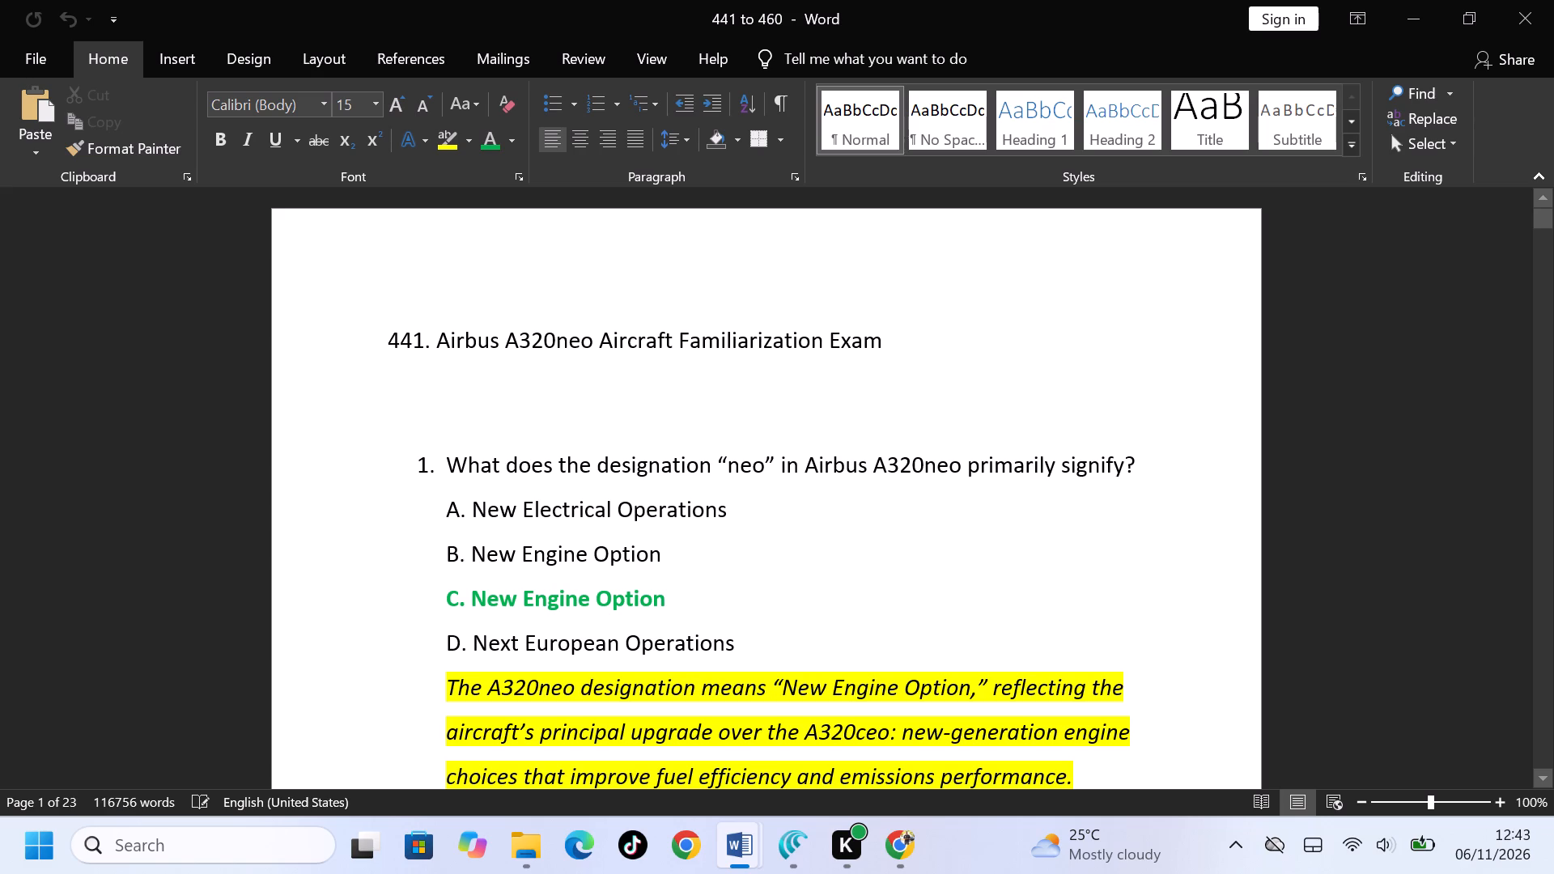
click(866, 340)
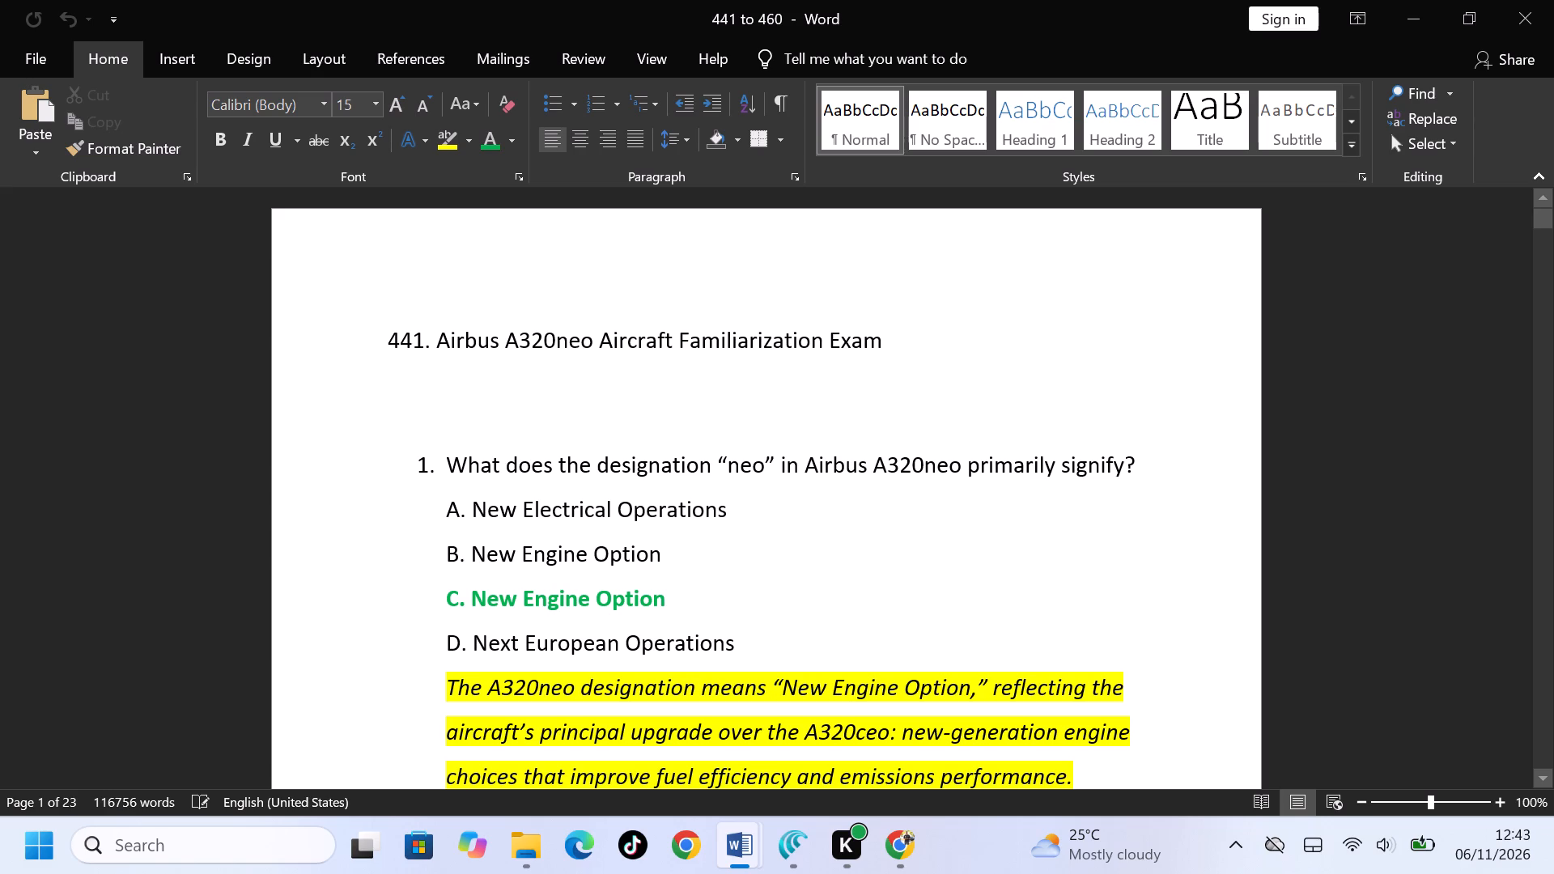
double_click(866, 340)
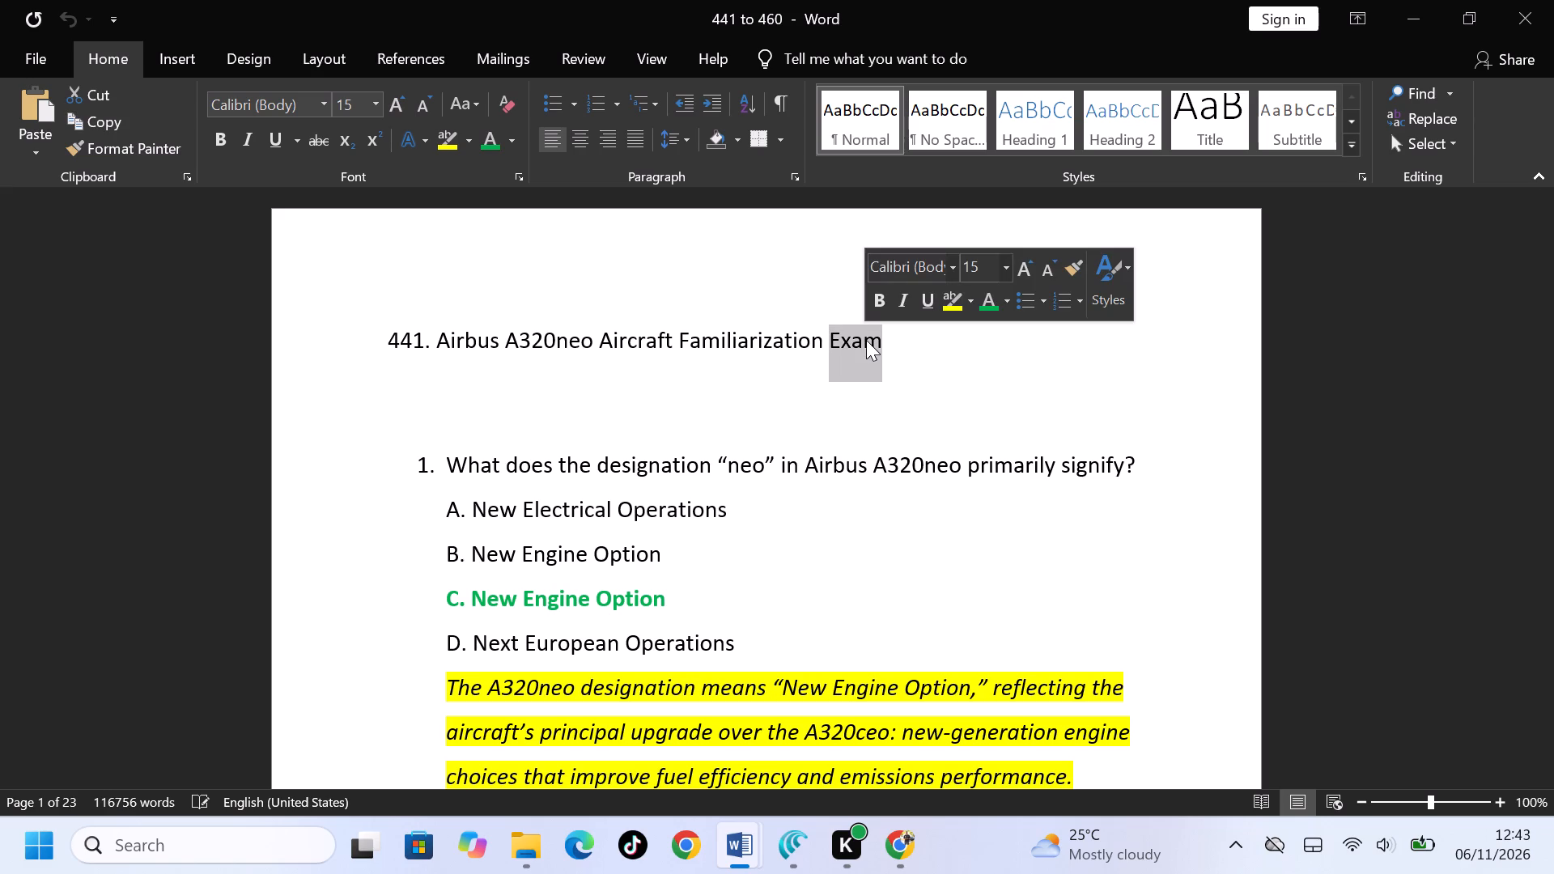
key(ctrl+v)
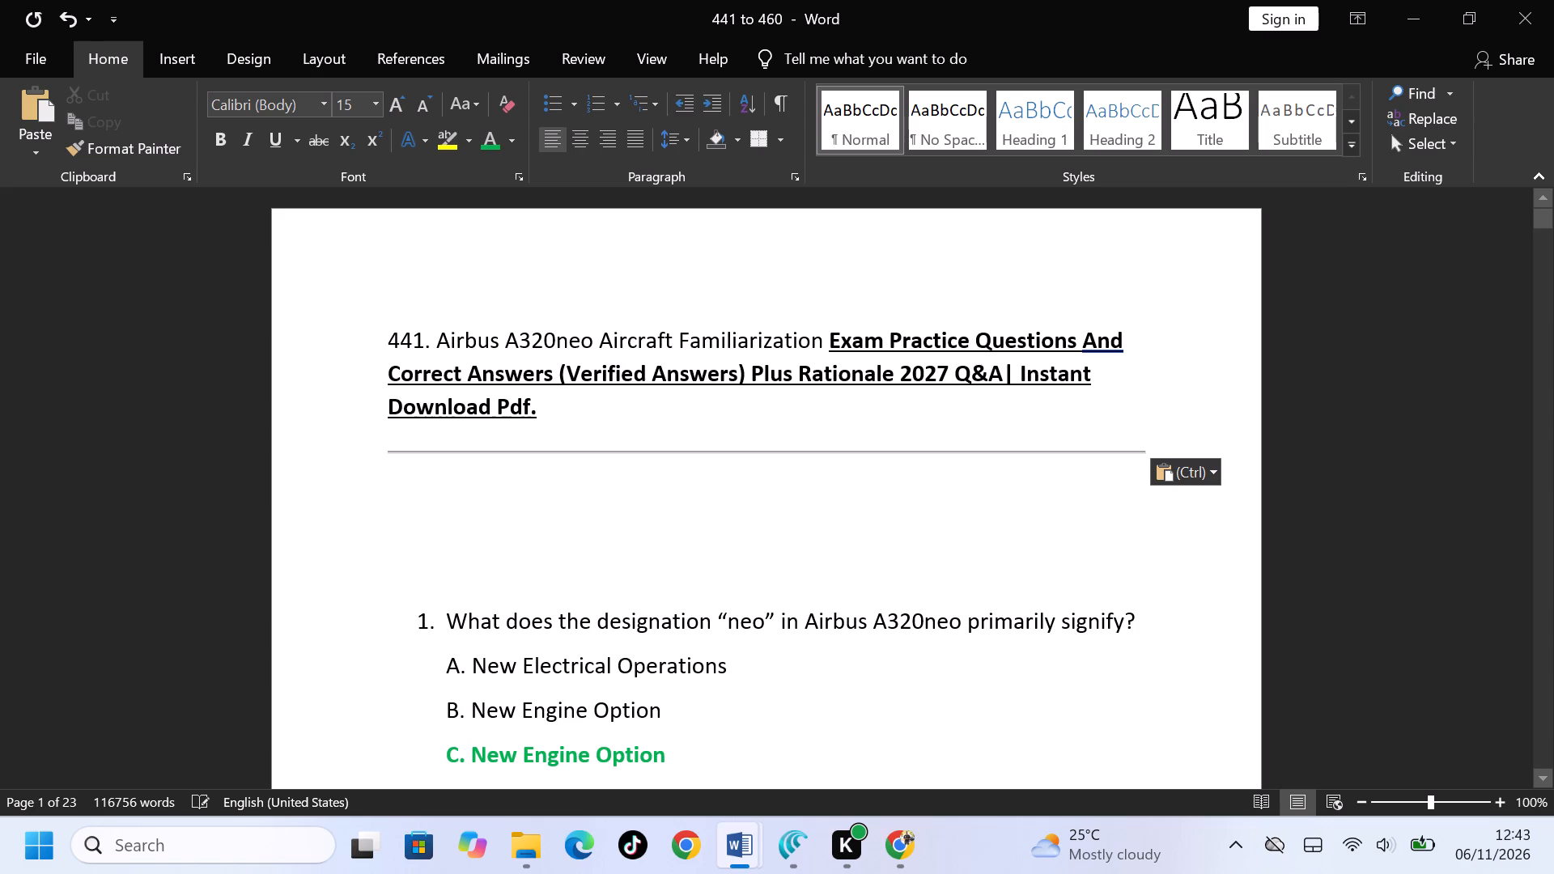
Format the whole 441 Airbus A320neo title as 28 pt, bold, underlined and dark red.
drag(572, 421, 275, 305)
scroll(558, 416, left, 1)
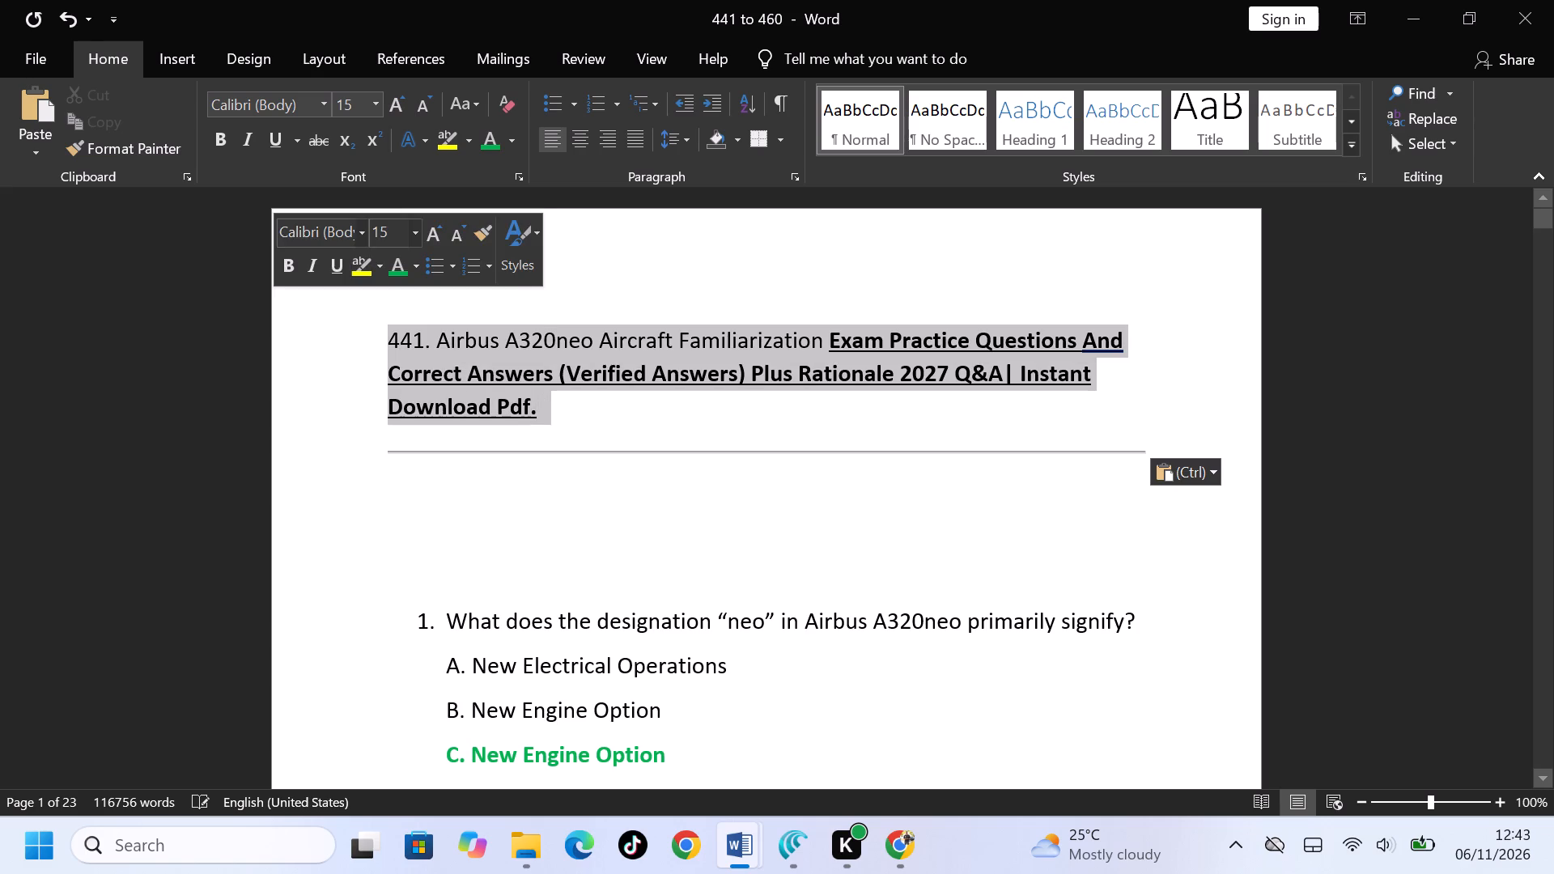
key(ctrl+shift+period)
key(ctrl+shift+period)
key(ctrl+shift+period)
key(ctrl+shift+period)
key(ctrl+shift+period)
key(ctrl+shift+period)
key(ctrl+shift+period)
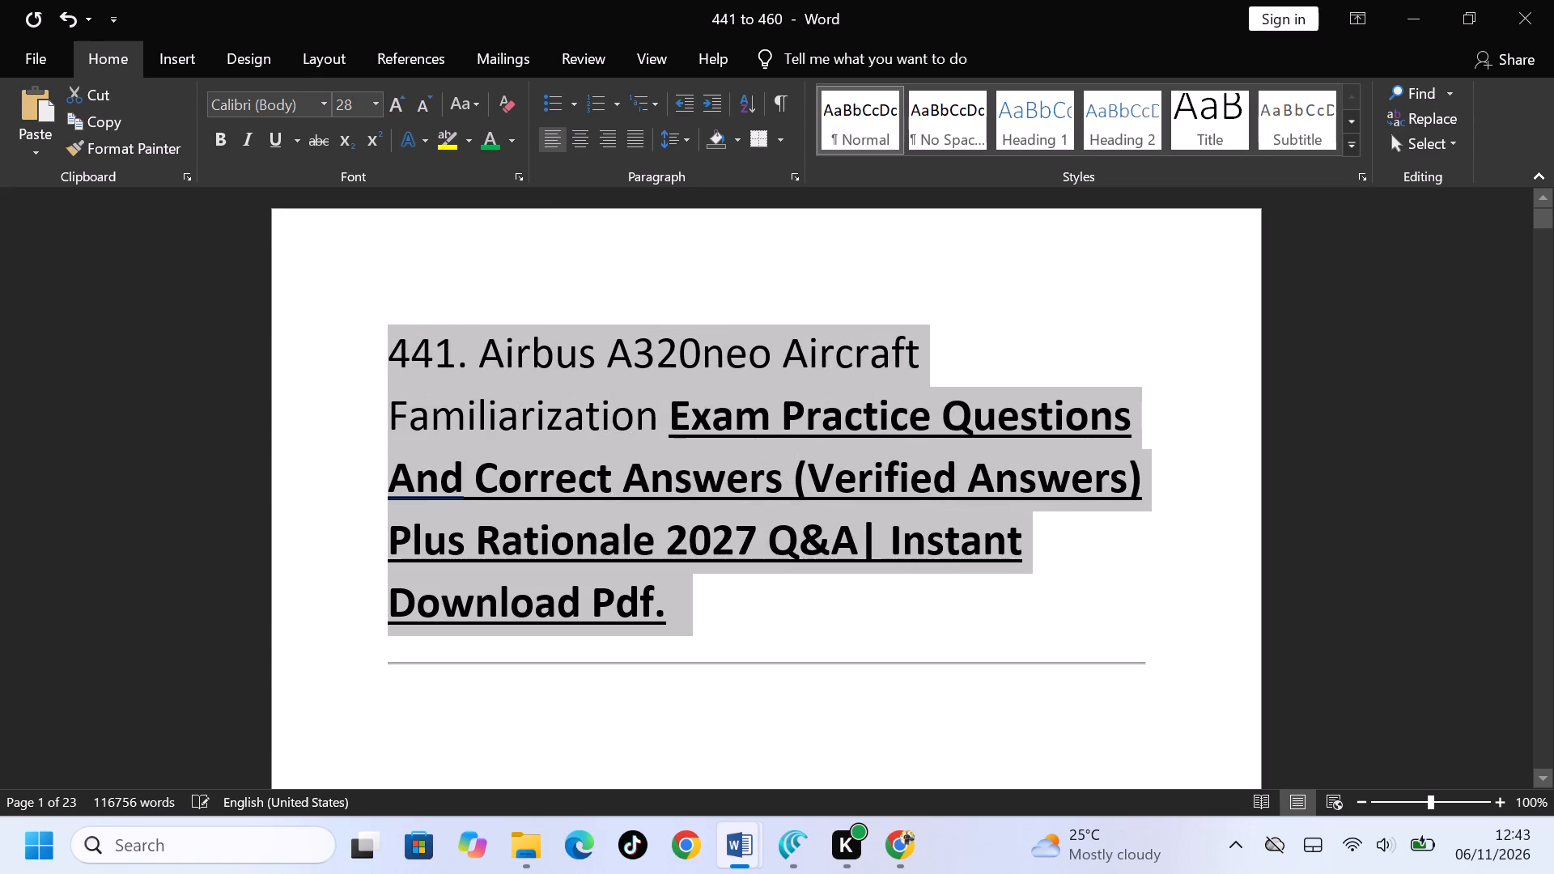
key(ctrl+b)
key(ctrl+u)
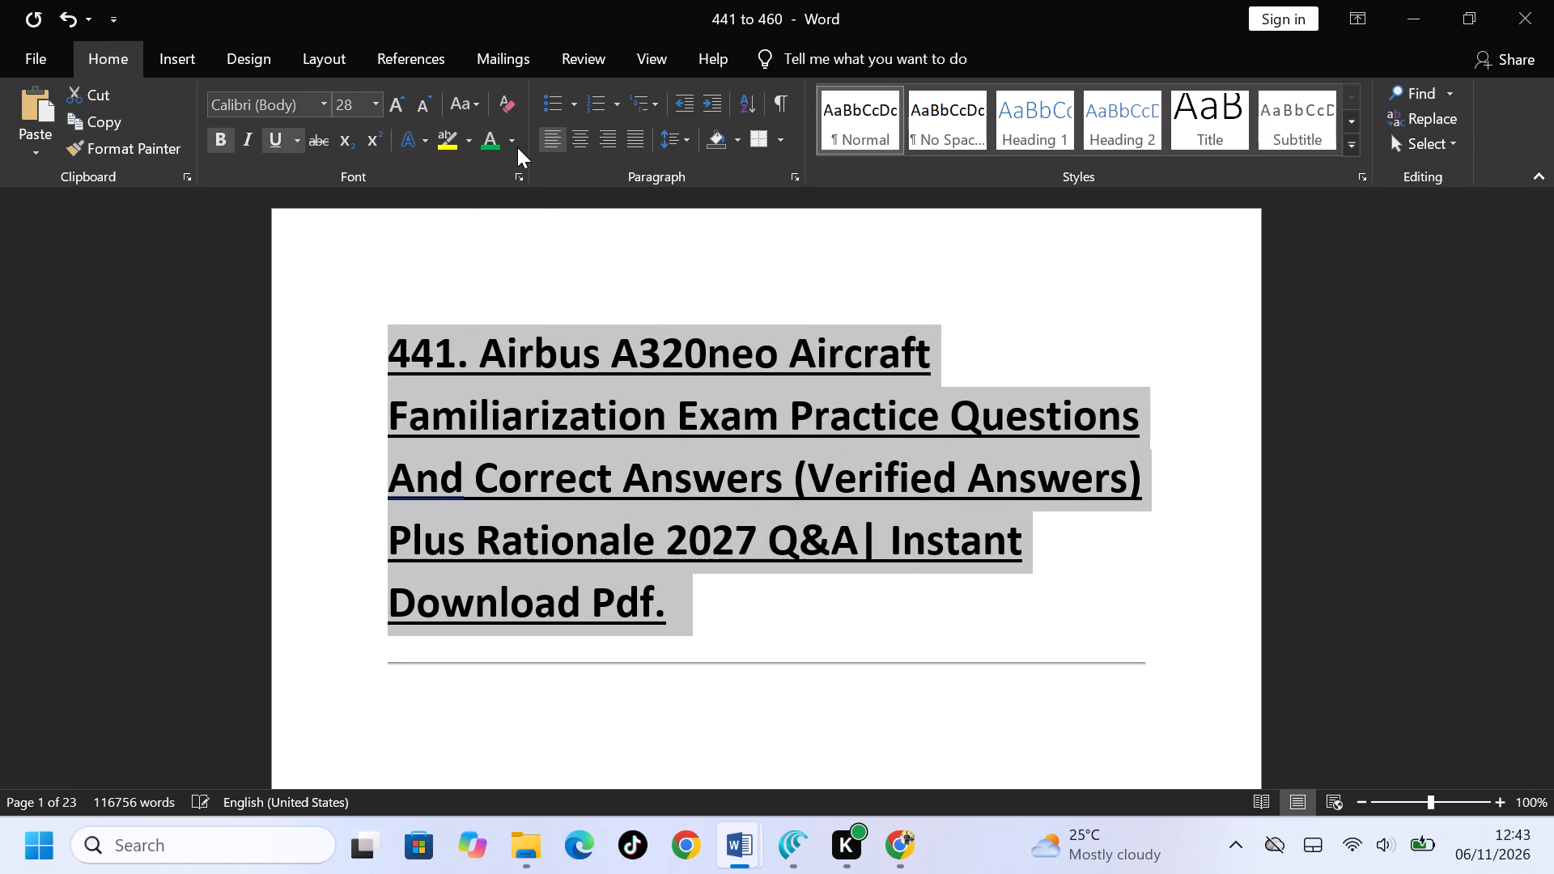
click(514, 141)
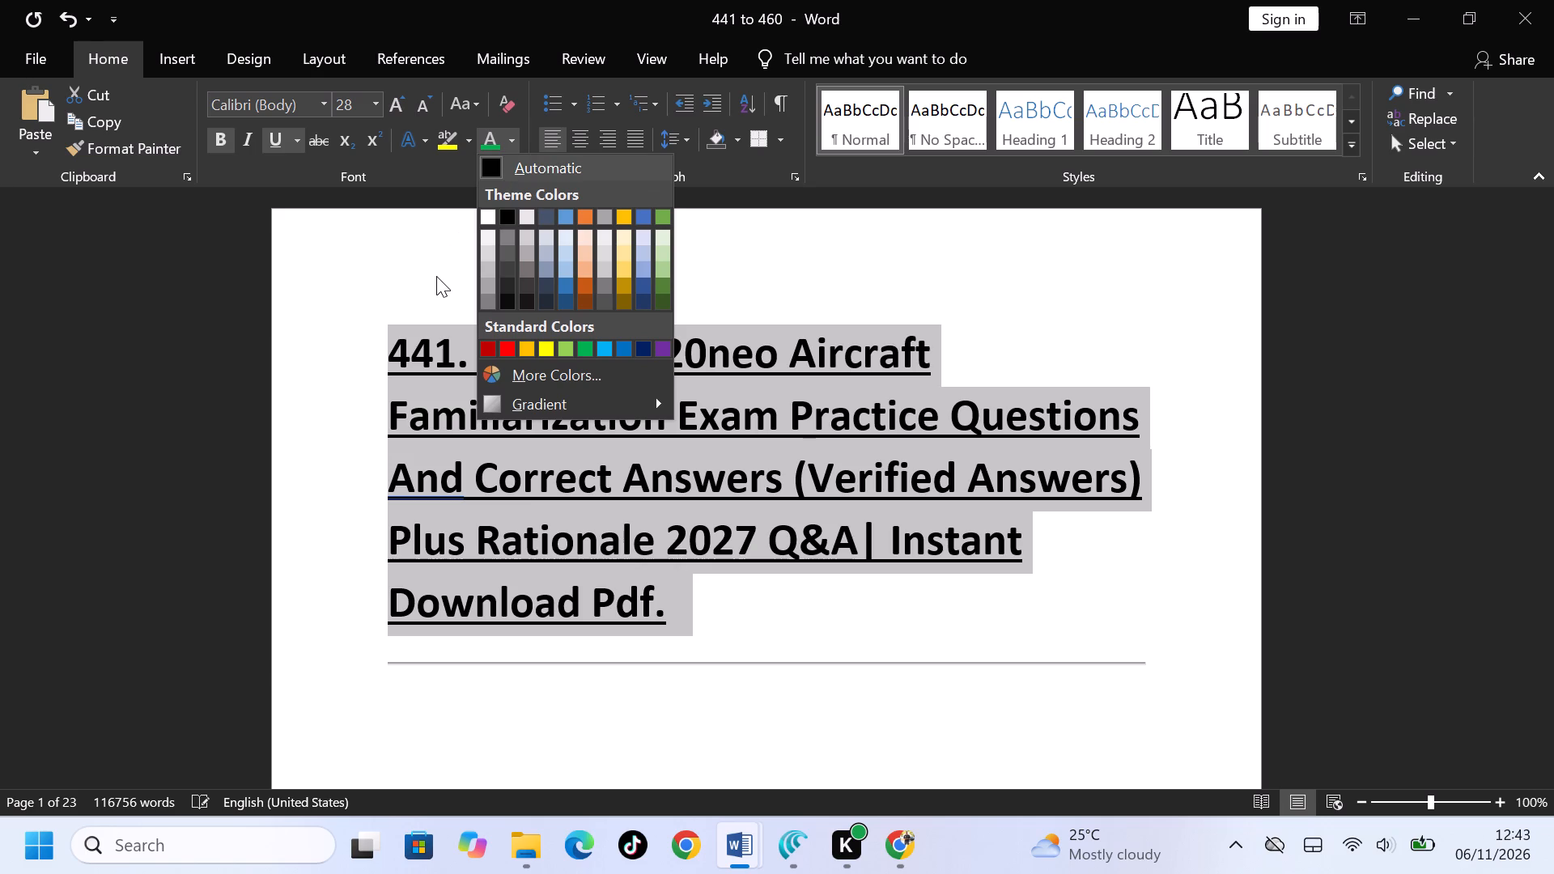
click(486, 352)
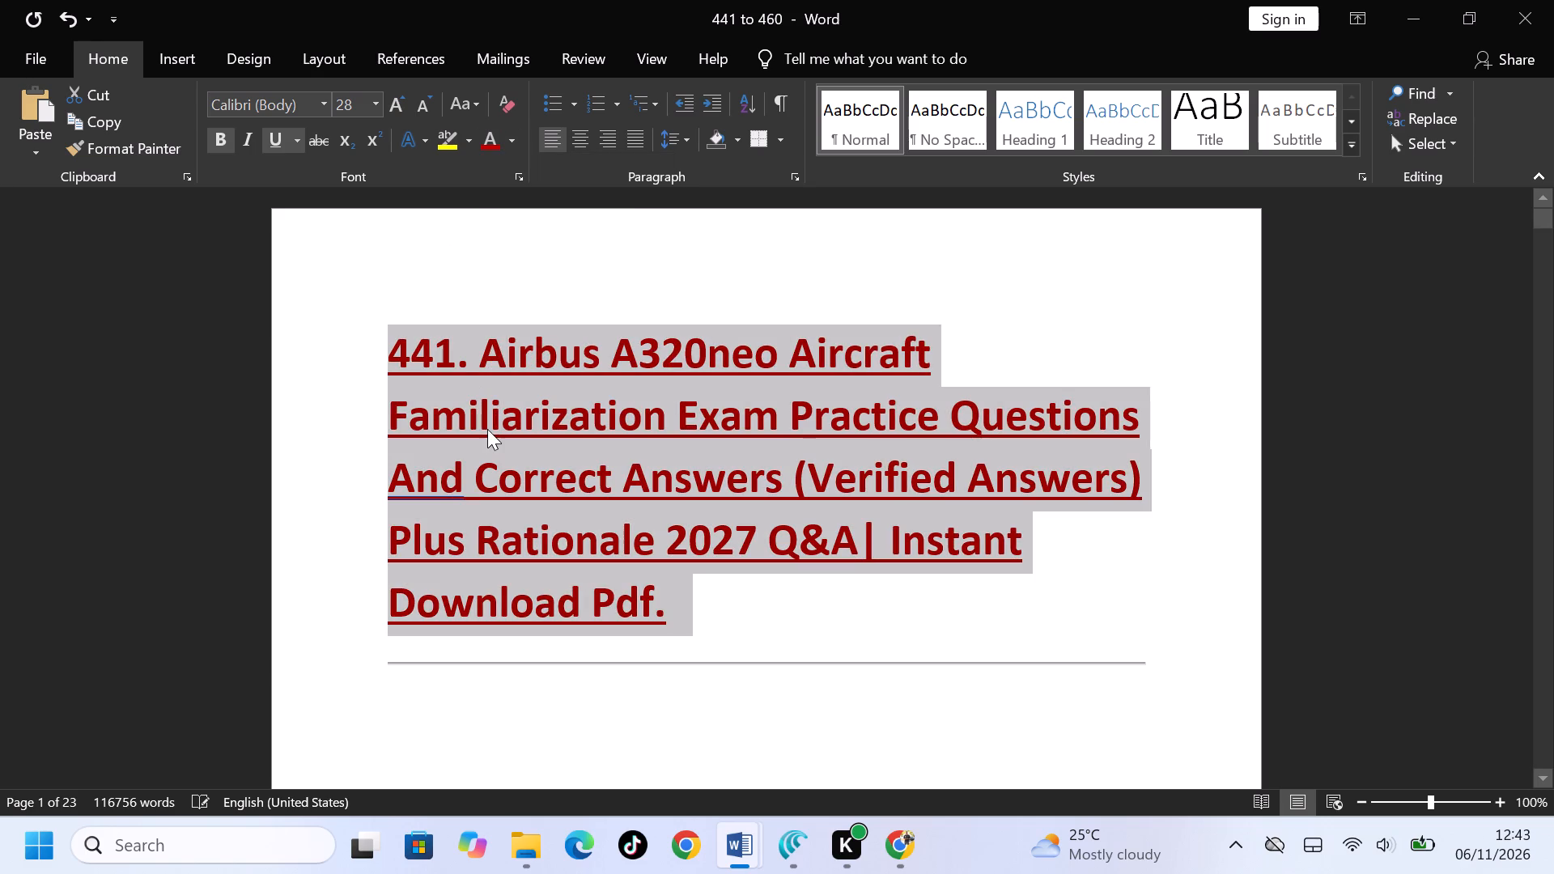
Search the document for 44, go to the 442 Airbus A321 title and replace its word "Exam" with the copied exam text.
key(ctrl+f)
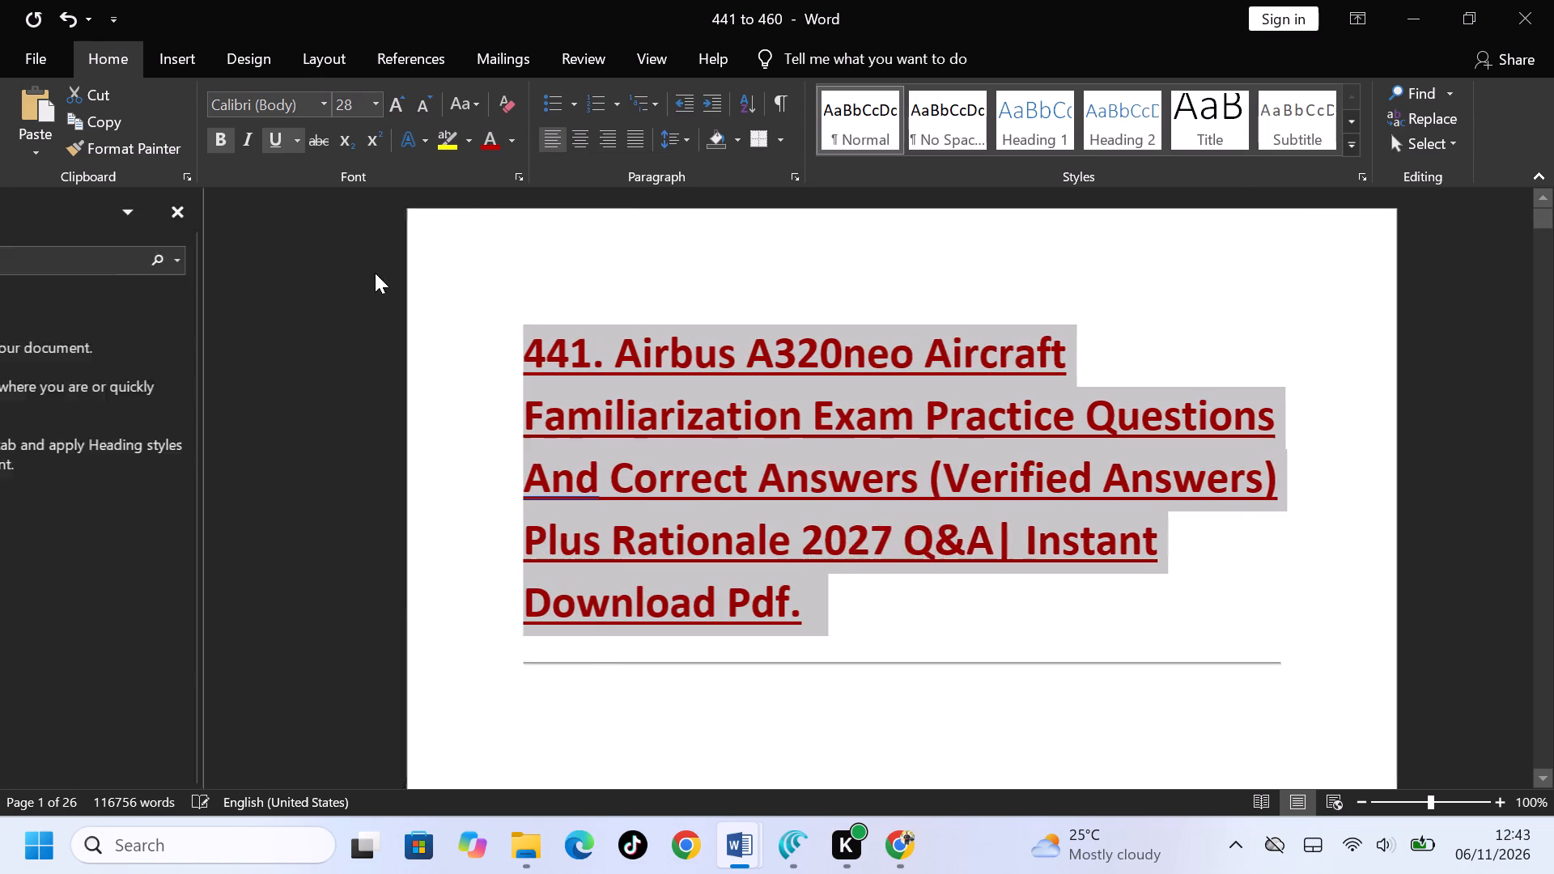
click(363, 264)
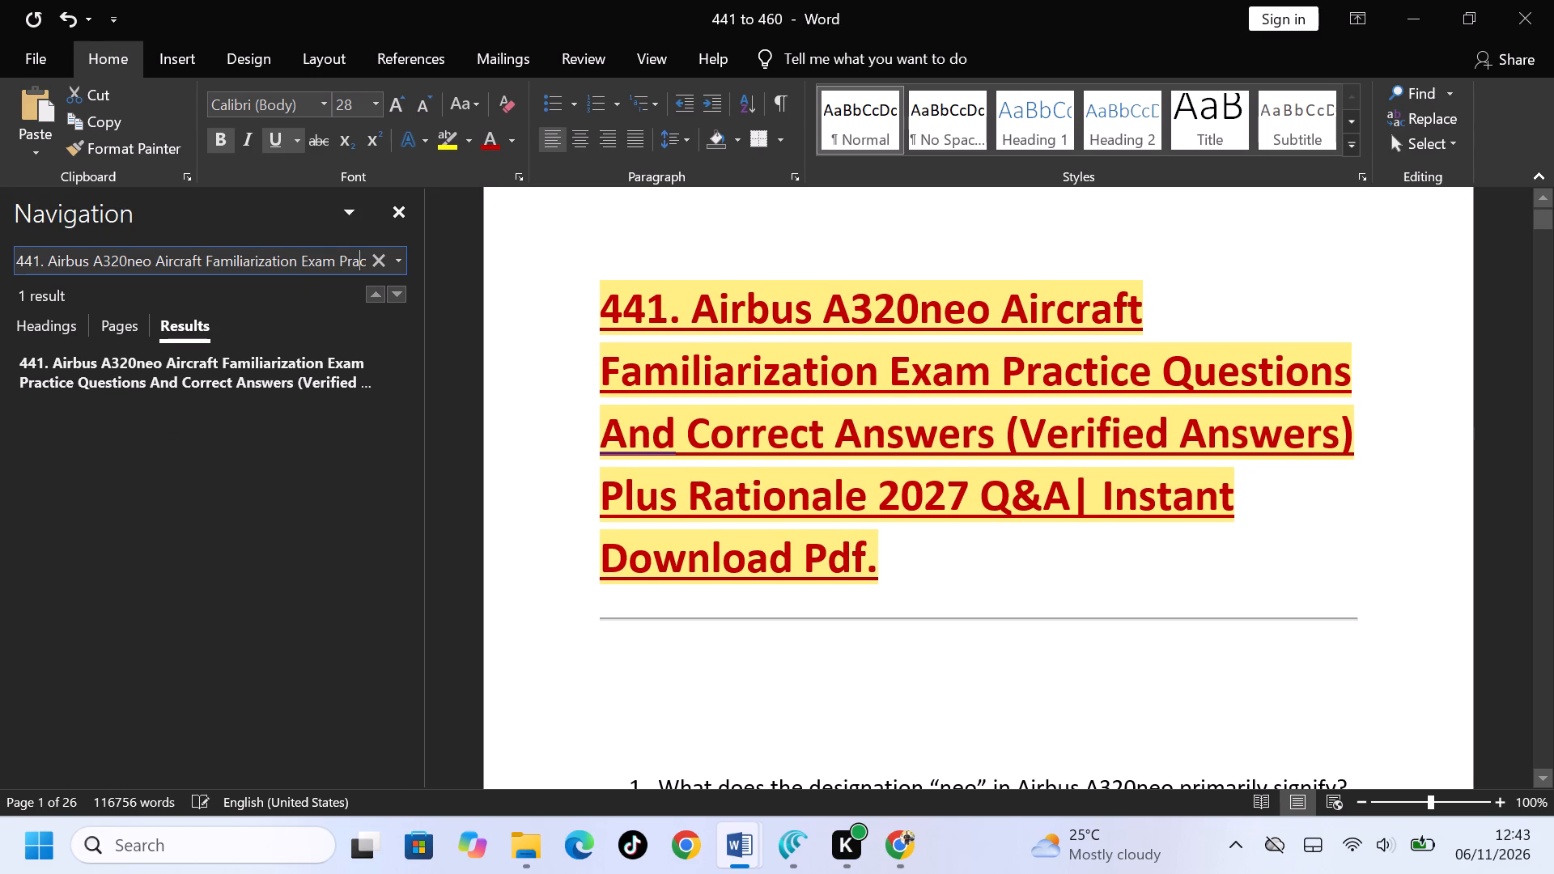
click(385, 262)
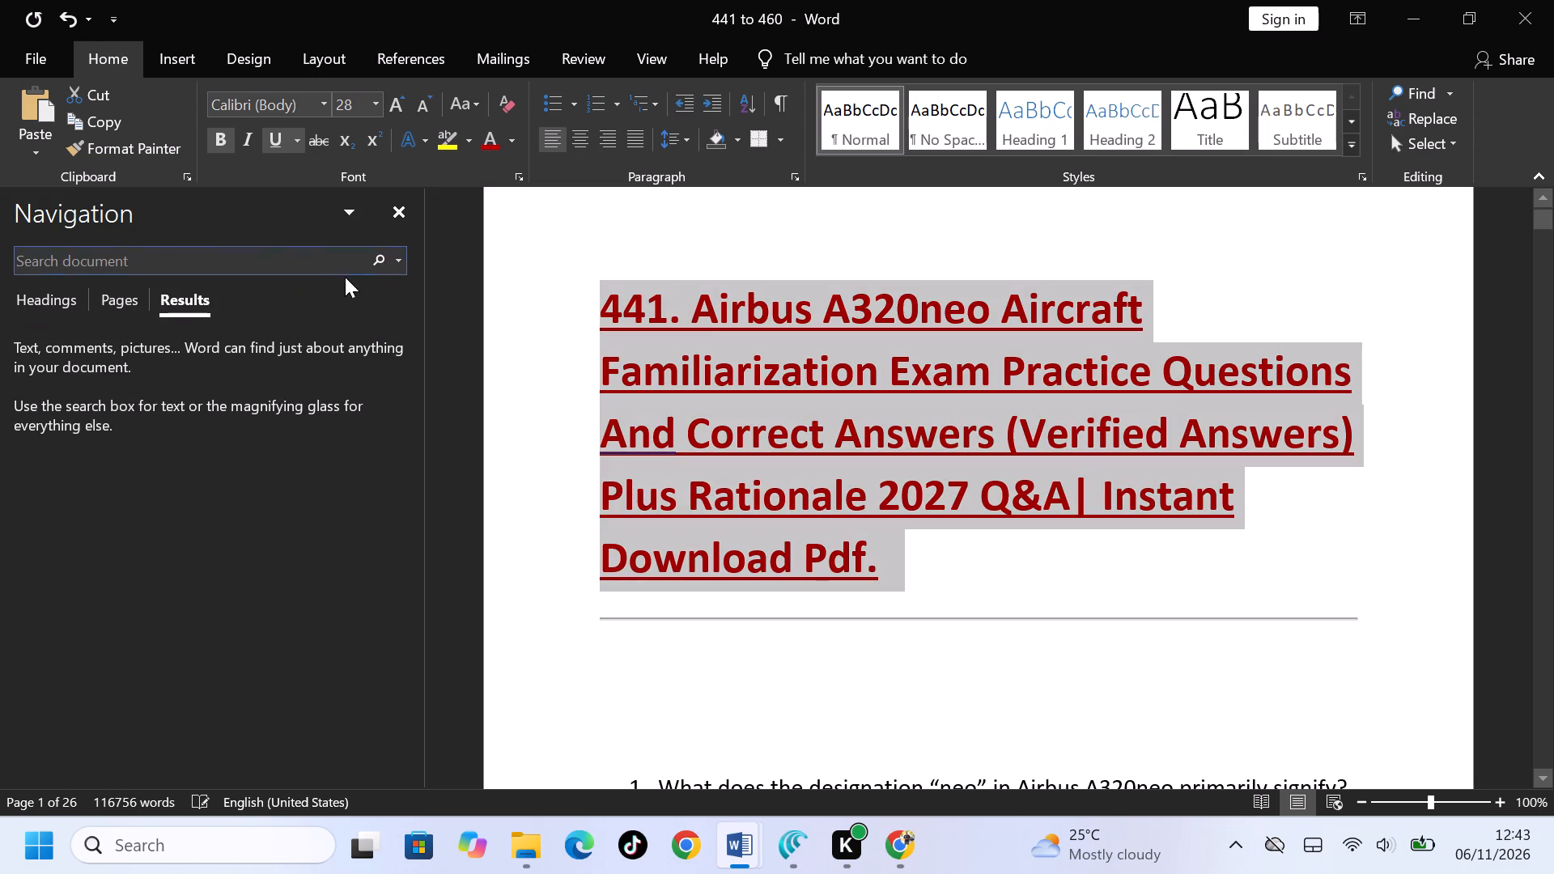
click(305, 256)
text(44)
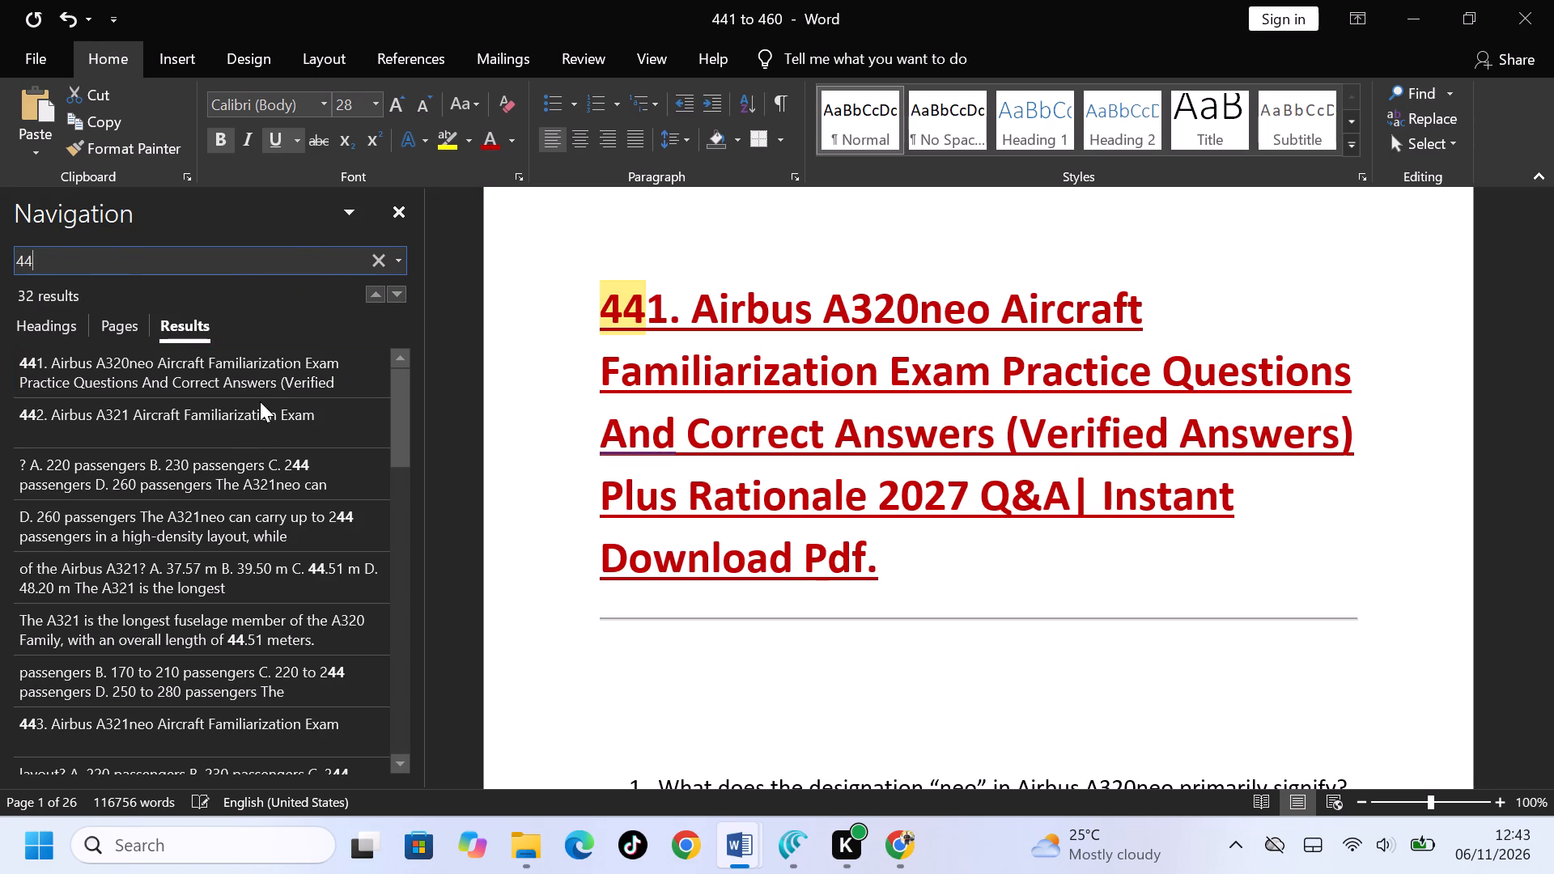
click(227, 428)
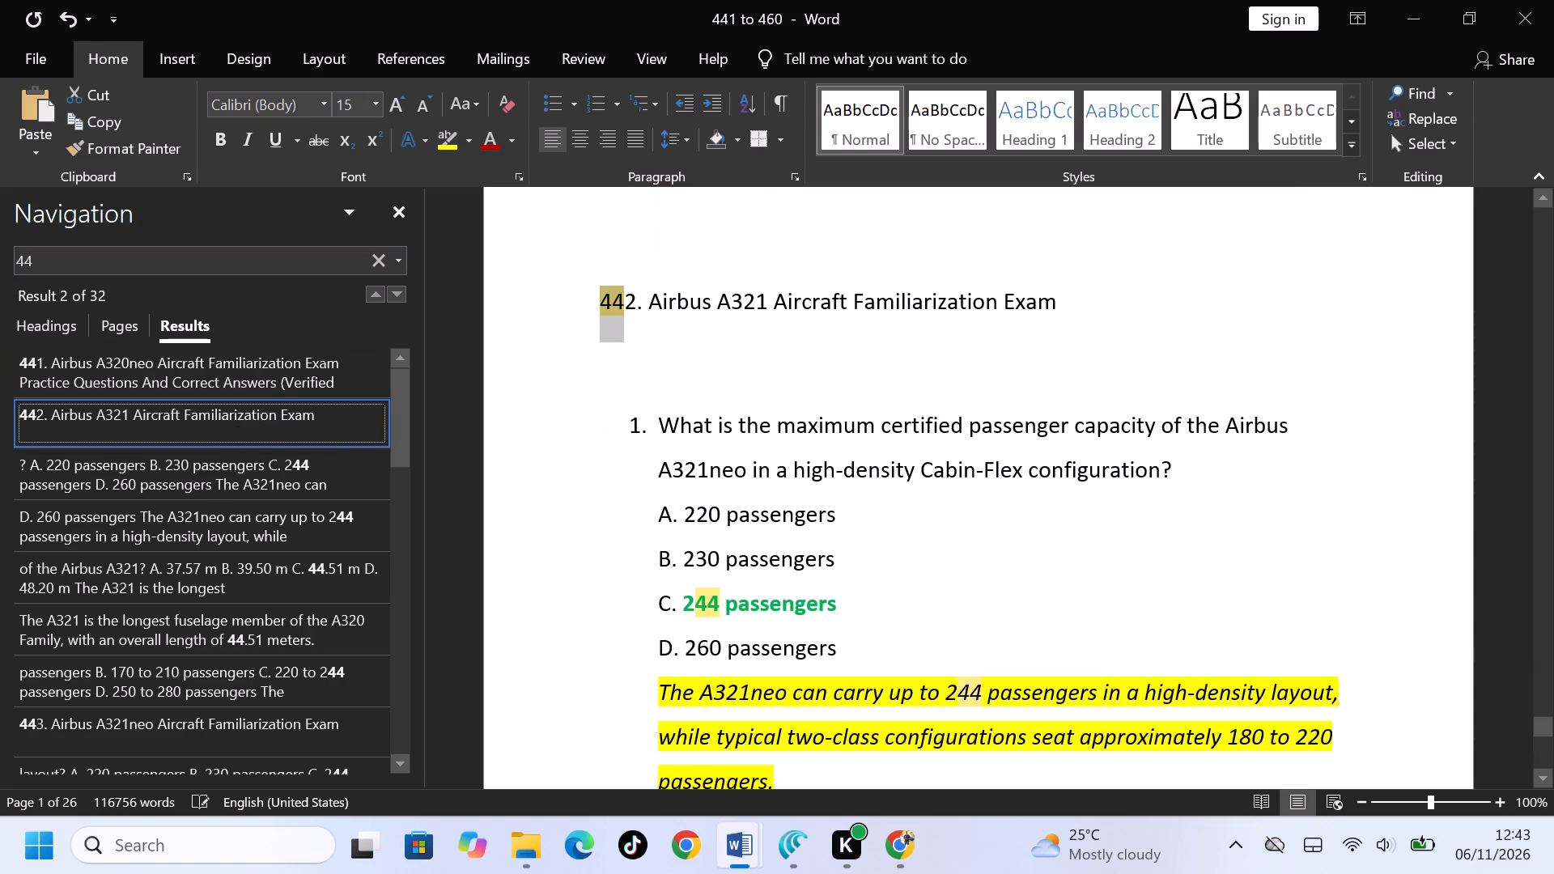
double_click(1041, 303)
key(ctrl+v)
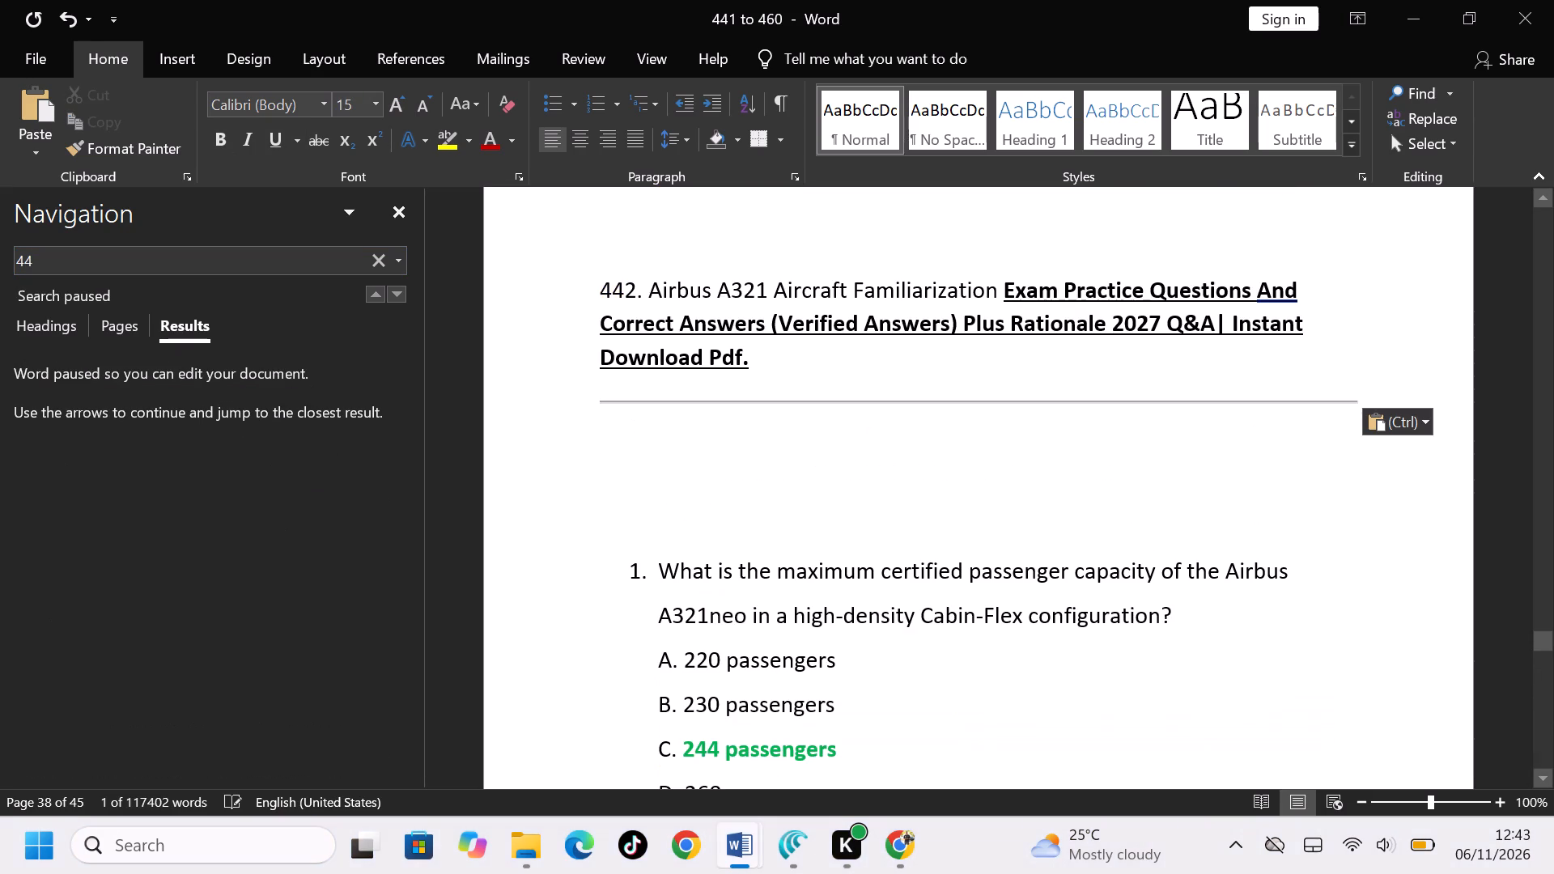
Format the whole 442 Airbus A321 title as 28 pt, bold, underlined and dark red.
click(798, 357)
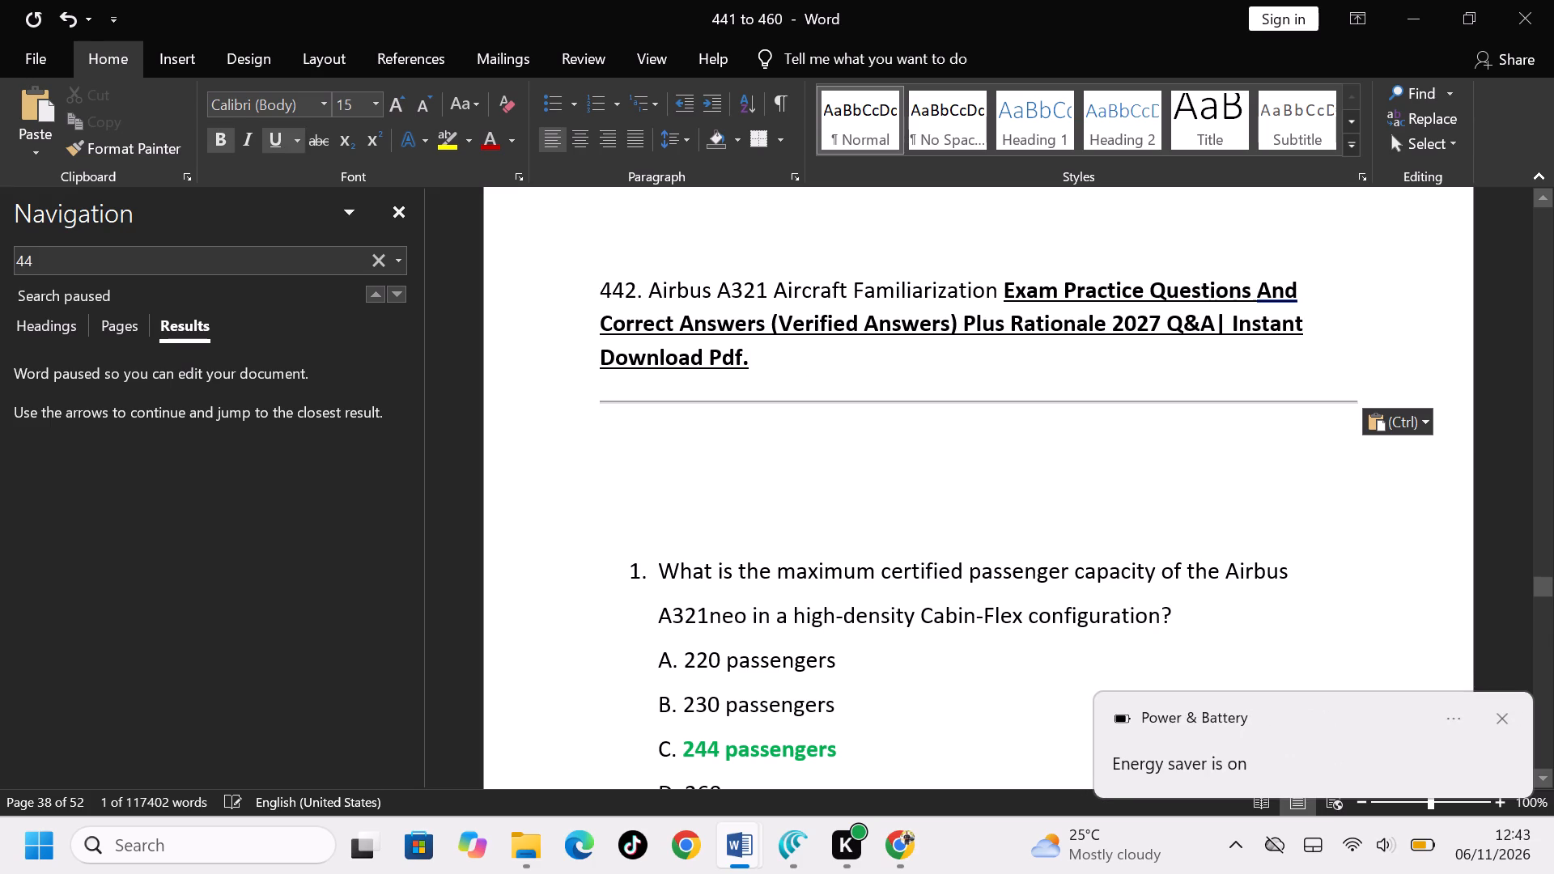
drag(798, 357, 571, 289)
scroll(779, 357, left, 1)
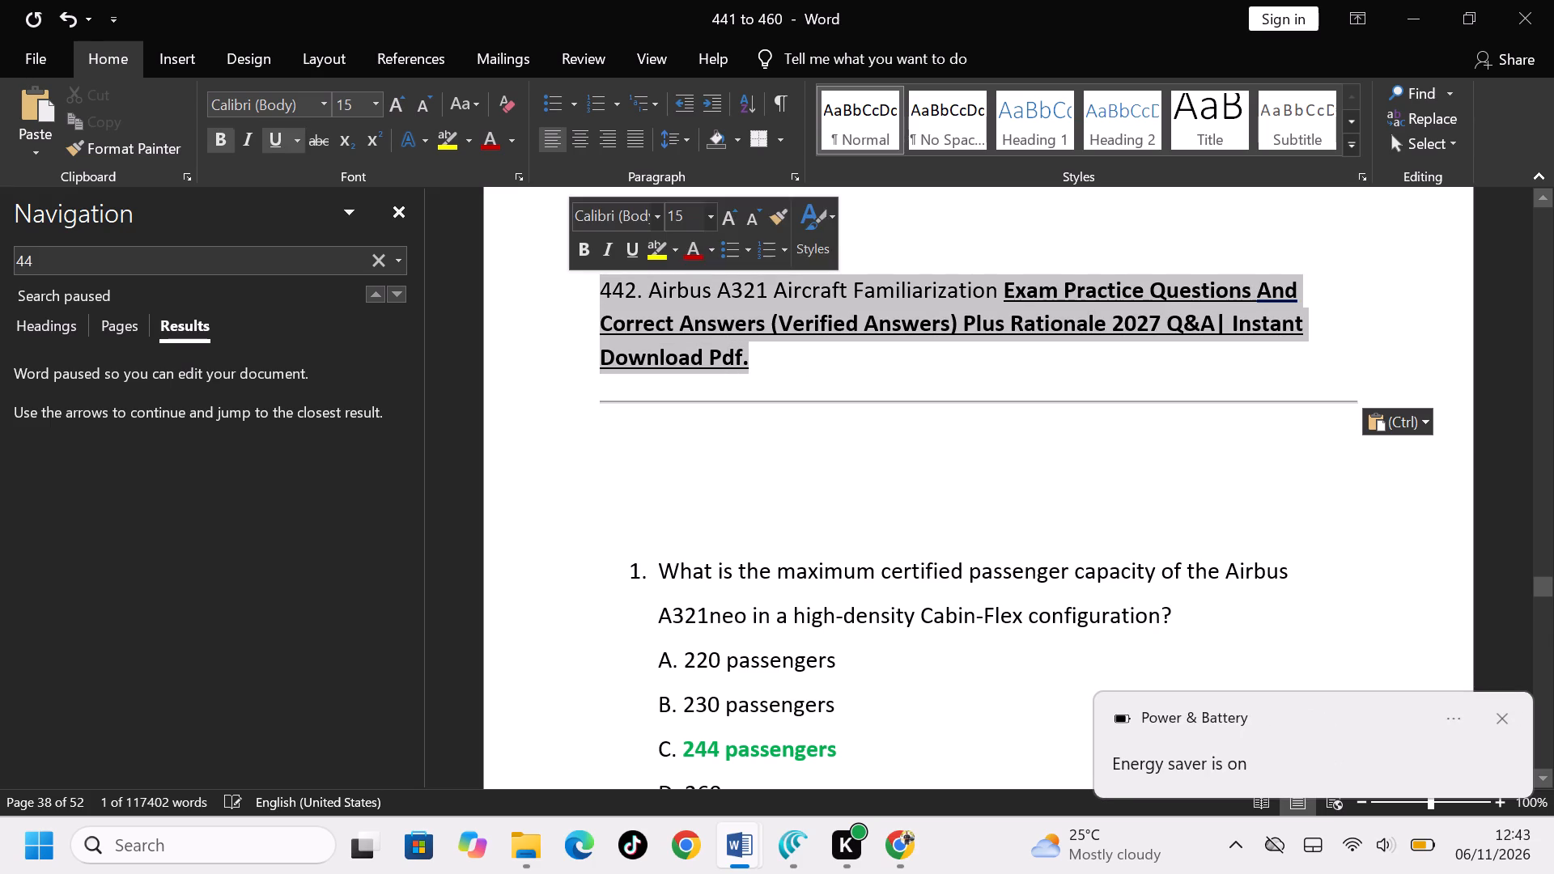
key(ctrl+shift+period)
key(ctrl+shift+period)
key(ctrl+shift+period)
key(ctrl+shift+period)
key(ctrl+shift+period)
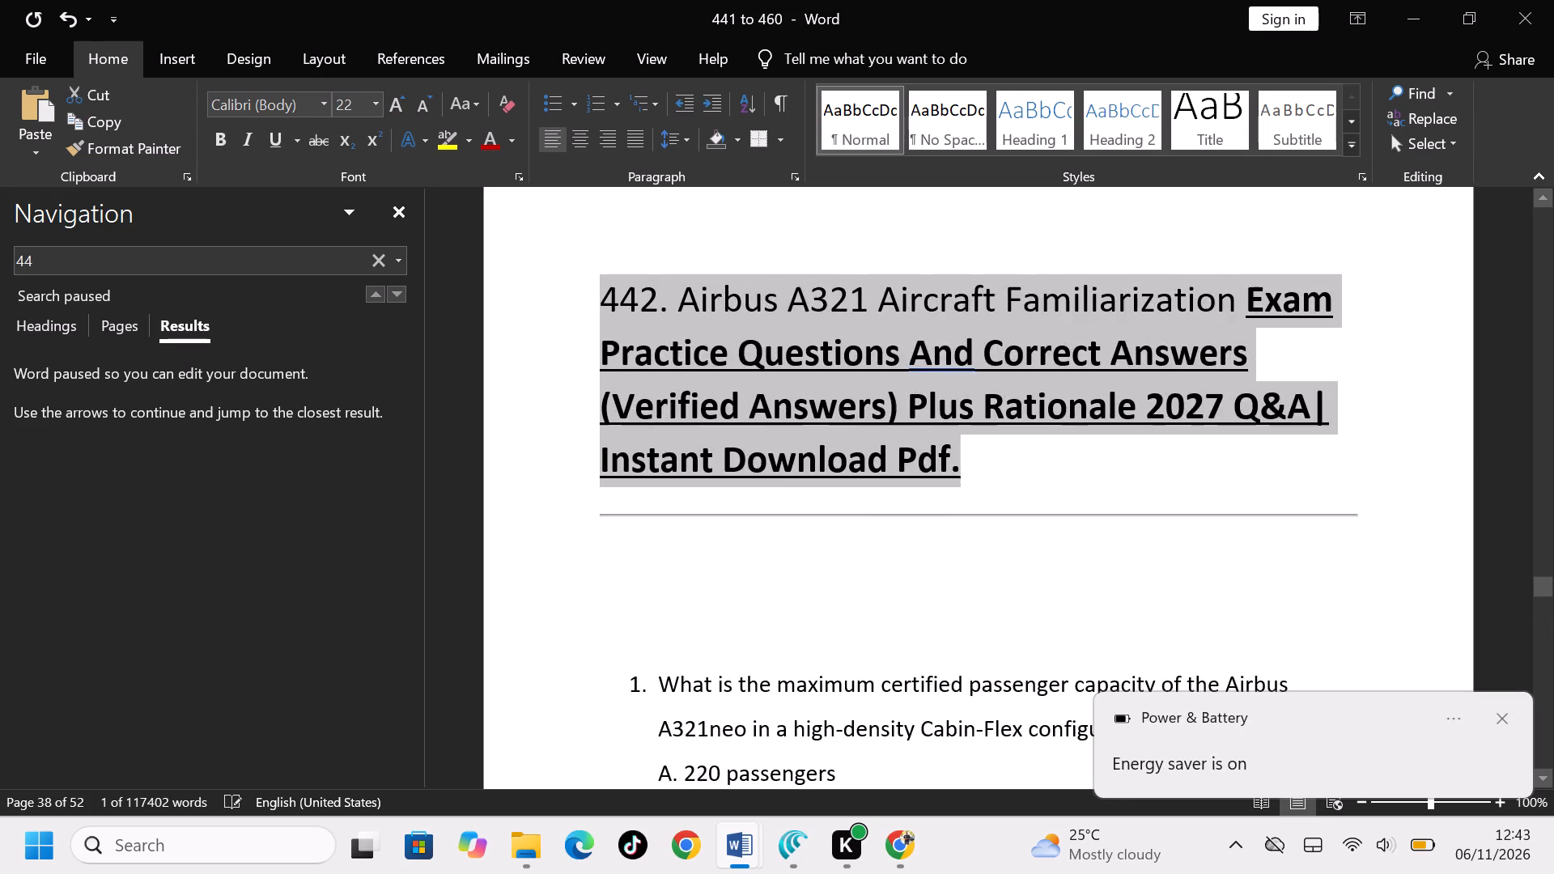
key(ctrl+shift+period)
key(ctrl+shift+period)
key(ctrl+b)
key(ctrl+u)
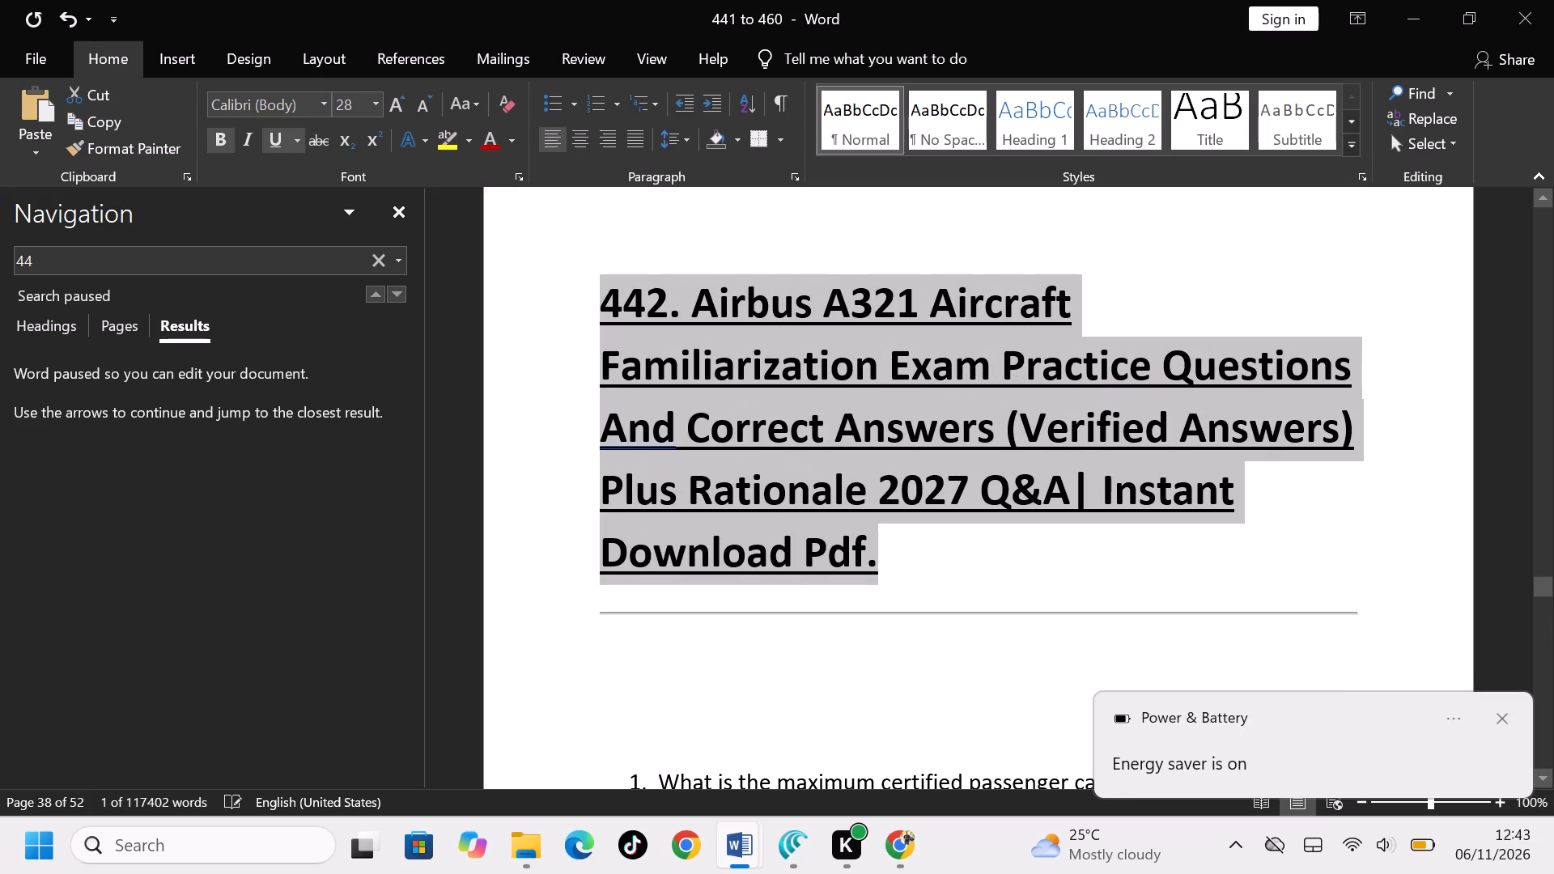
click(490, 146)
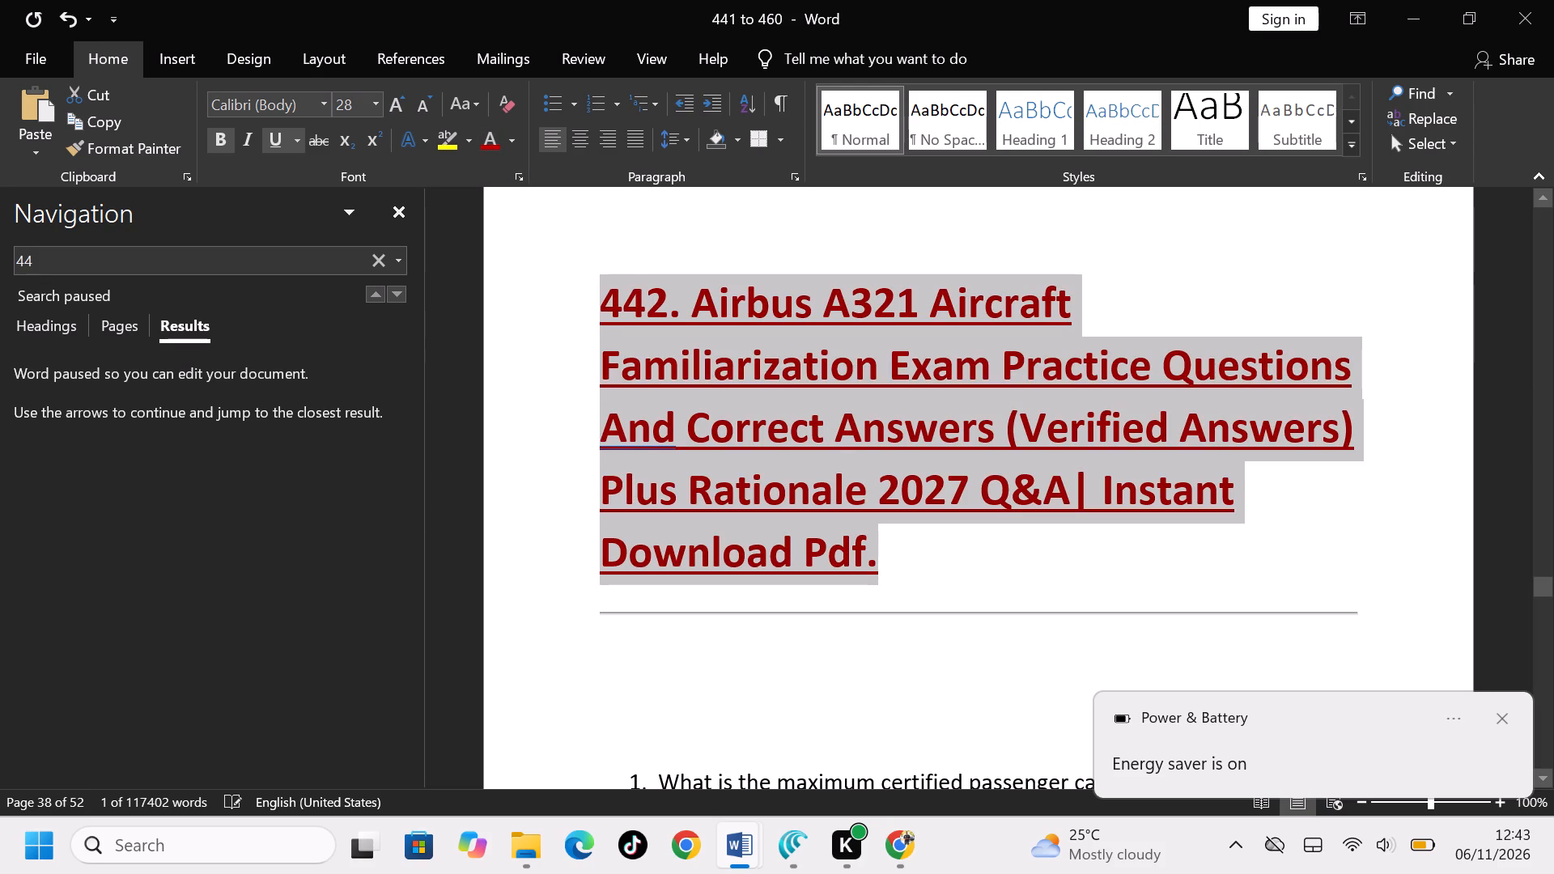
Go to the 443 Airbus A321neo title among the search results and replace its word "Exam" with the copied exam text.
click(393, 292)
click(393, 292)
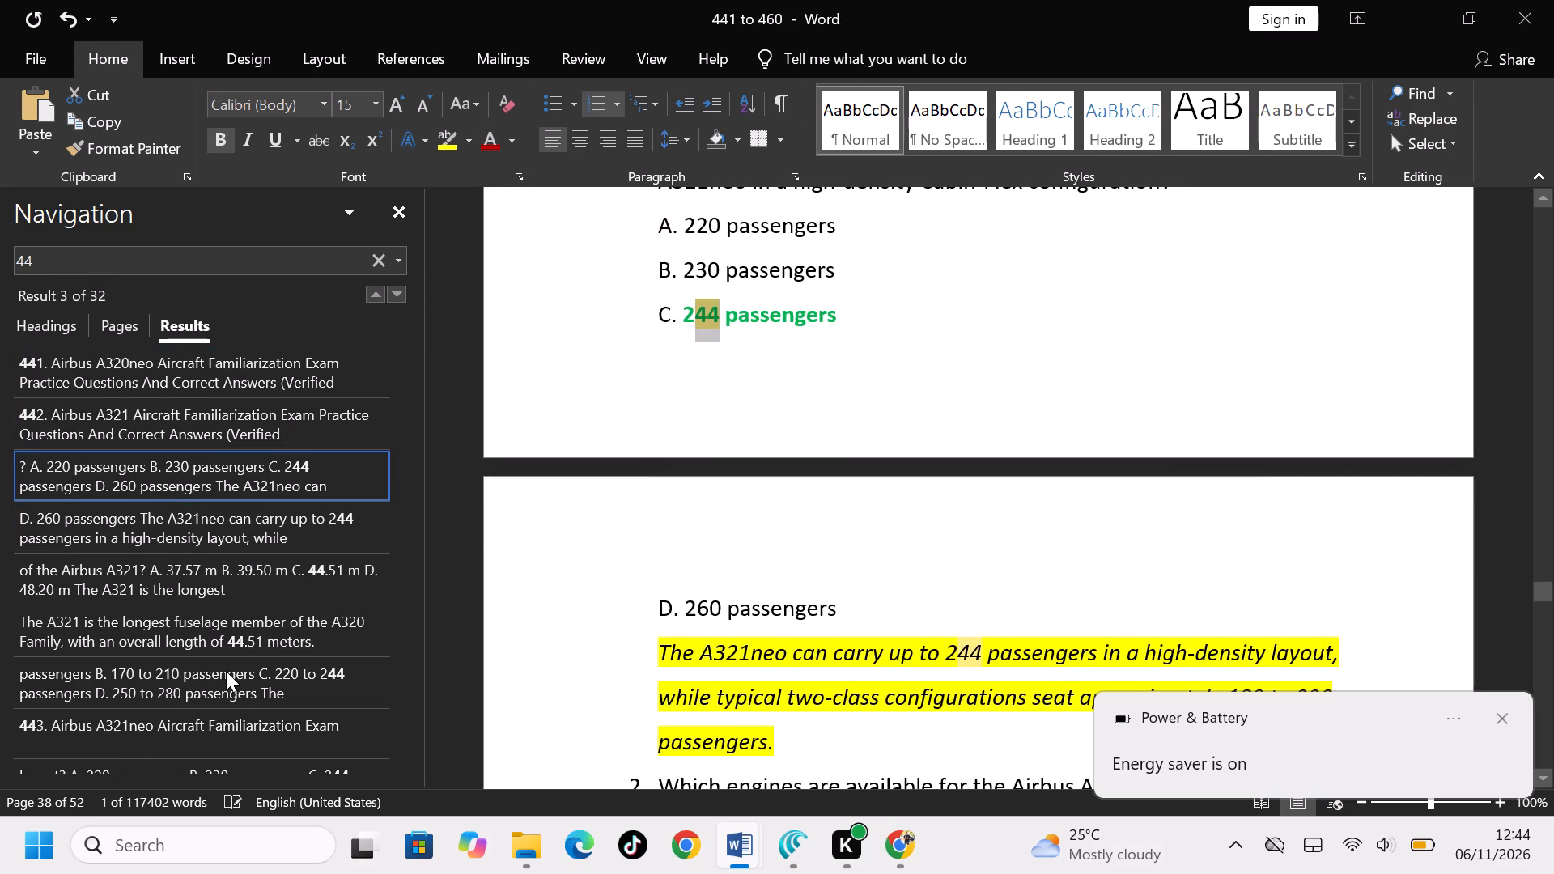
scroll(226, 671, down, 1)
click(181, 665)
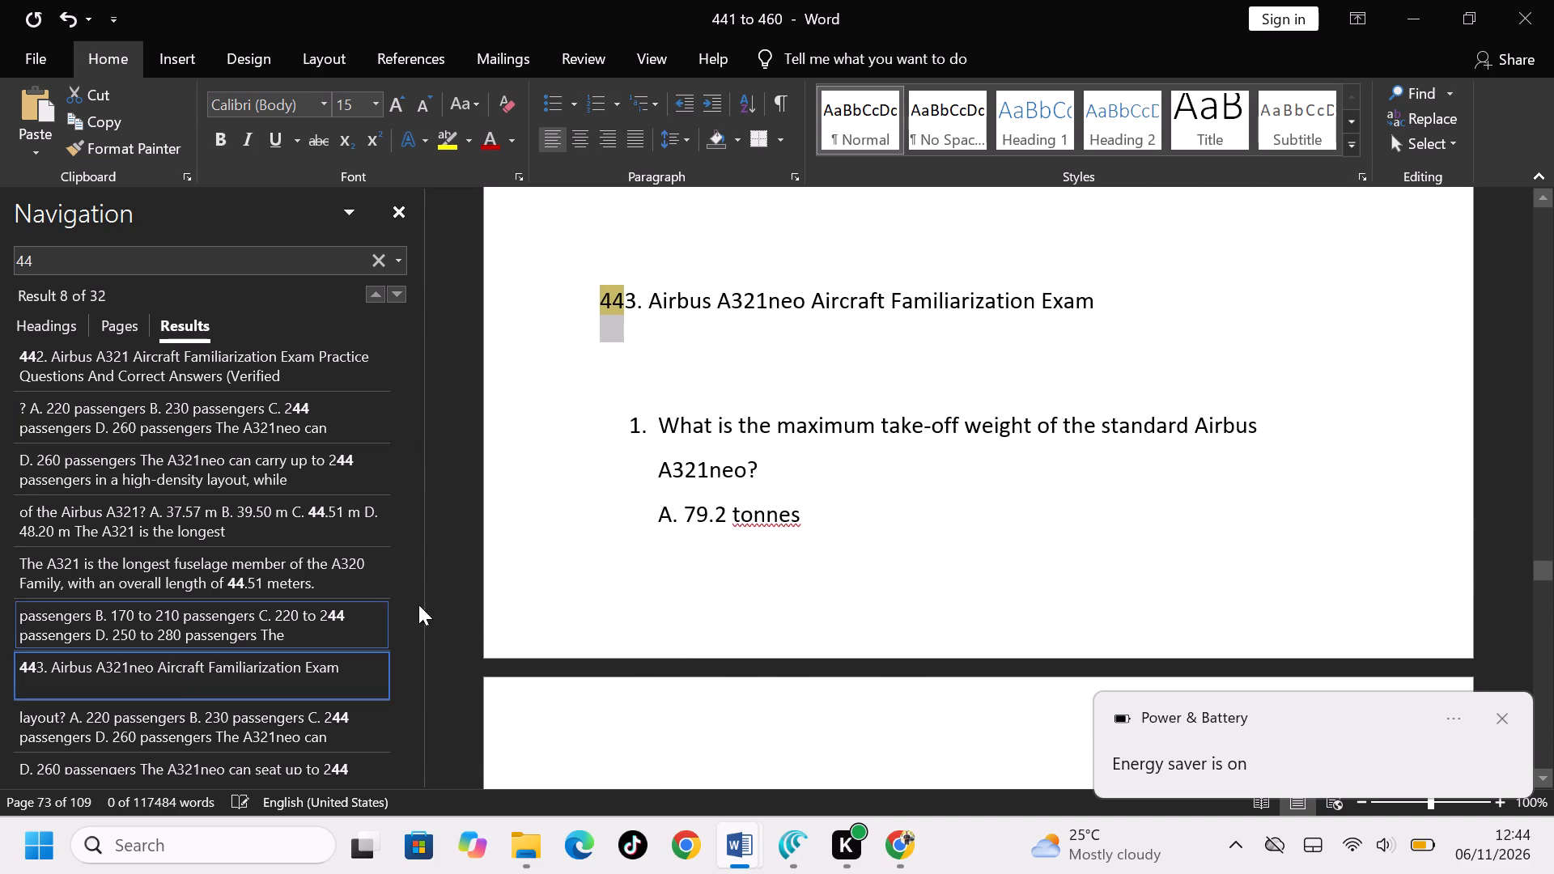
double_click(1056, 303)
key(ctrl+v)
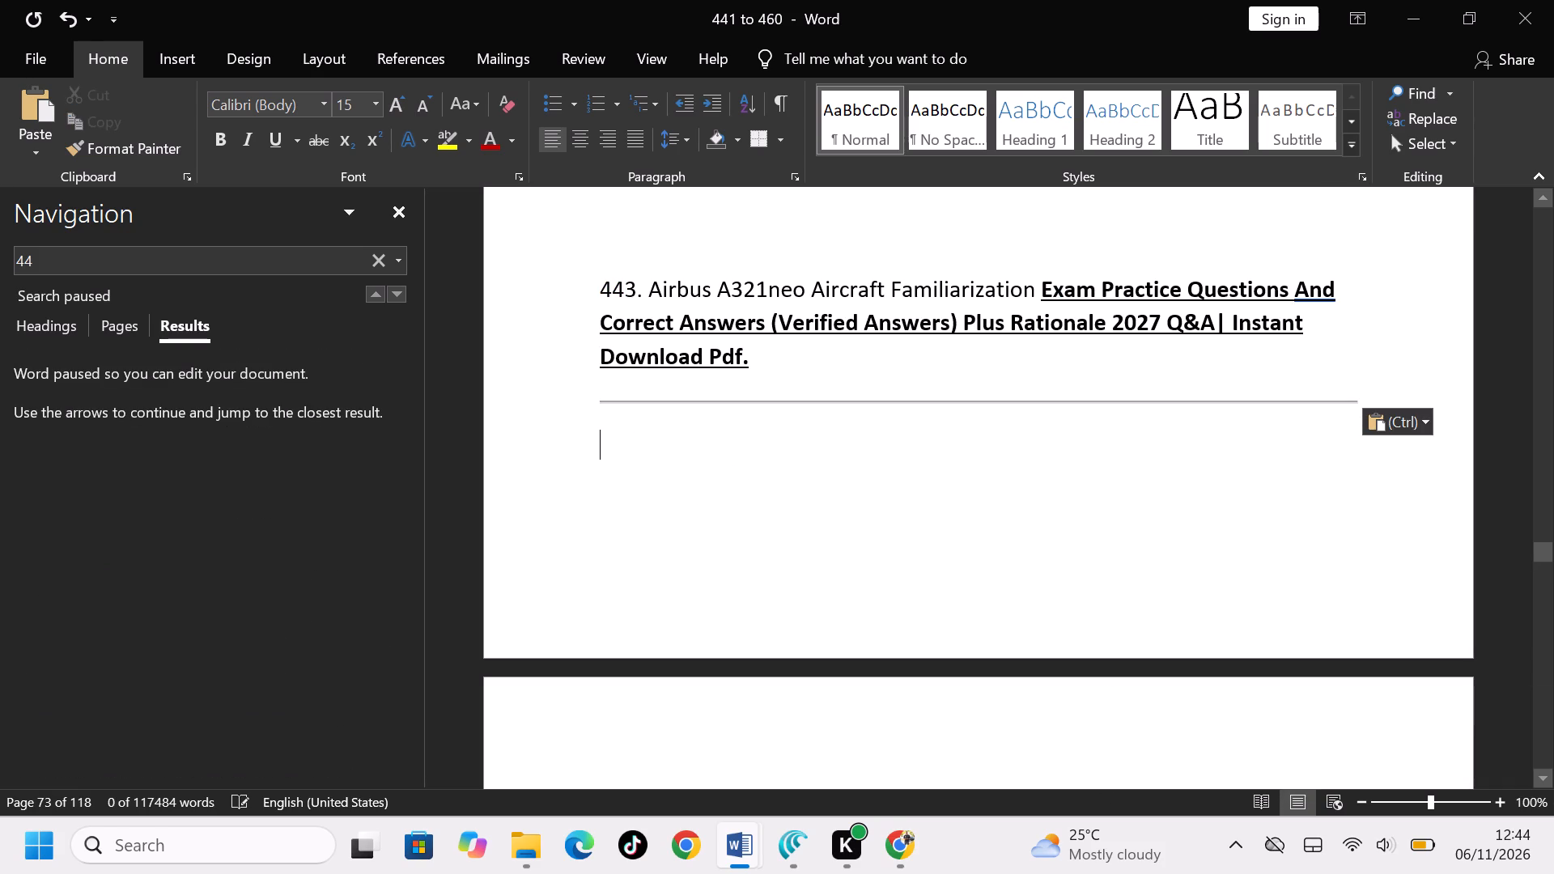
Delete the blank lines between the horizontal line under title 443 and its question 1.
key(Delete)
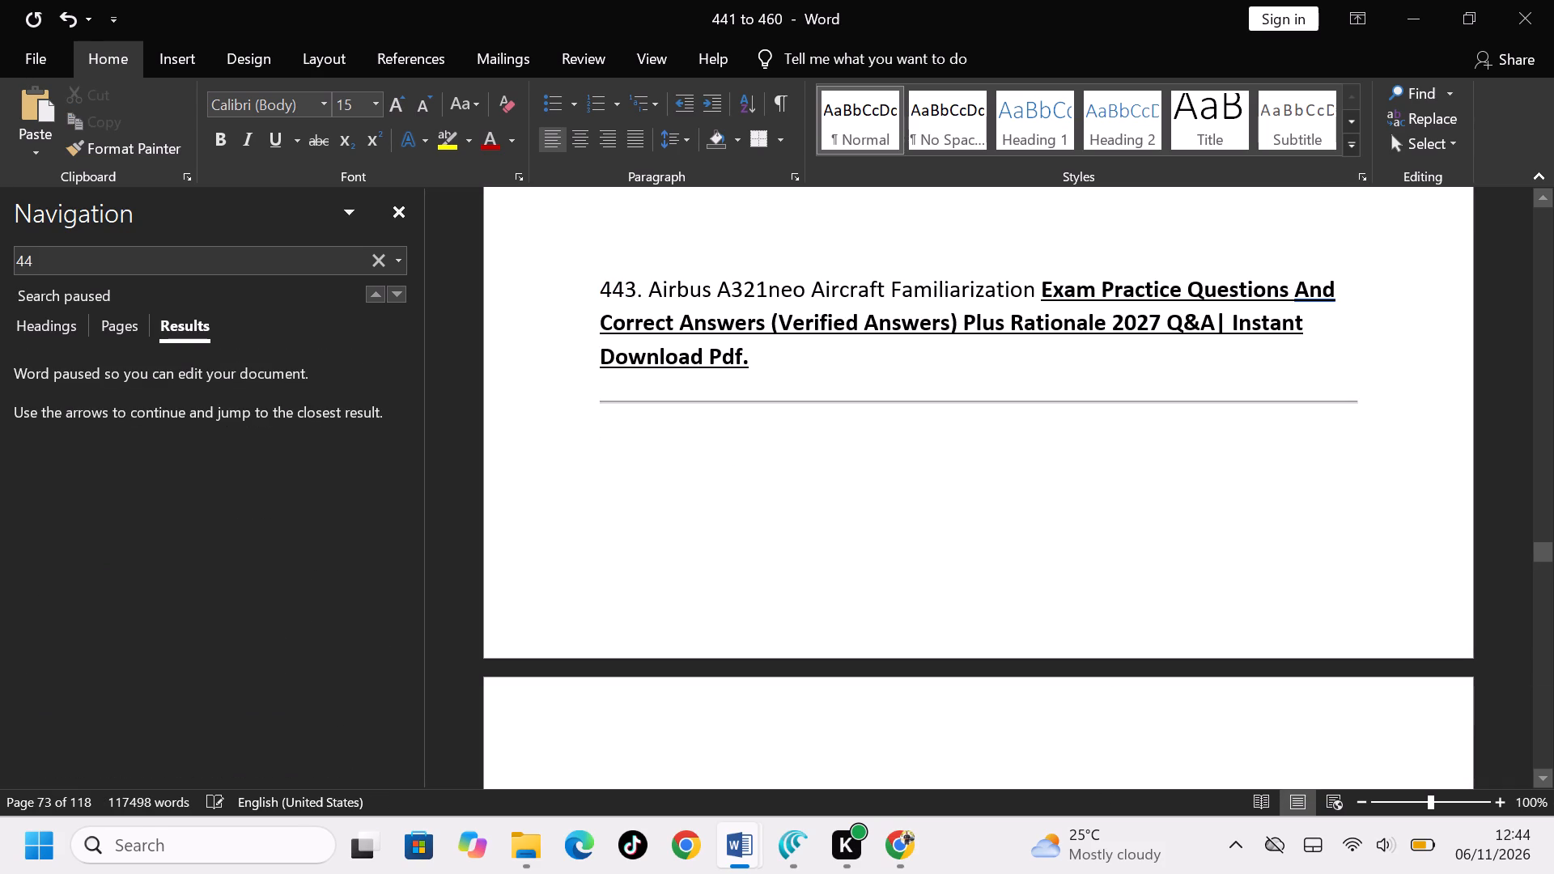
key(Delete)
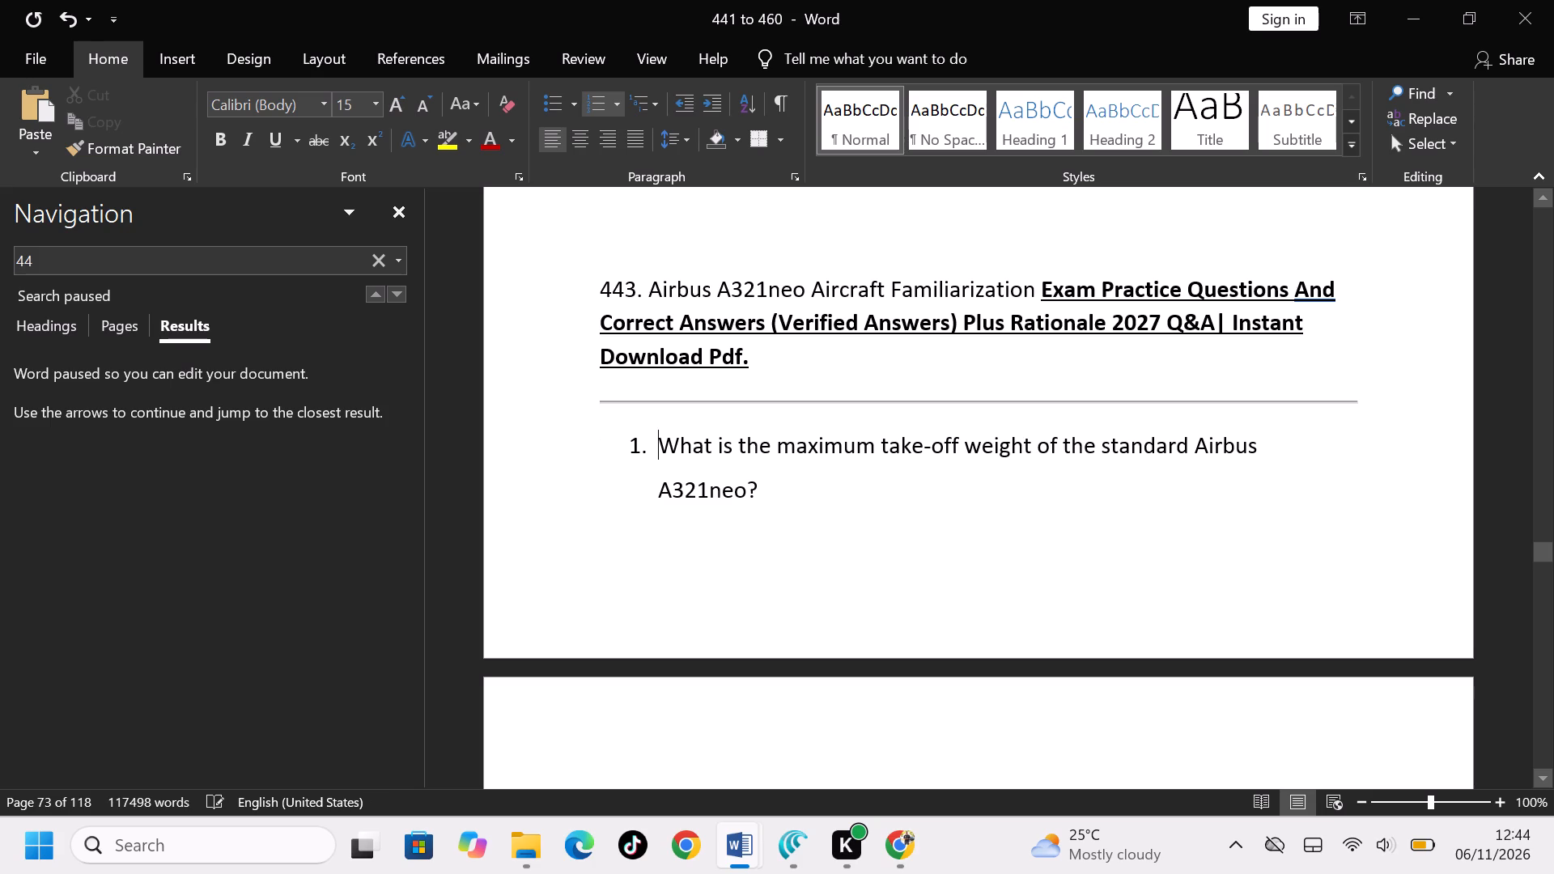
Format the whole 443 Airbus A321neo title as 28 pt, bold, underlined and dark red.
click(788, 354)
drag(788, 354, 677, 340)
scroll(788, 354, left, 1)
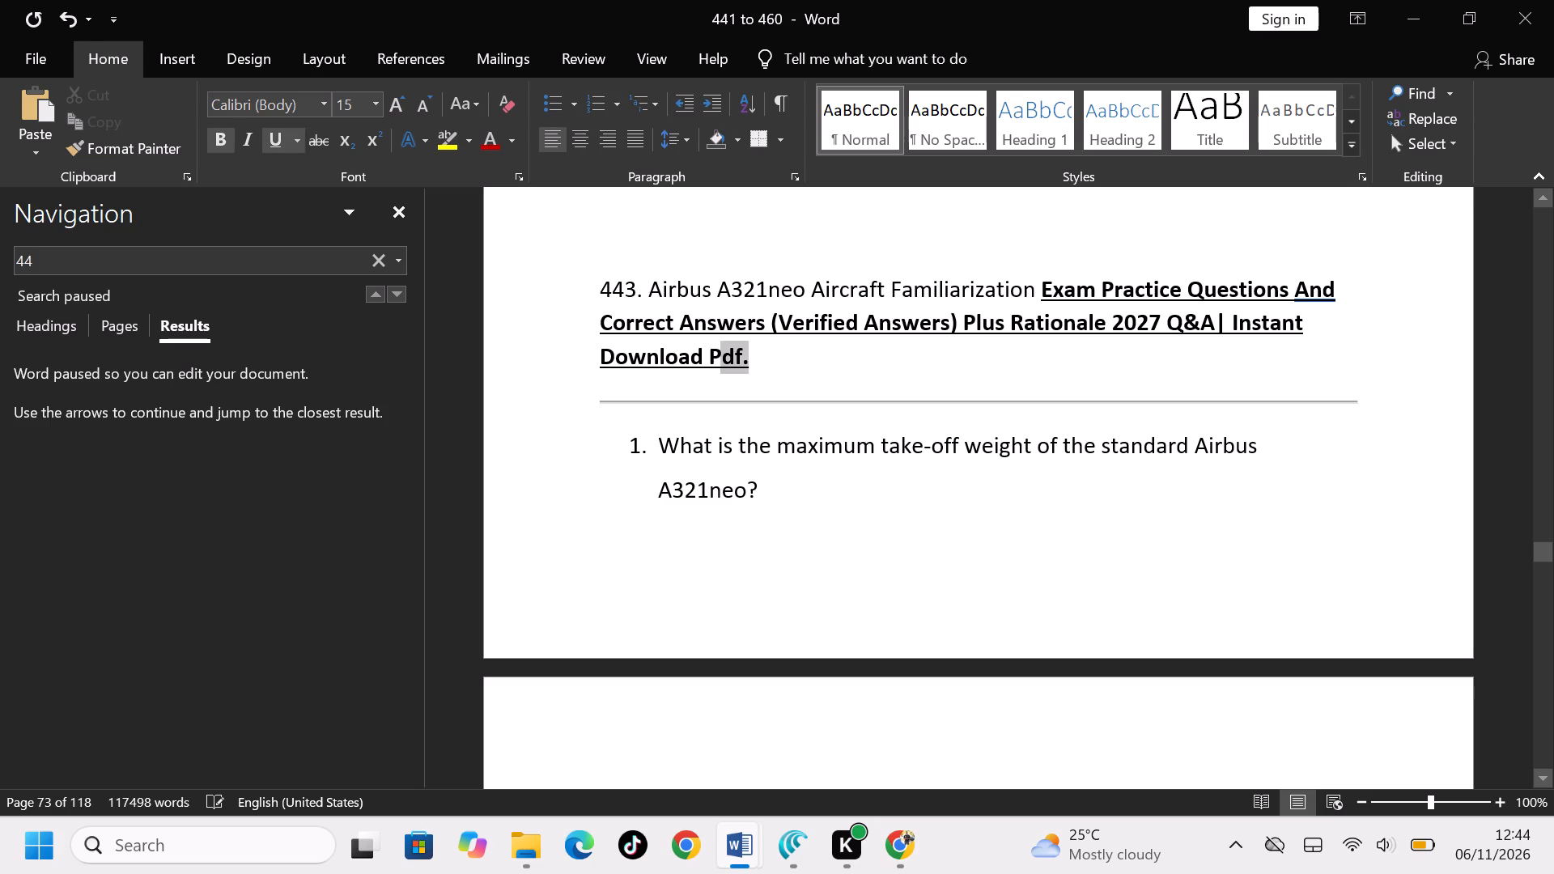
scroll(677, 340, left, 1)
drag(677, 340, 571, 290)
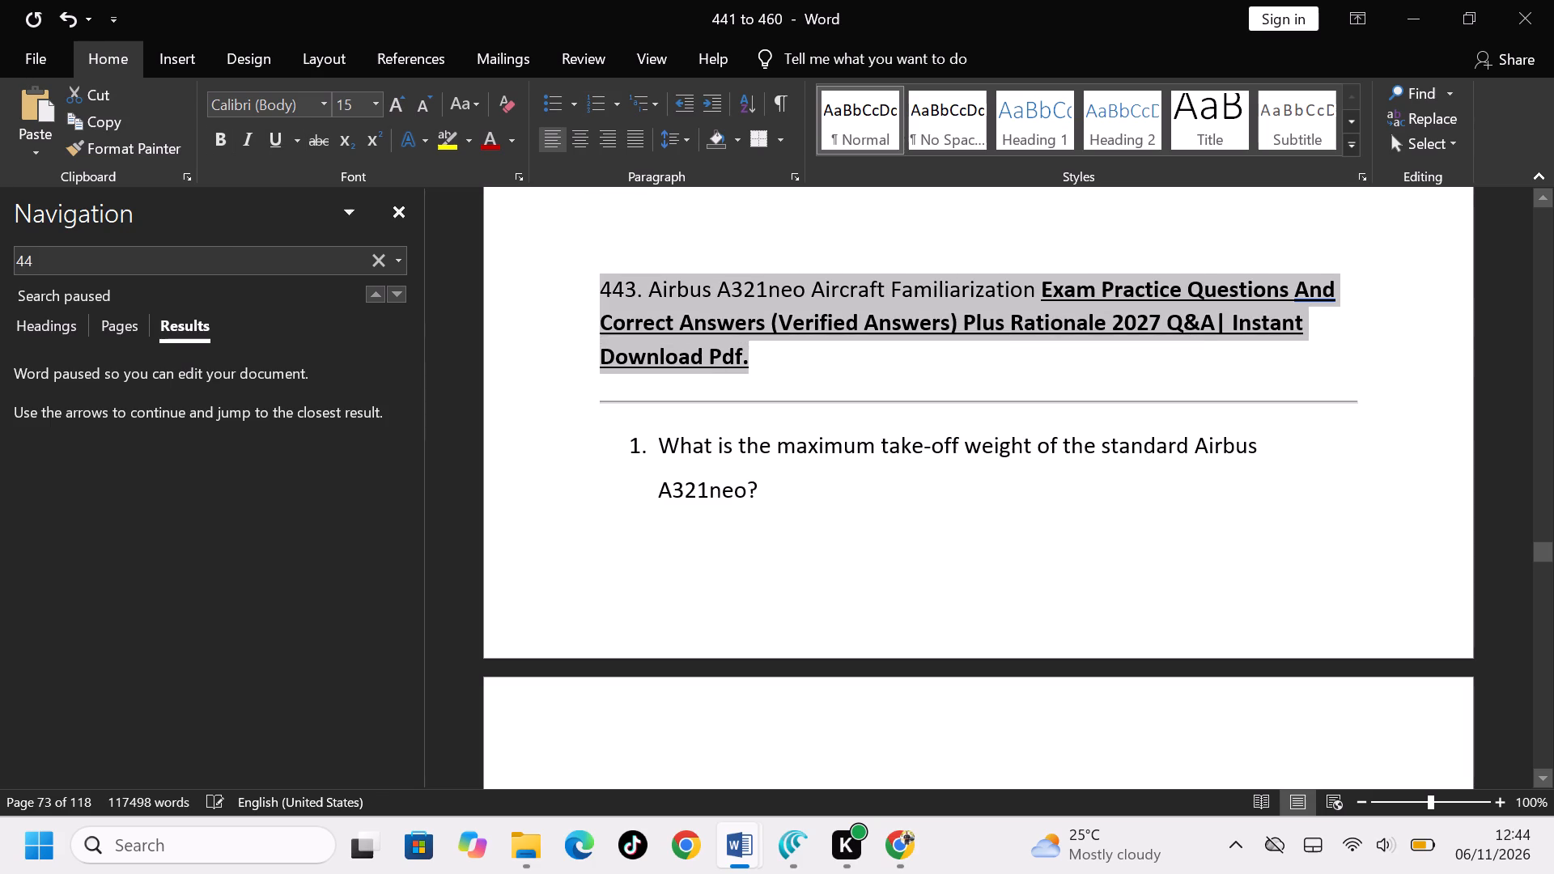
key(ctrl+shift+period)
key(ctrl+shift+period)
key(ctrl+shift+period)
key(ctrl+shift+period)
key(ctrl+shift+period)
key(ctrl+shift+period)
key(ctrl+shift+period)
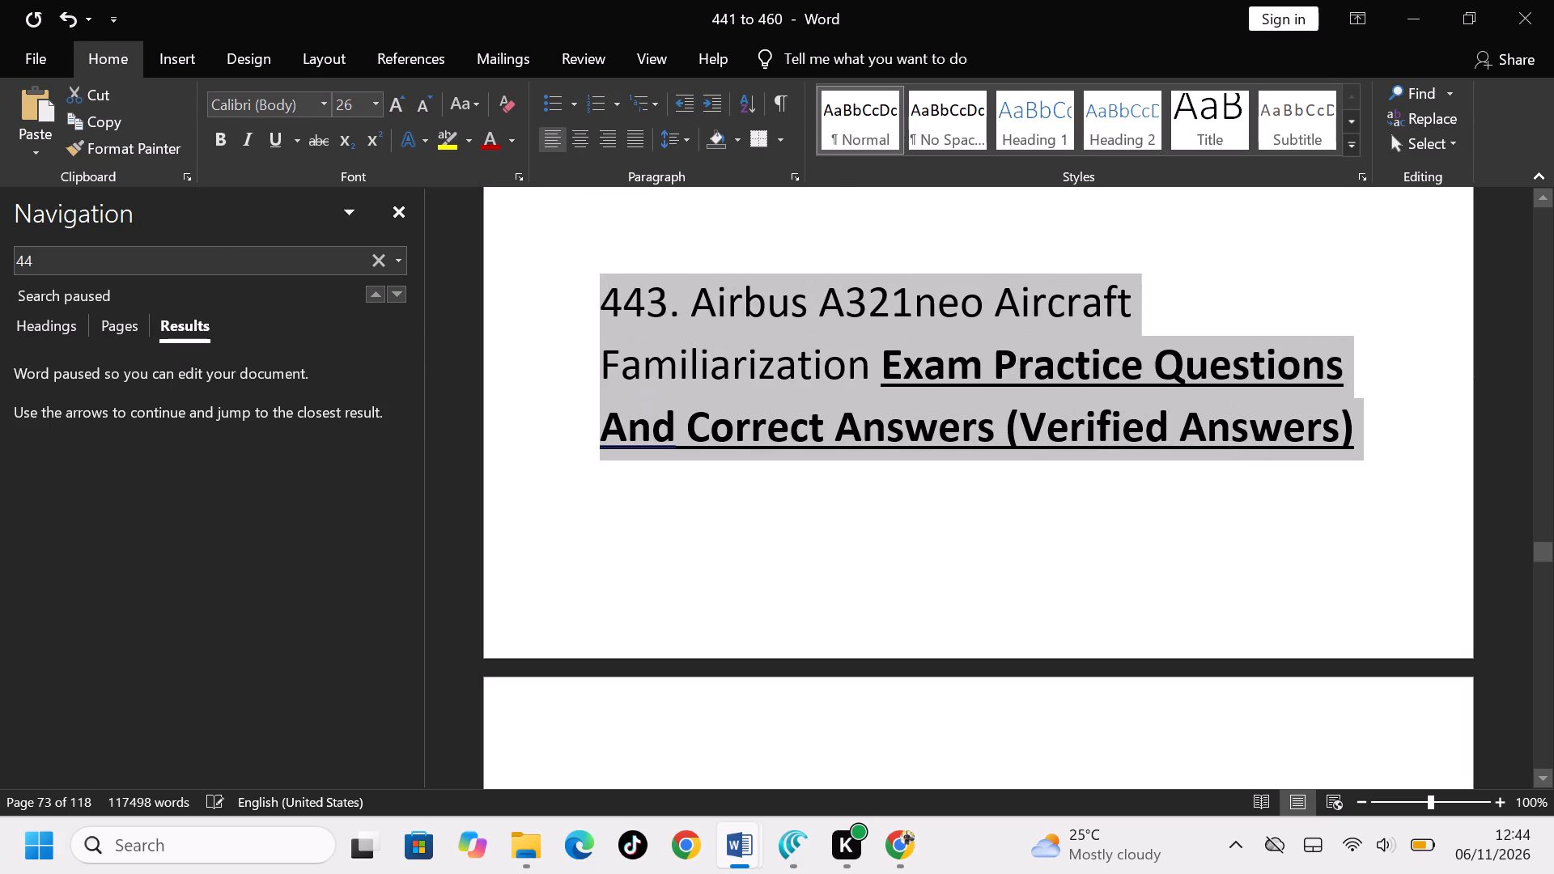
key(ctrl+b)
key(ctrl+u)
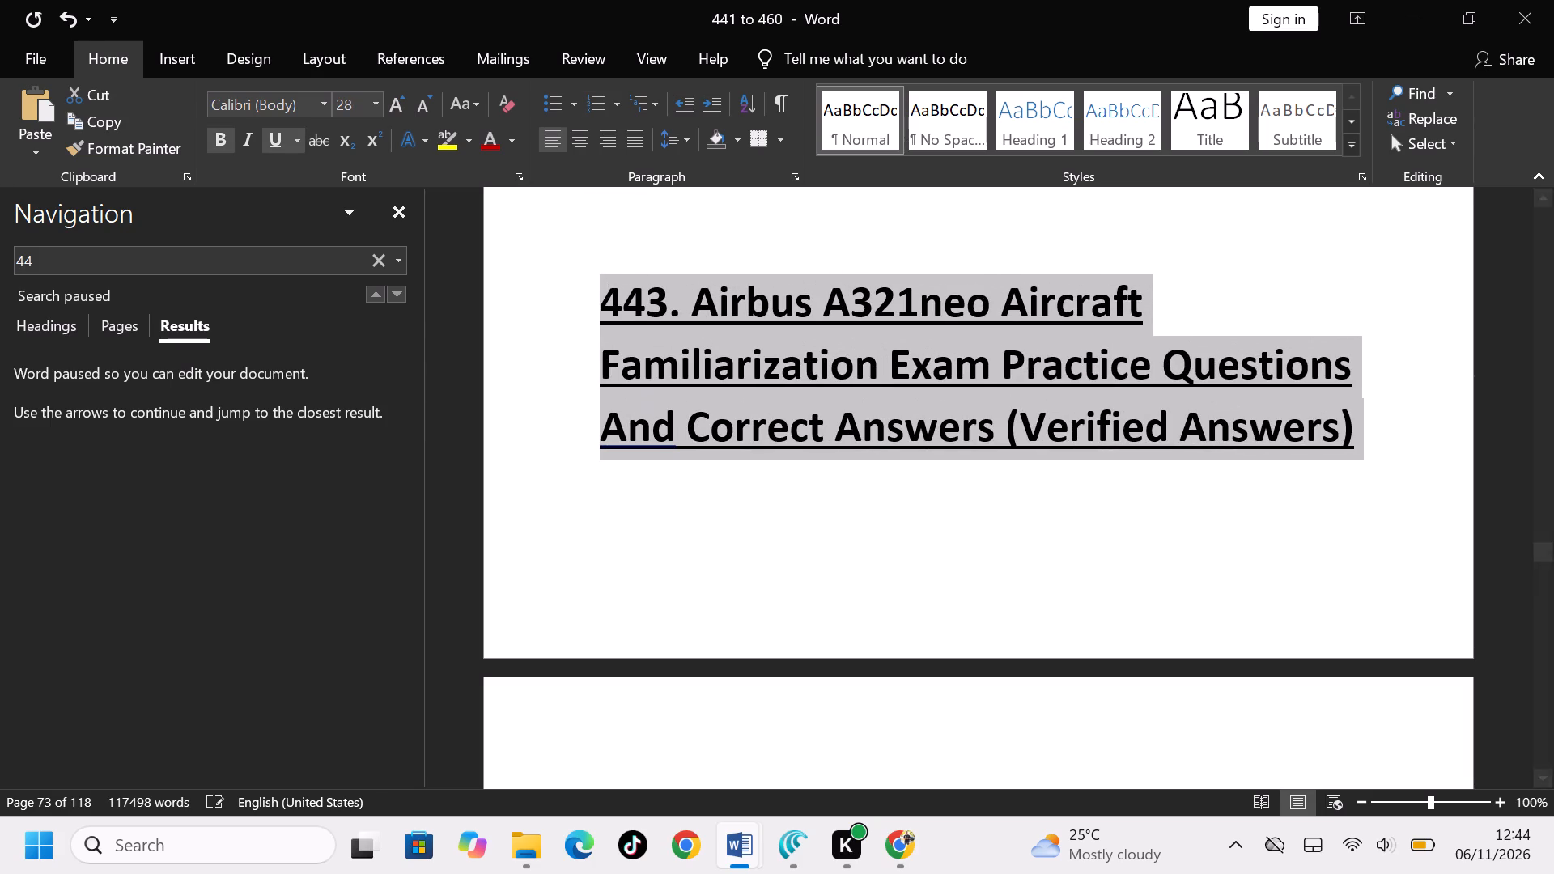
click(487, 150)
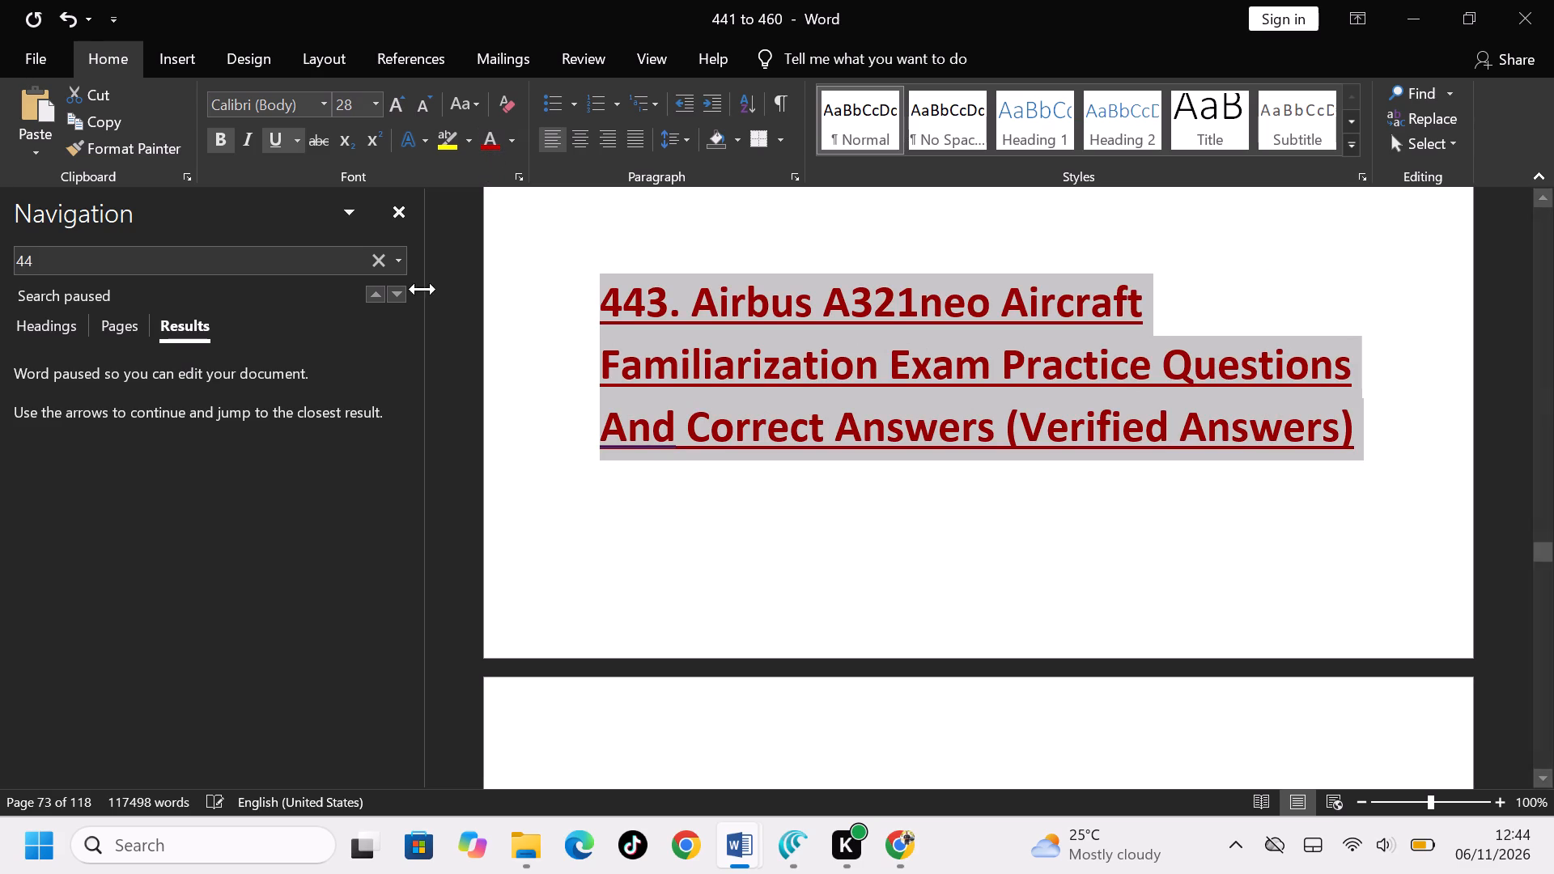
Go to the 444 Airbus Aircraft Systems title among the search results and replace its word "Exam" with the copied exam text.
click(404, 295)
click(404, 295)
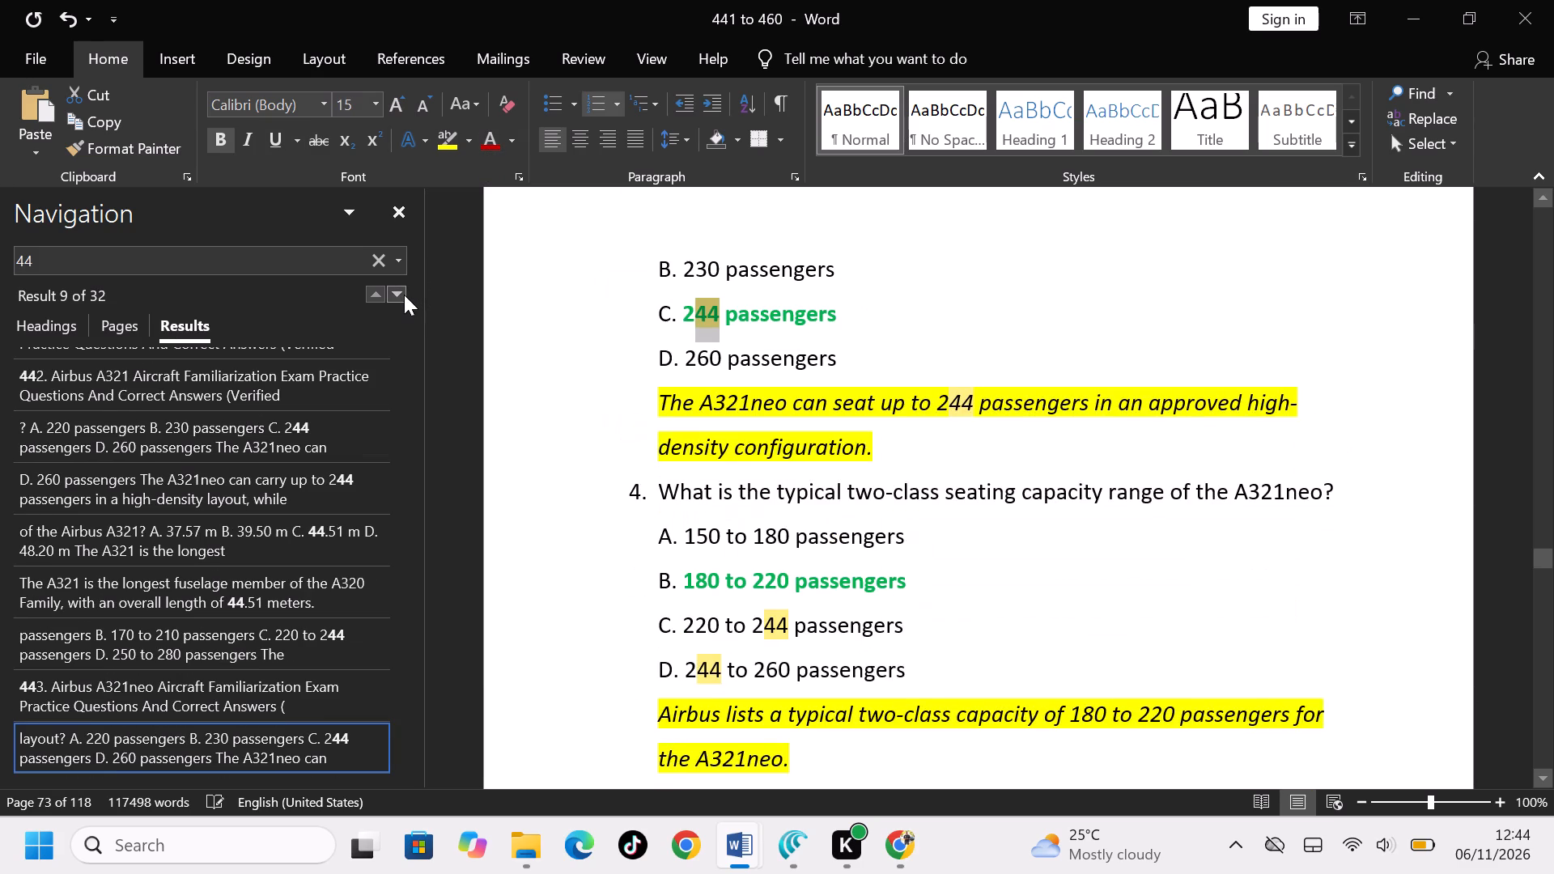
scroll(299, 551, down, 1)
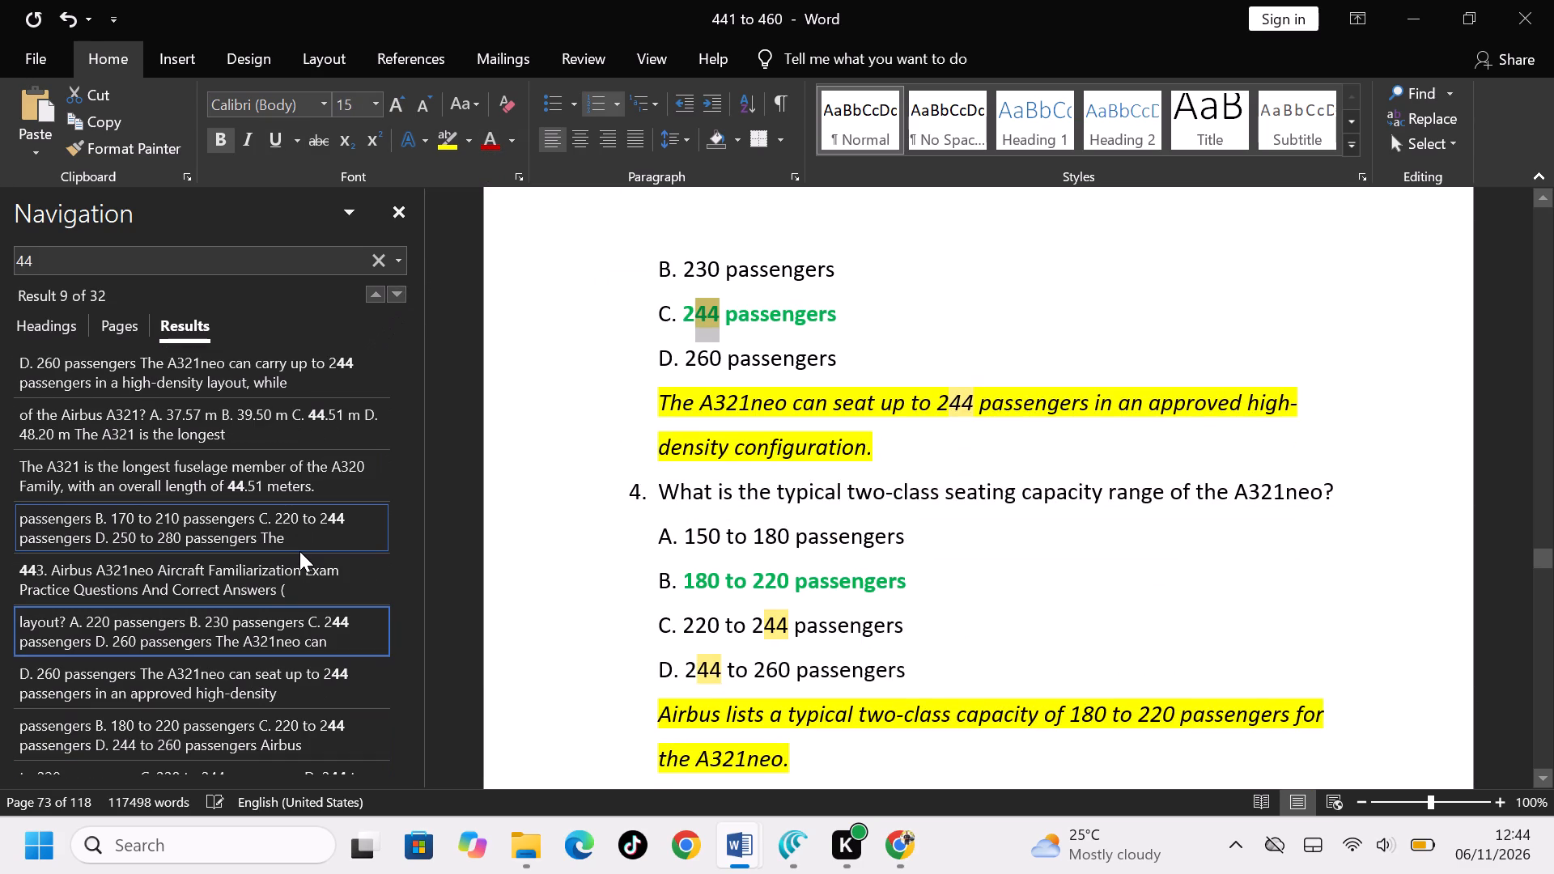
scroll(299, 551, down, 4)
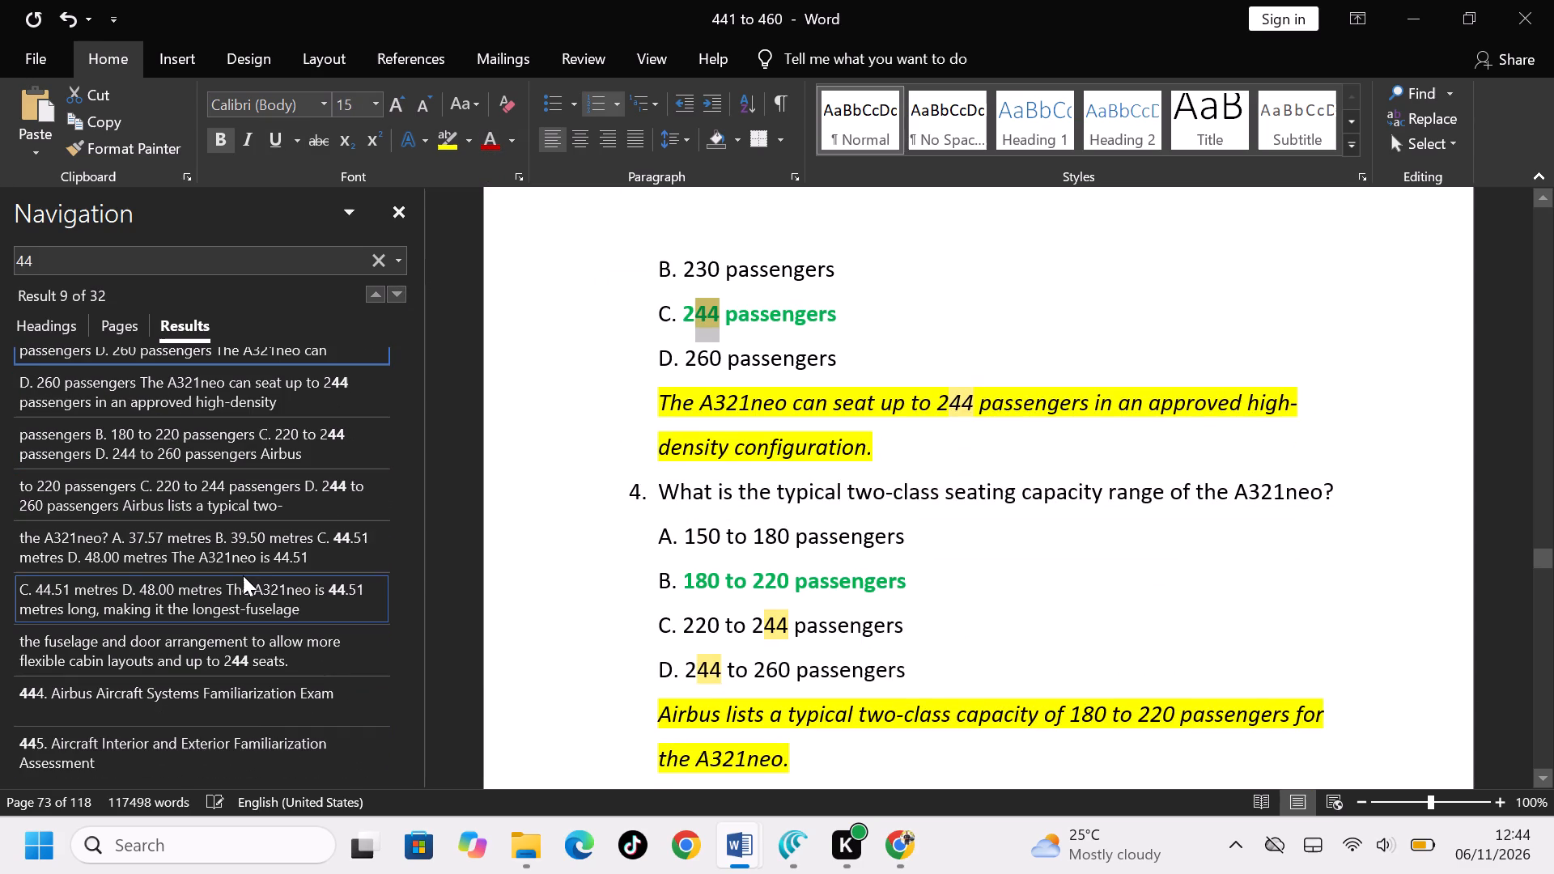
click(152, 685)
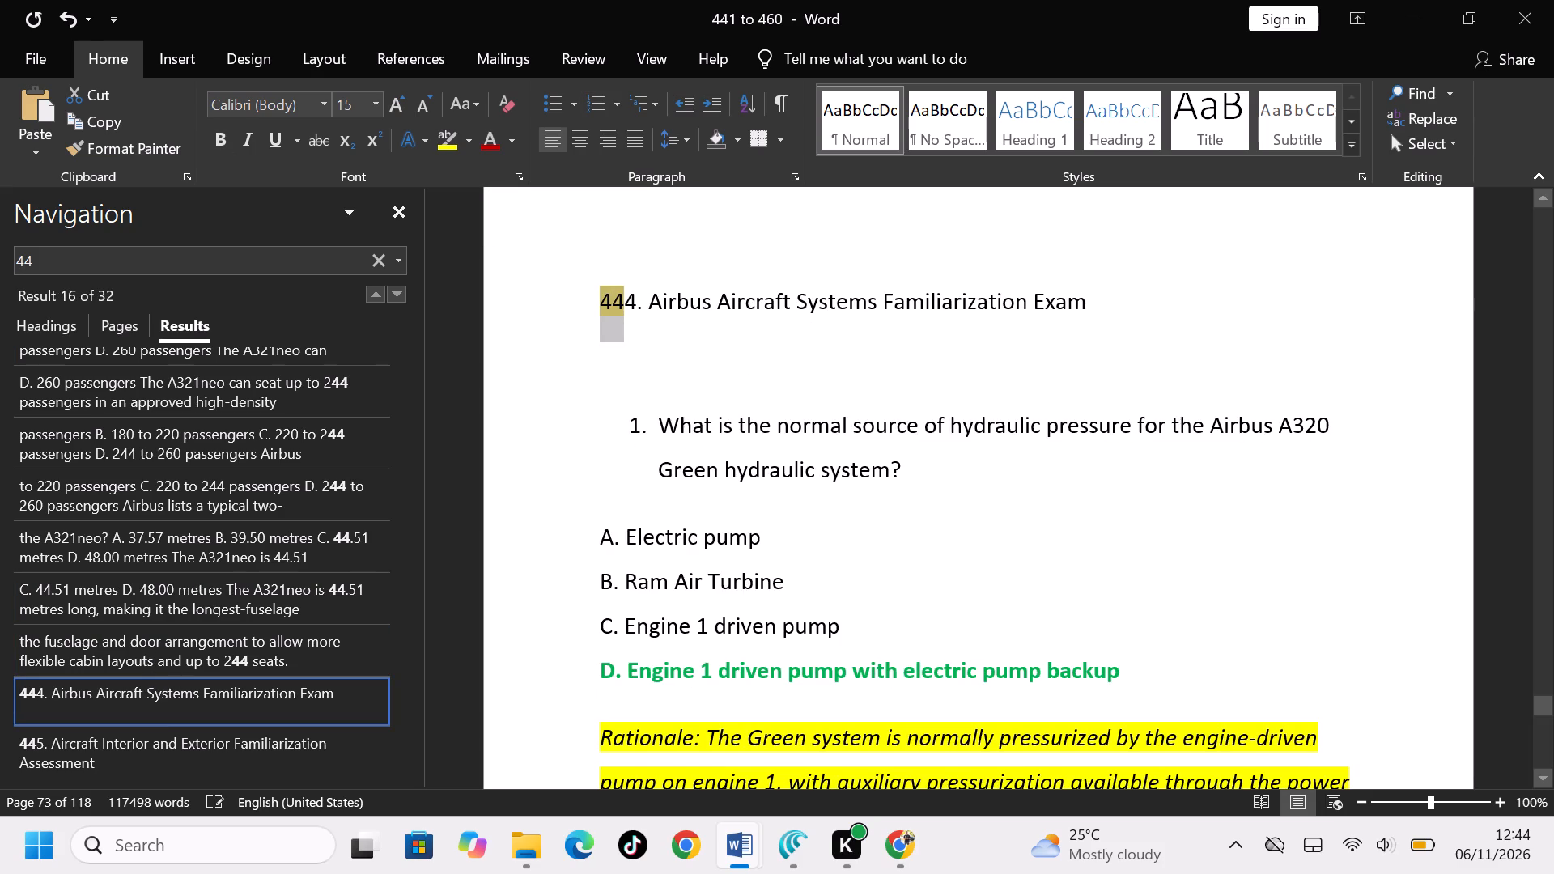
double_click(1066, 303)
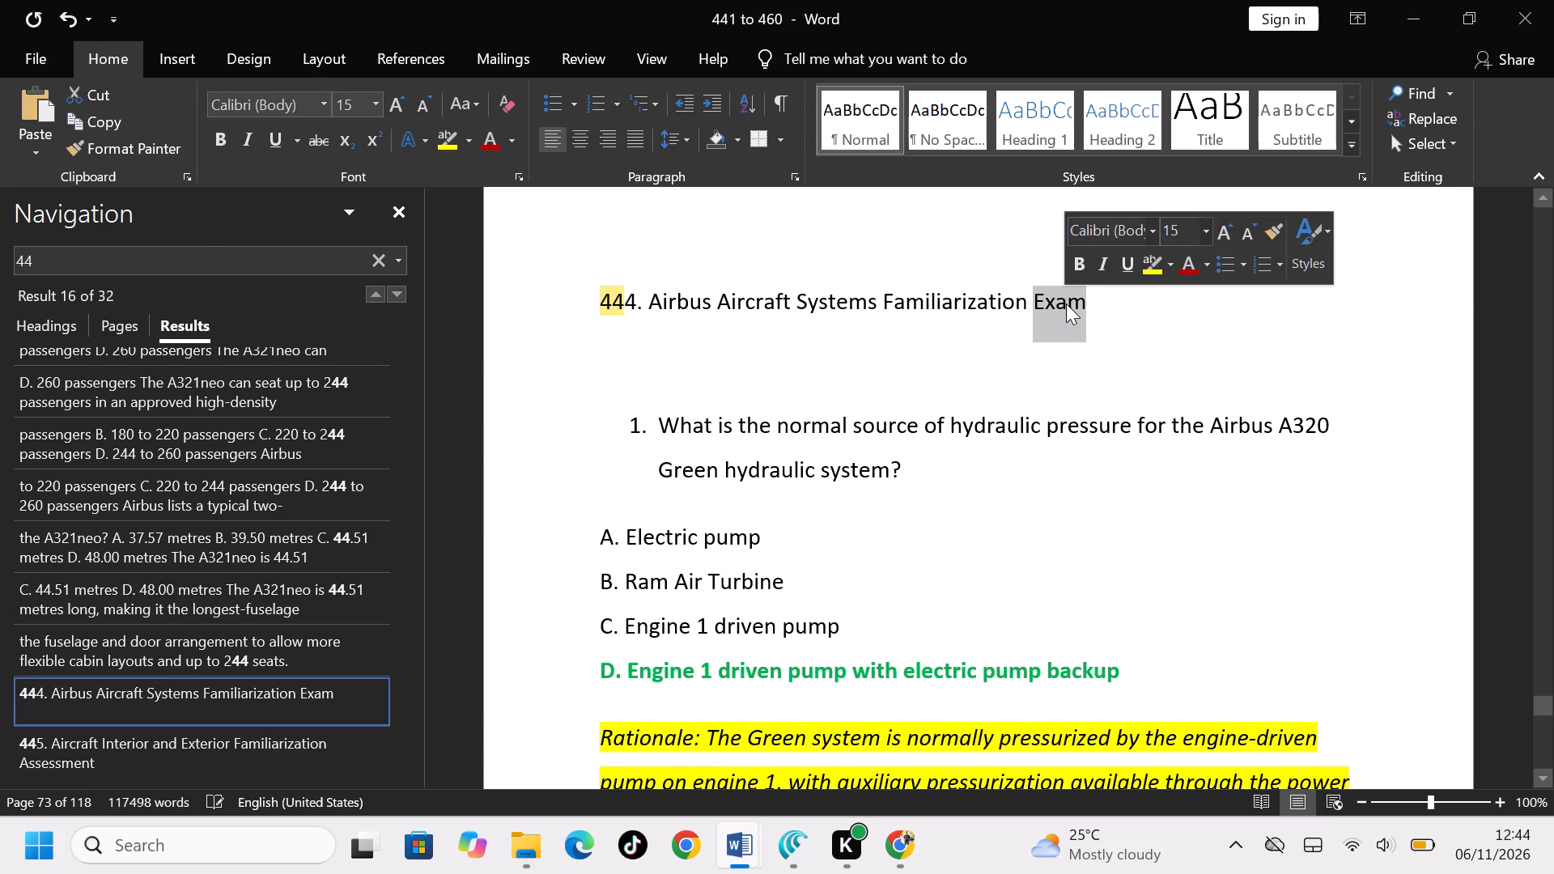
key(ctrl+v)
Format the whole 444 Airbus Aircraft Systems title as 28 pt, bold, underlined and dark red.
click(772, 360)
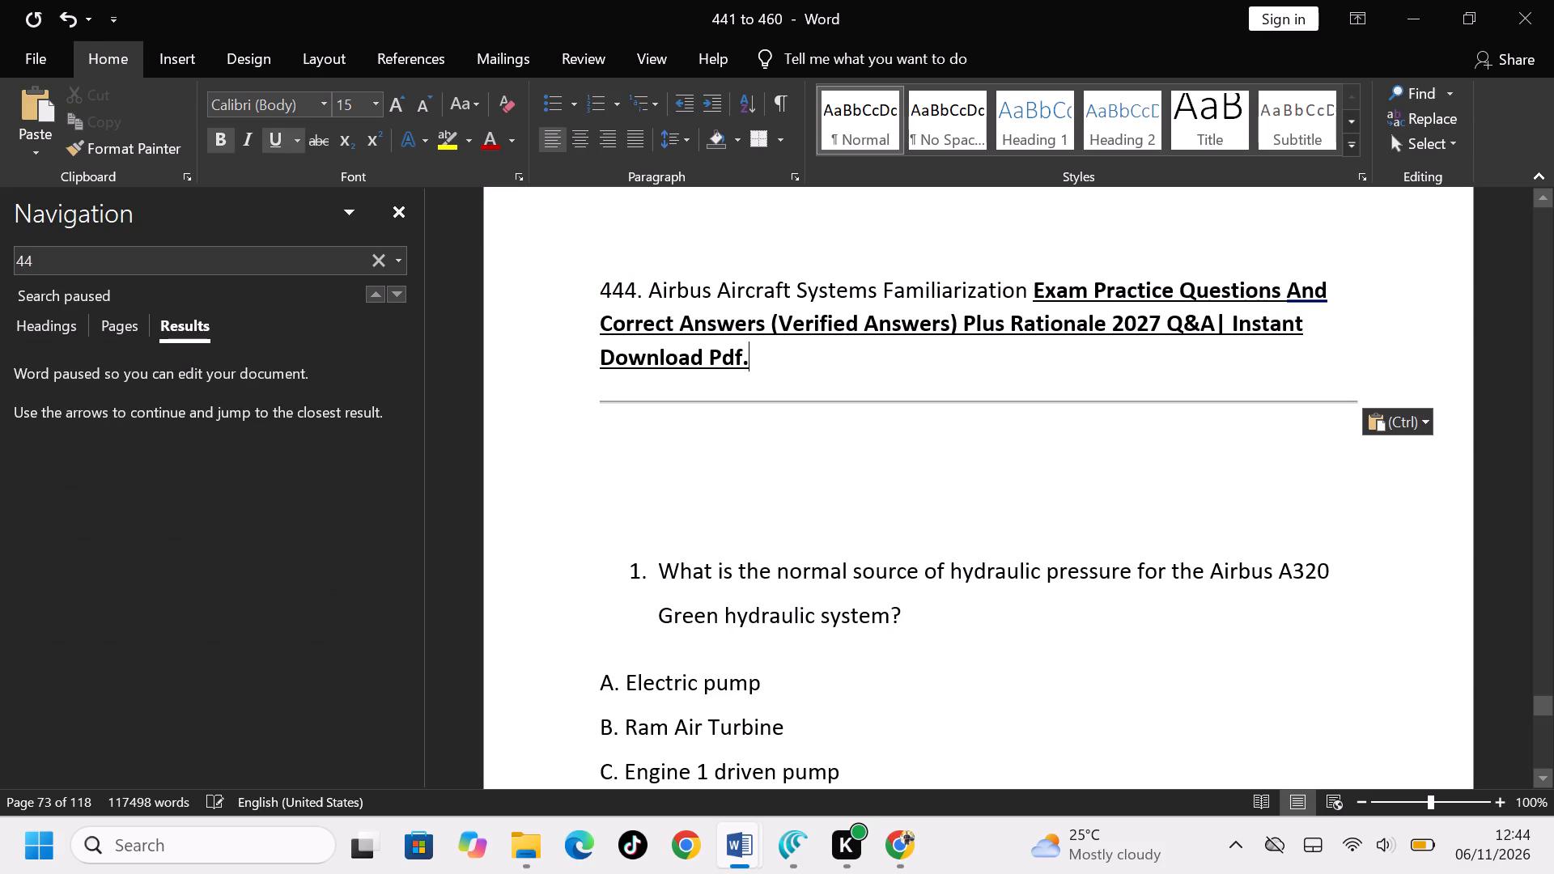
drag(772, 360, 556, 298)
scroll(772, 360, left, 1)
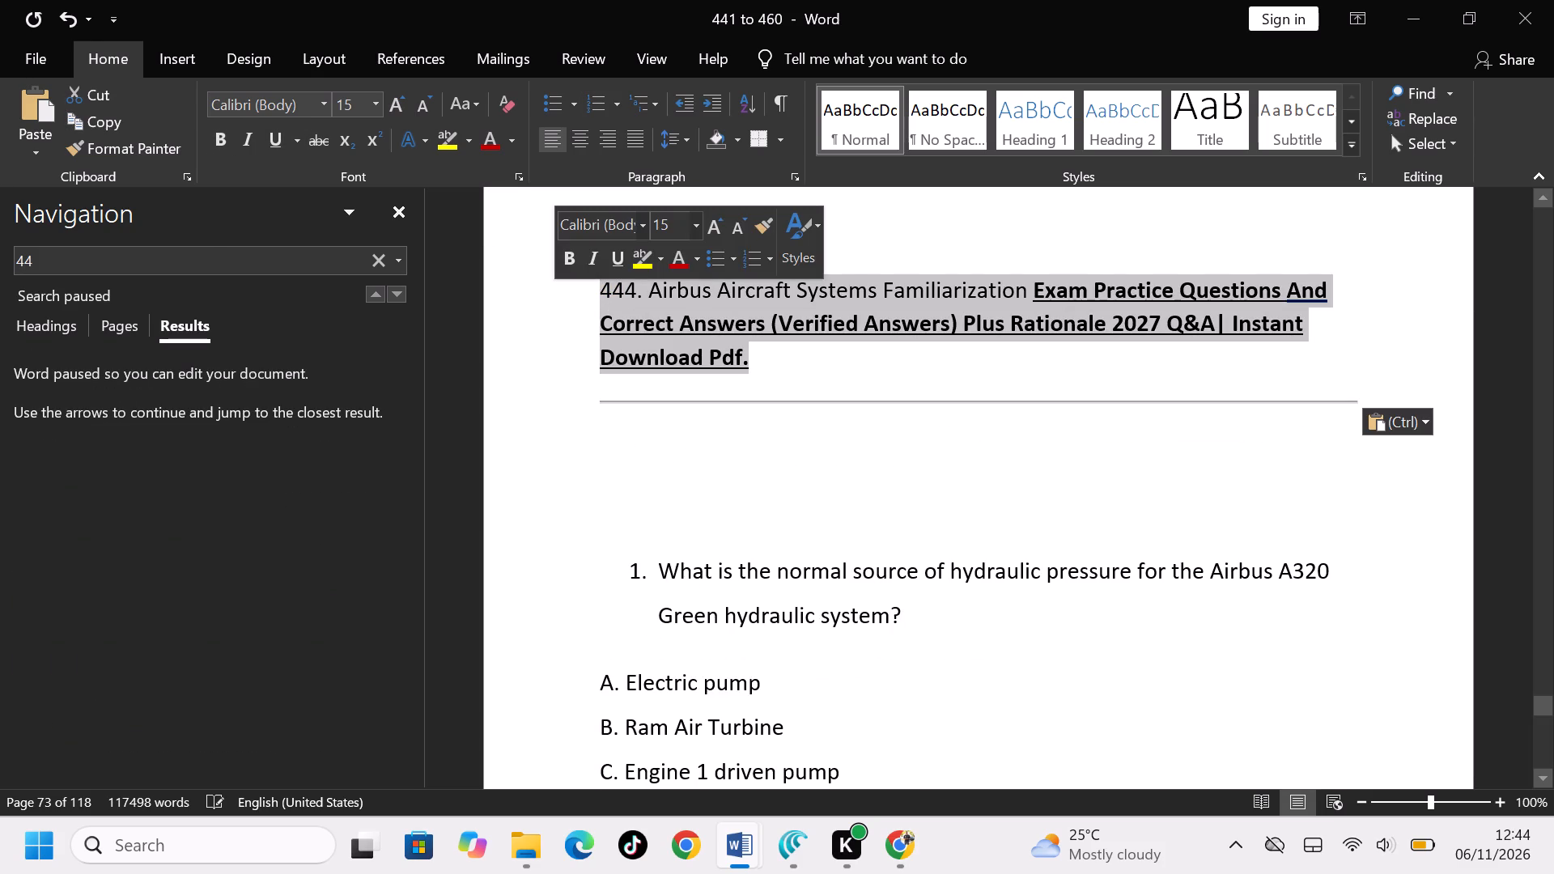
key(ctrl+shift+period)
key(ctrl+shift+period)
key(ctrl+shift+period)
key(ctrl+shift+period)
key(ctrl+shift+period)
key(ctrl+shift+period)
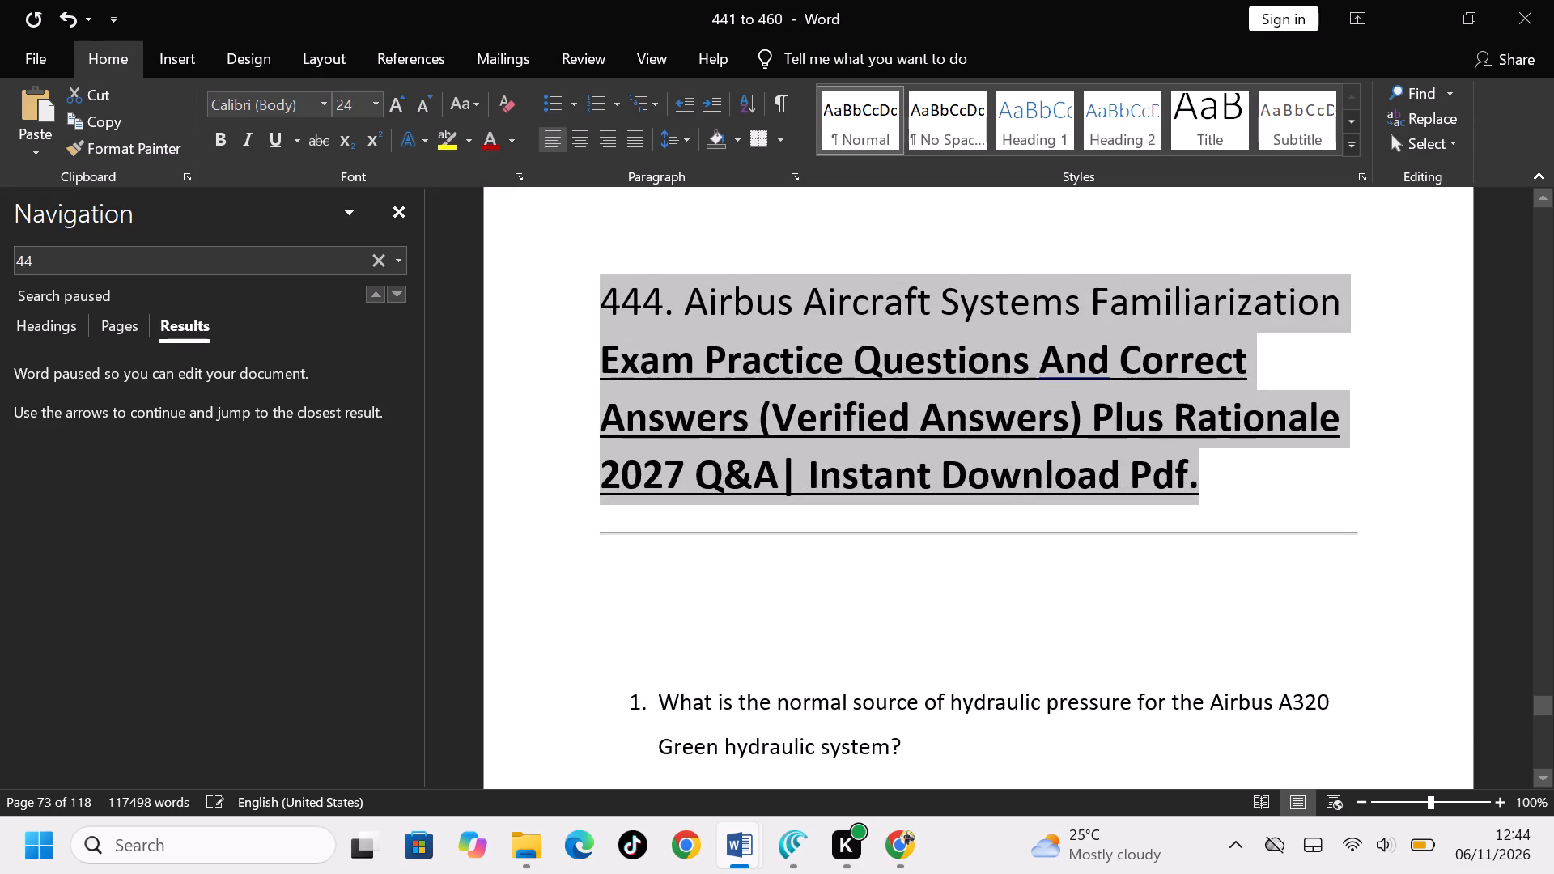
key(ctrl+shift+period)
key(ctrl+b)
key(ctrl+u)
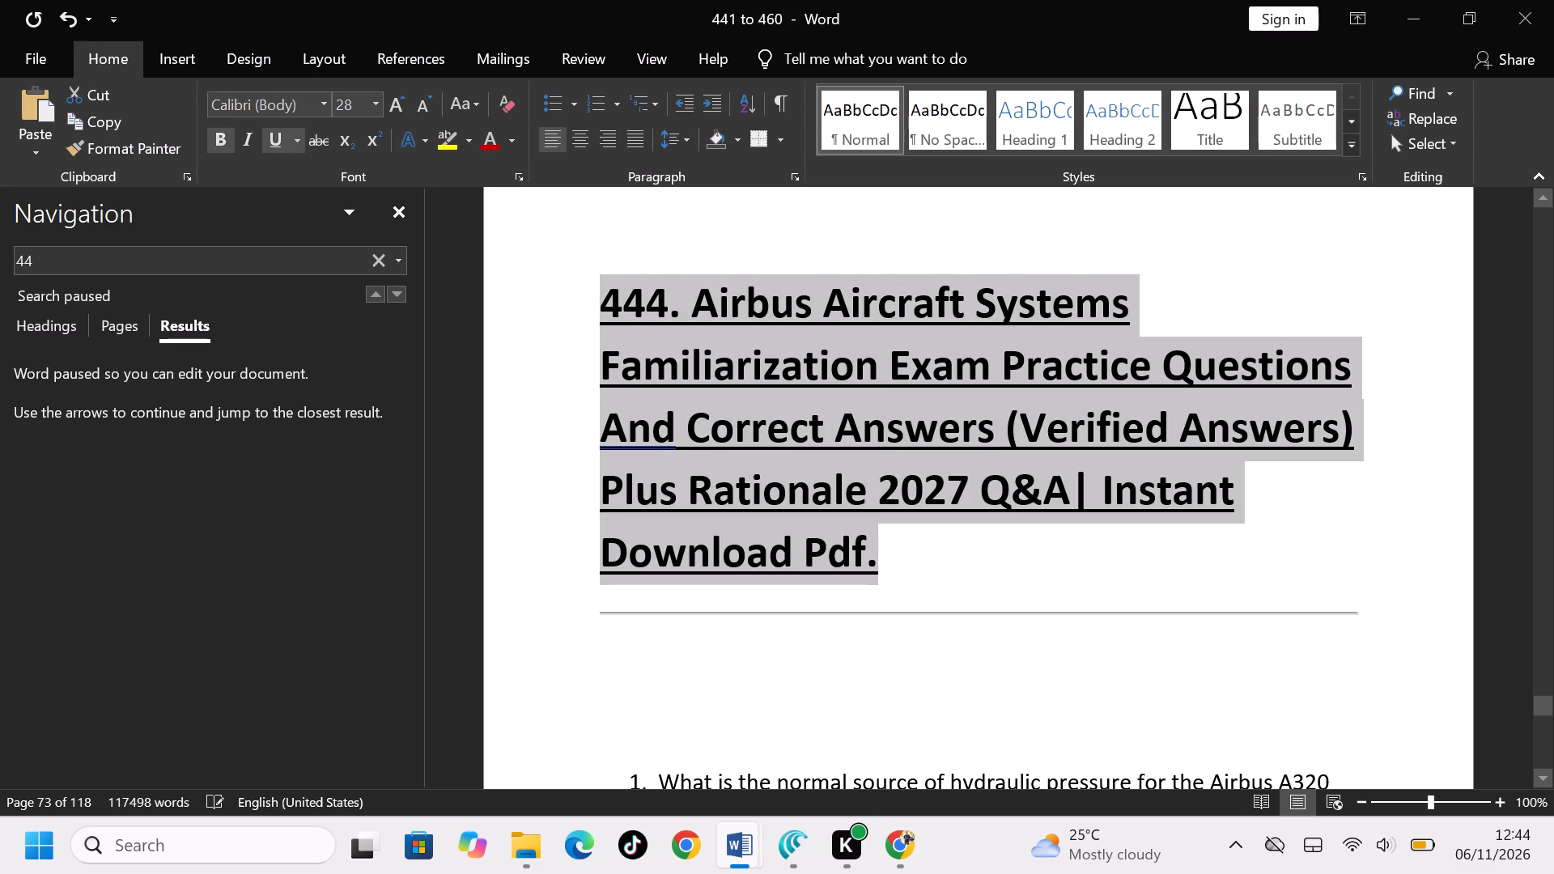
click(496, 145)
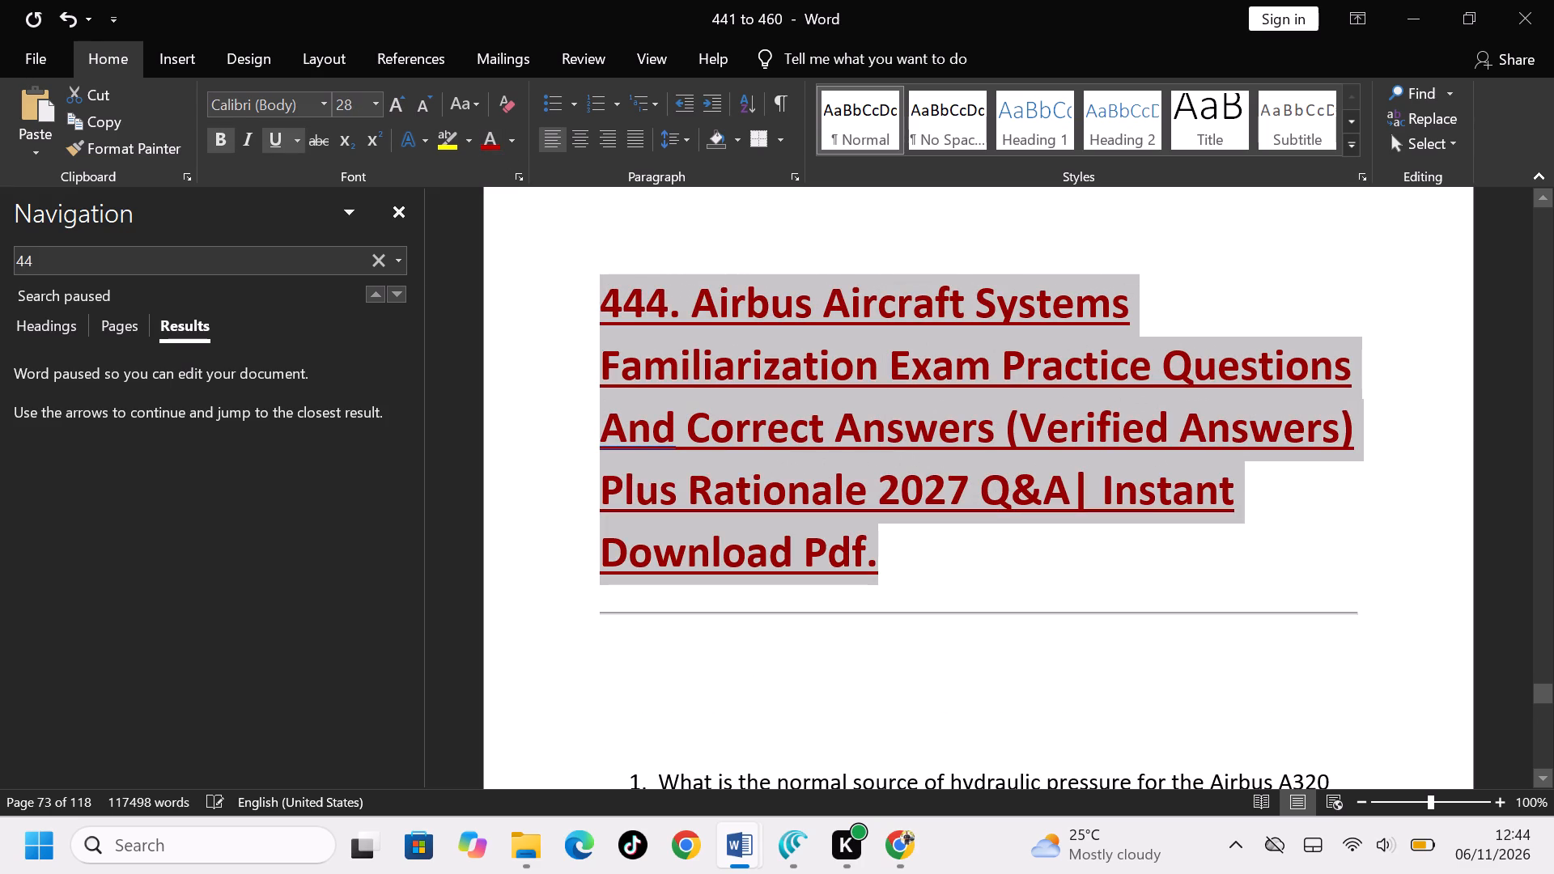
Go to the 445 Aircraft Interior and Exterior title and append the copied exam text after the word "Assessment".
click(400, 290)
click(400, 290)
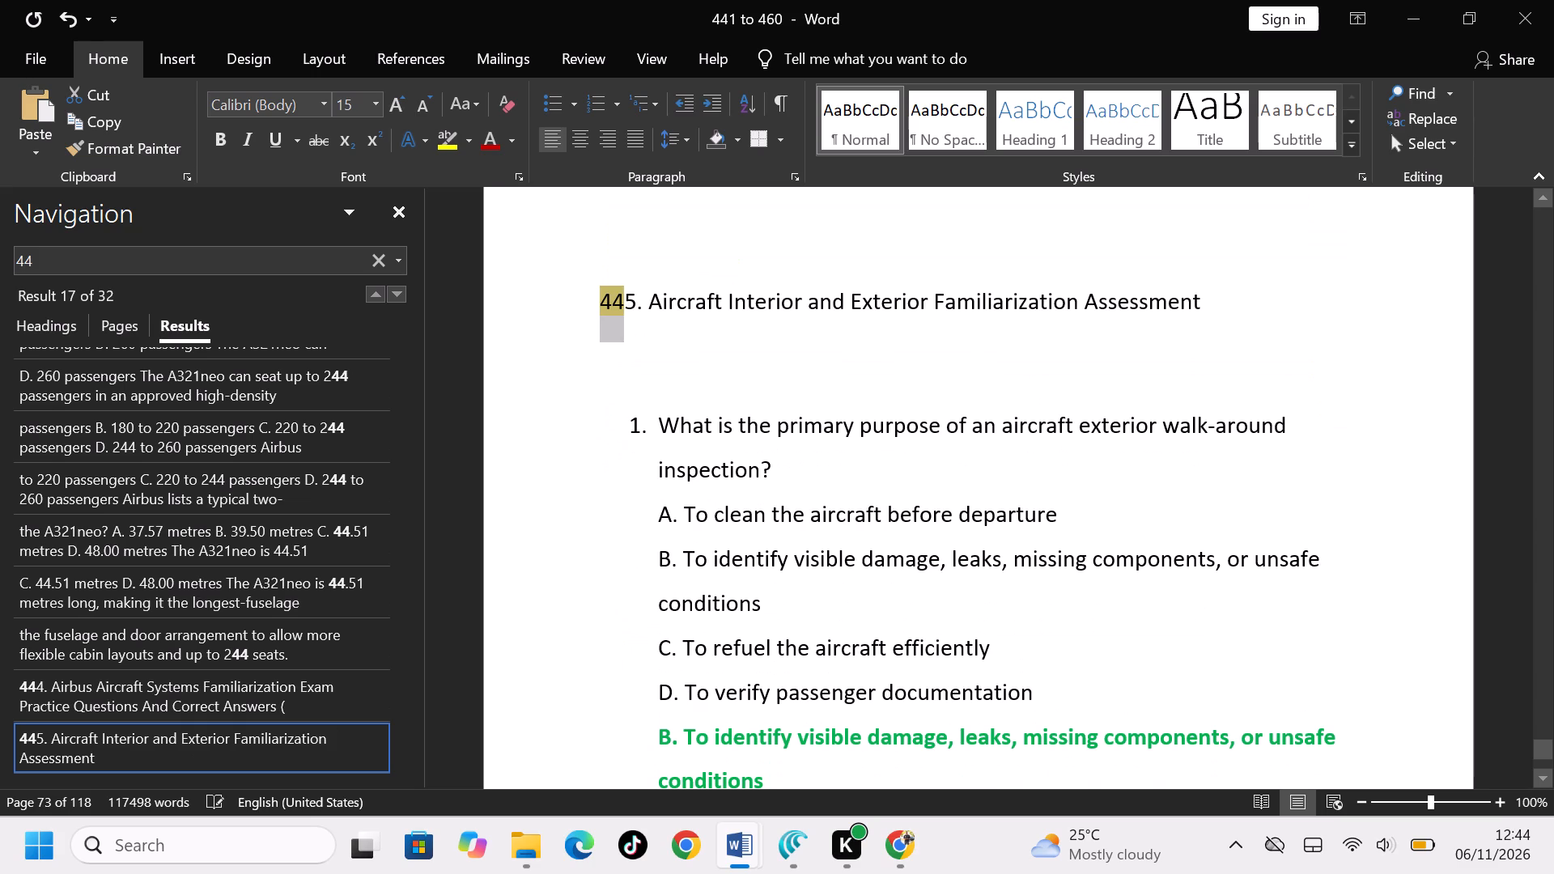
click(1204, 308)
key(ctrl+v)
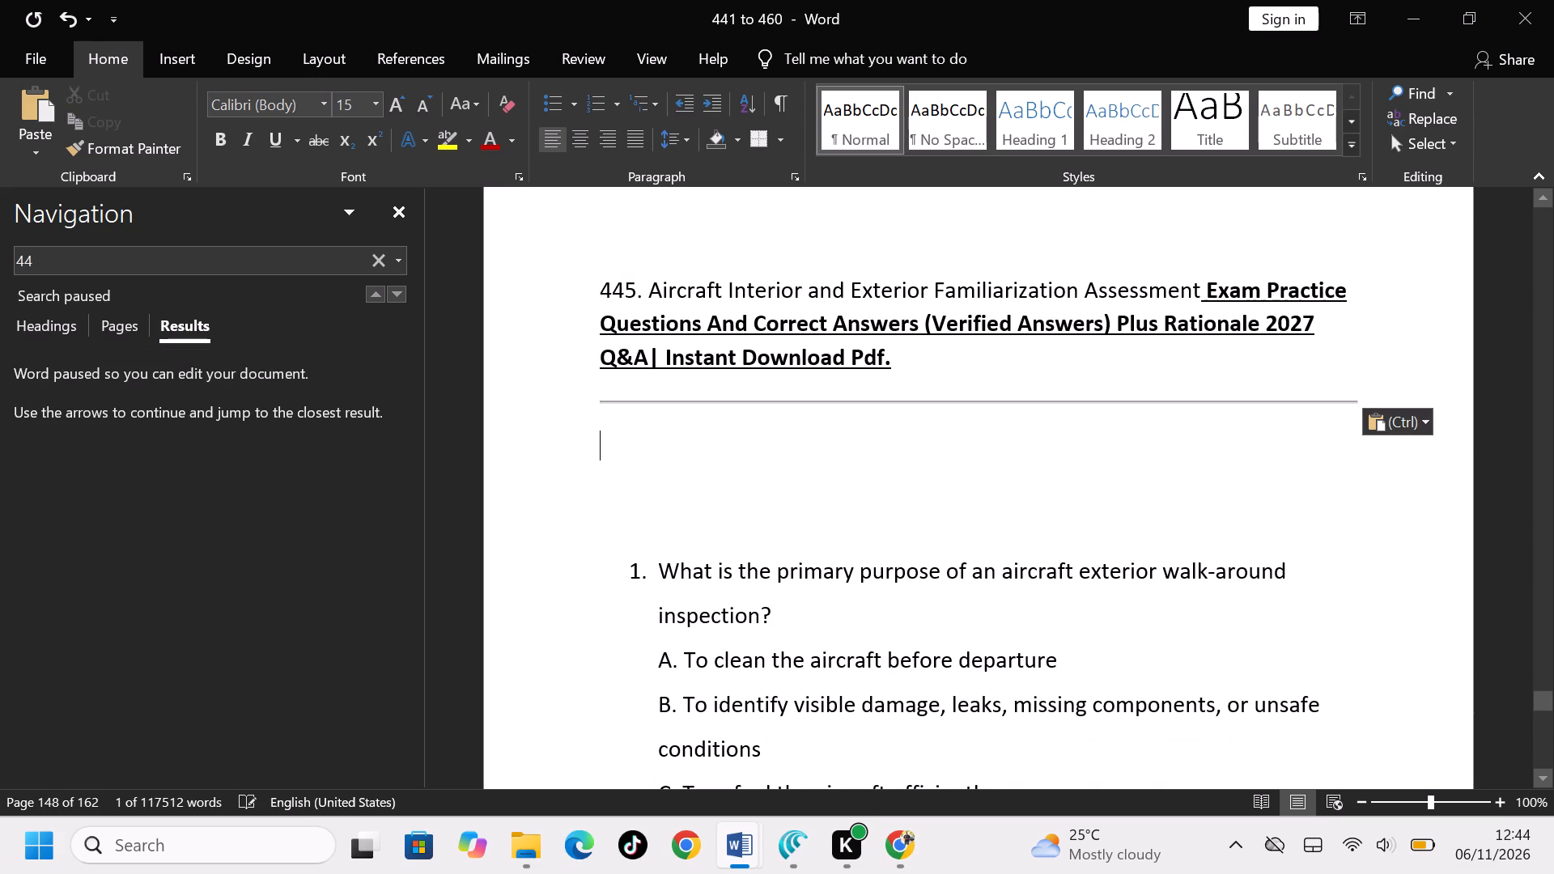
Format the whole 445 Aircraft Interior and Exterior title as 28 pt, bold, underlined and dark red.
click(976, 375)
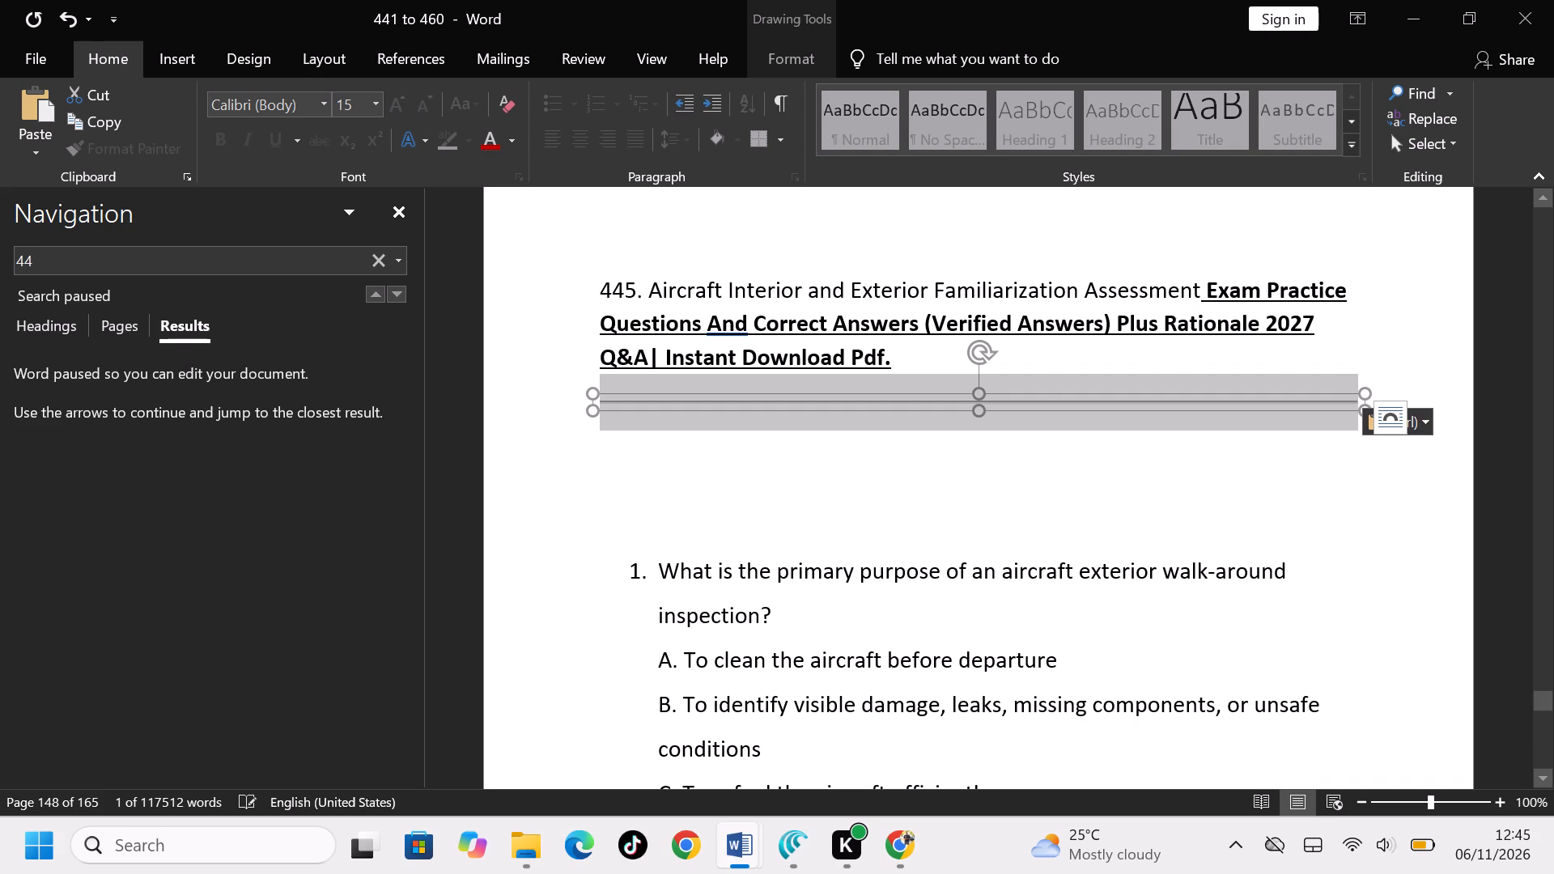
click(933, 355)
drag(933, 355, 590, 296)
scroll(895, 358, left, 1)
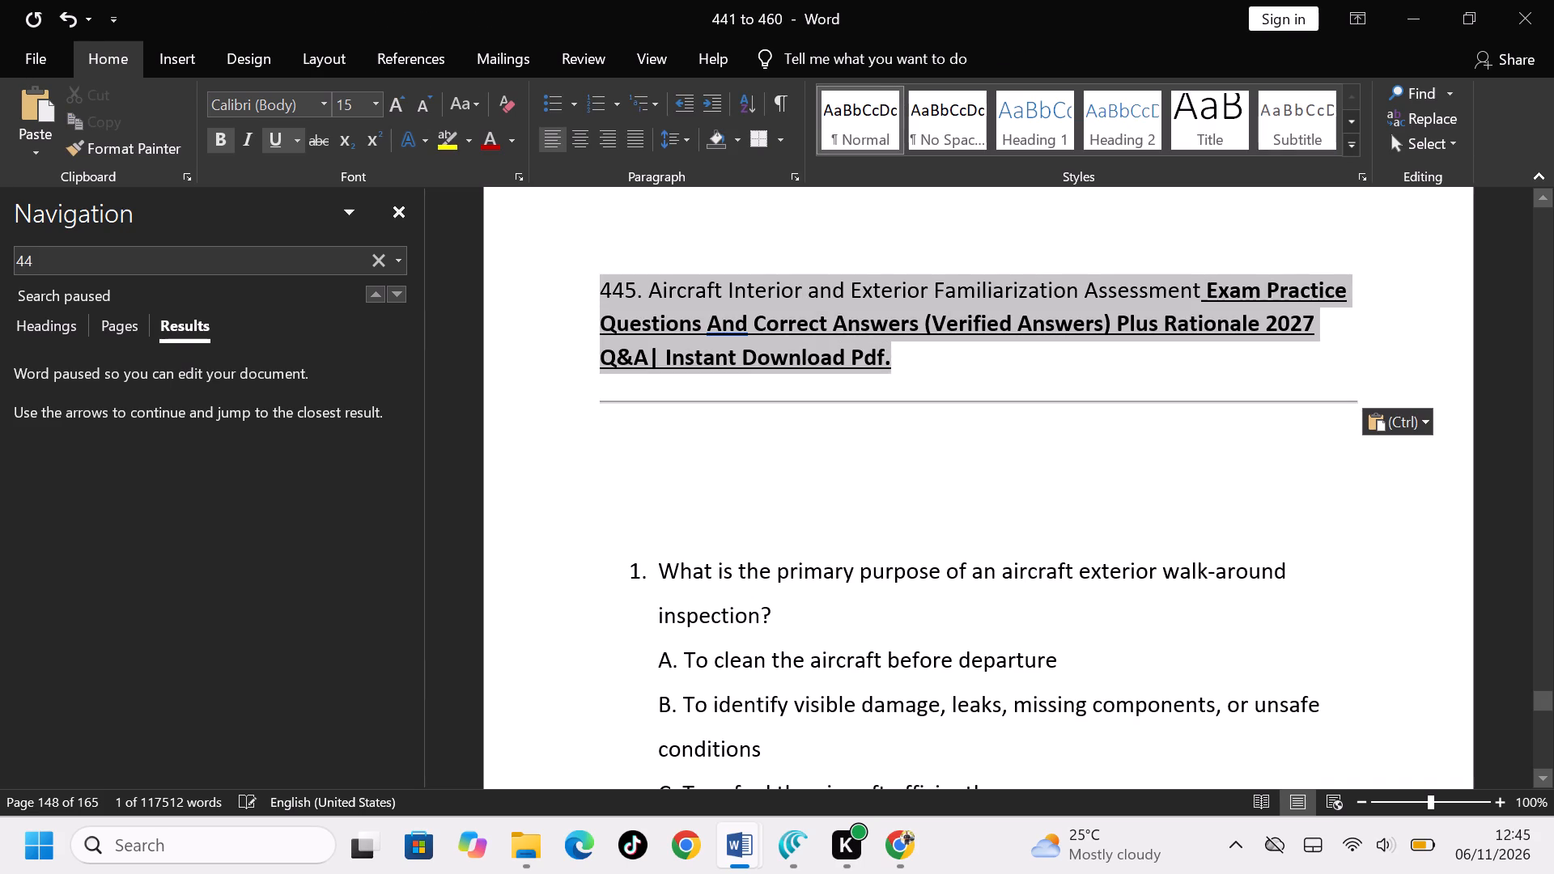
key(ctrl+shift+period)
key(ctrl+shift+period)
key(ctrl+shift+period)
key(ctrl+shift+period)
key(ctrl+shift+period)
key(ctrl+shift+period)
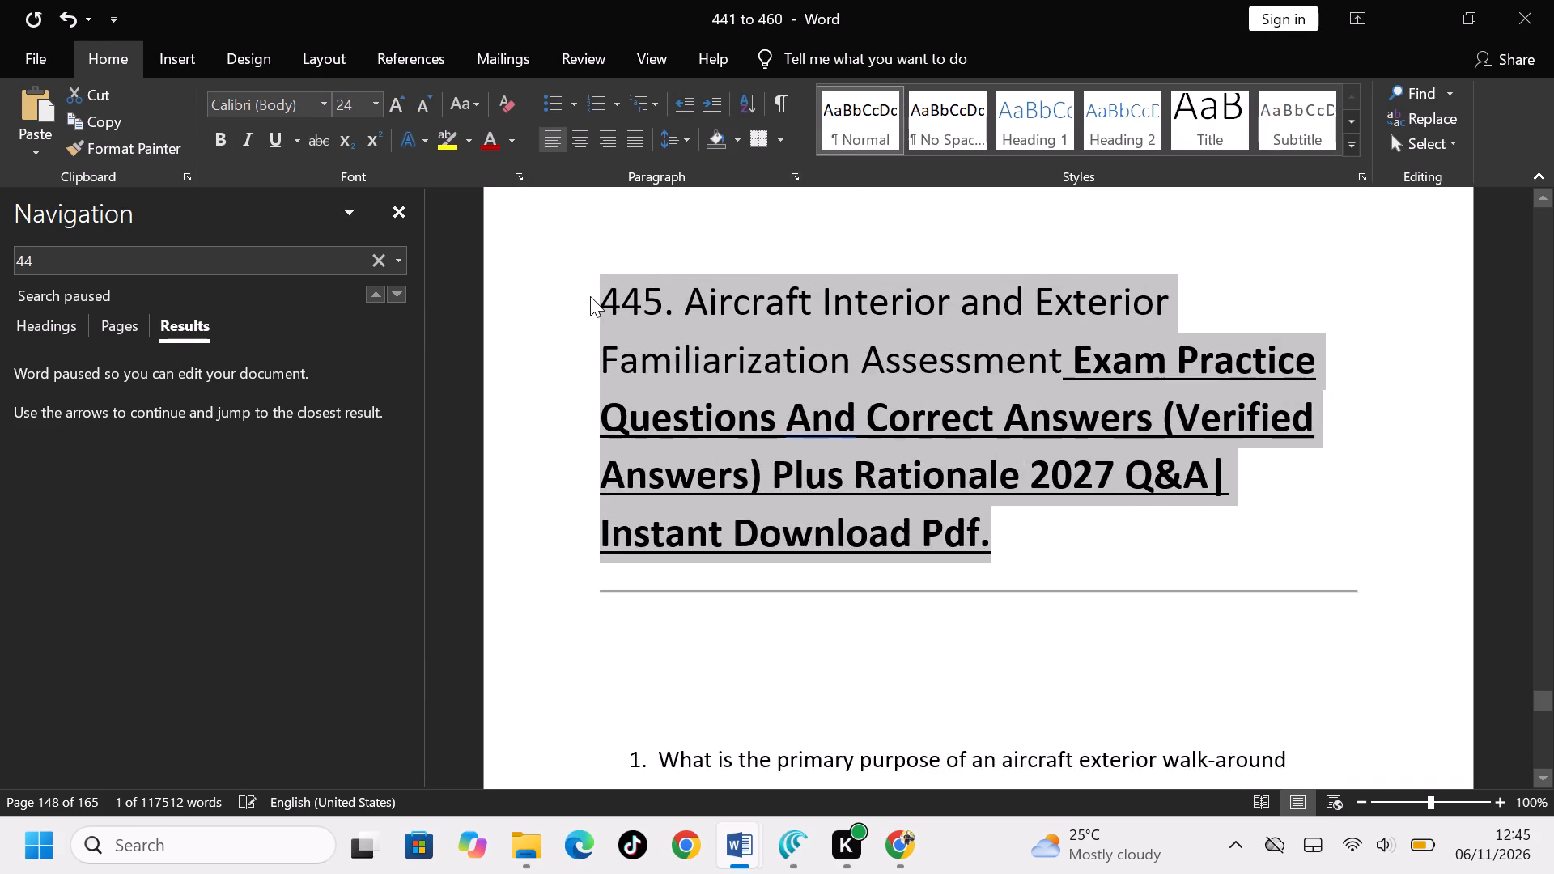
key(ctrl+shift+period)
key(ctrl+b)
key(ctrl+u)
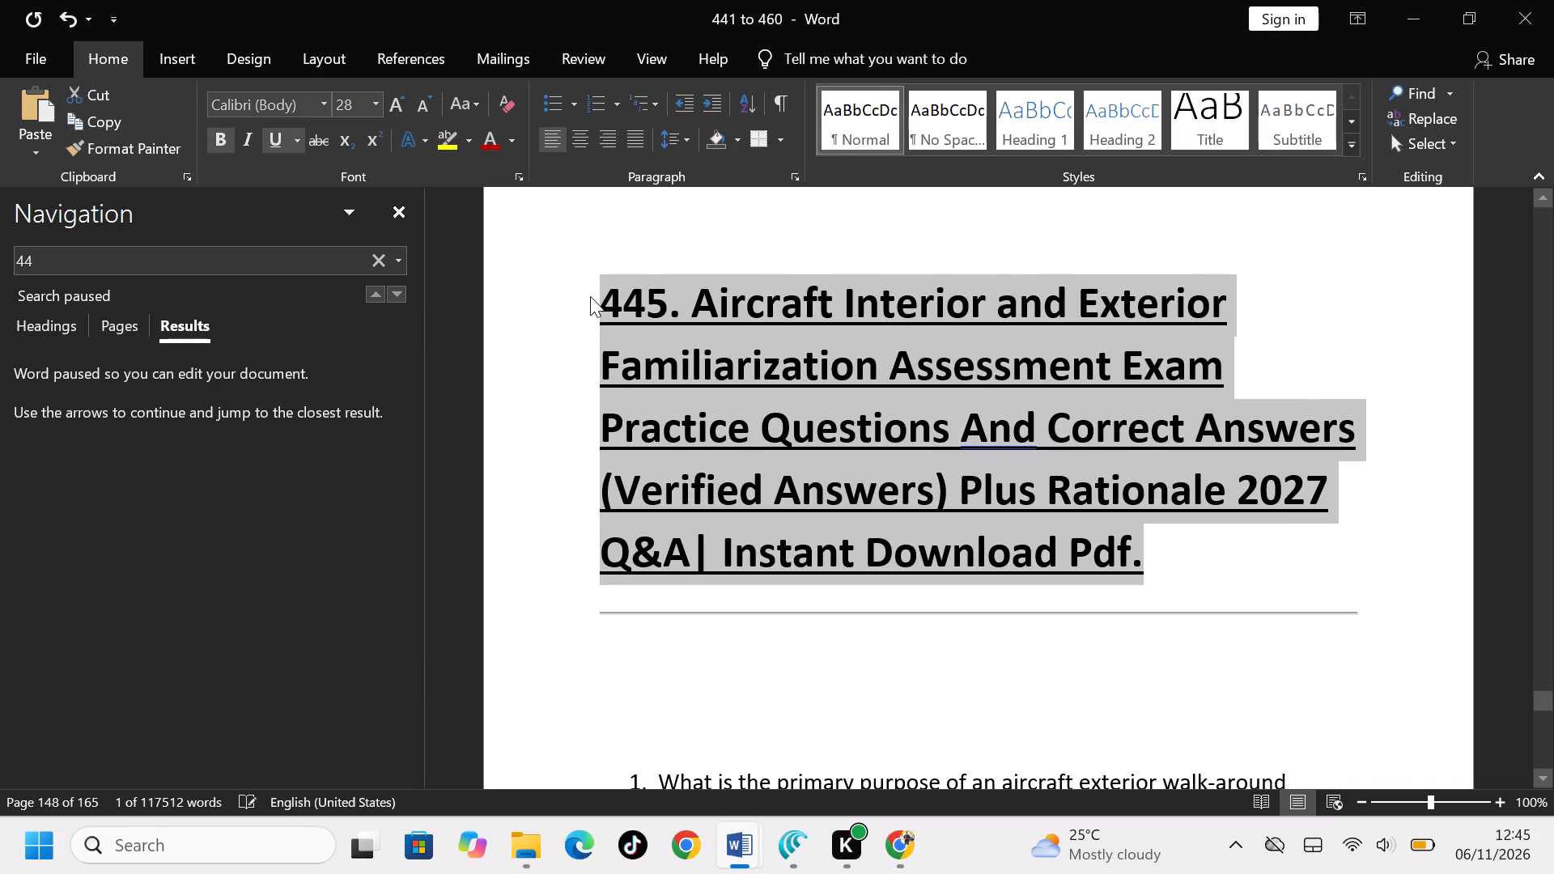
click(488, 145)
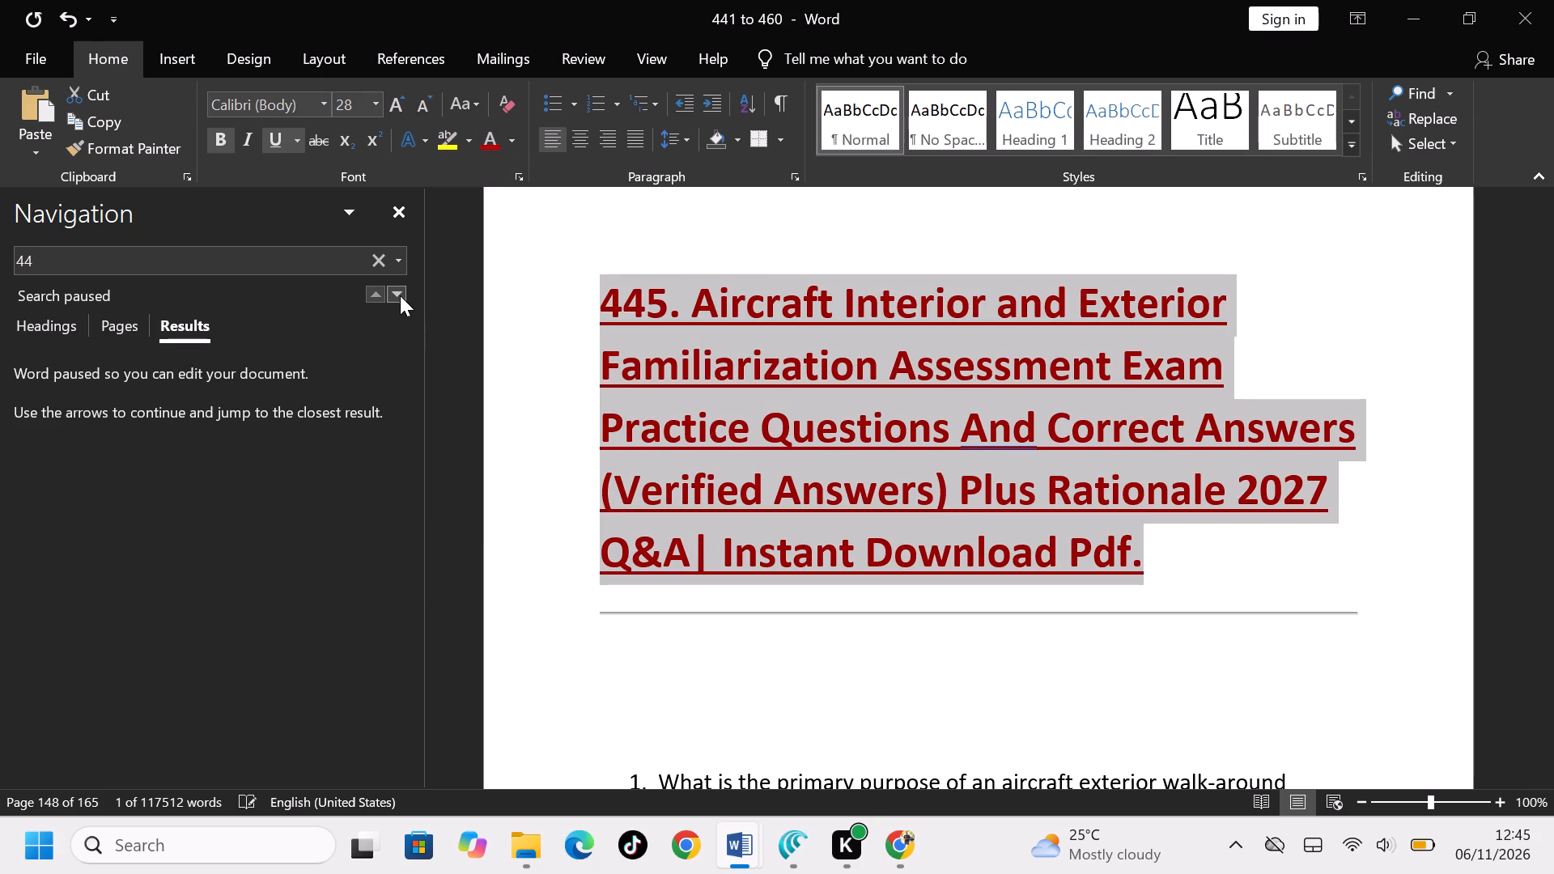
Append the copied exam text to the 446 Aircraft Type title and delete one blank line below its horizontal line.
click(400, 295)
click(400, 295)
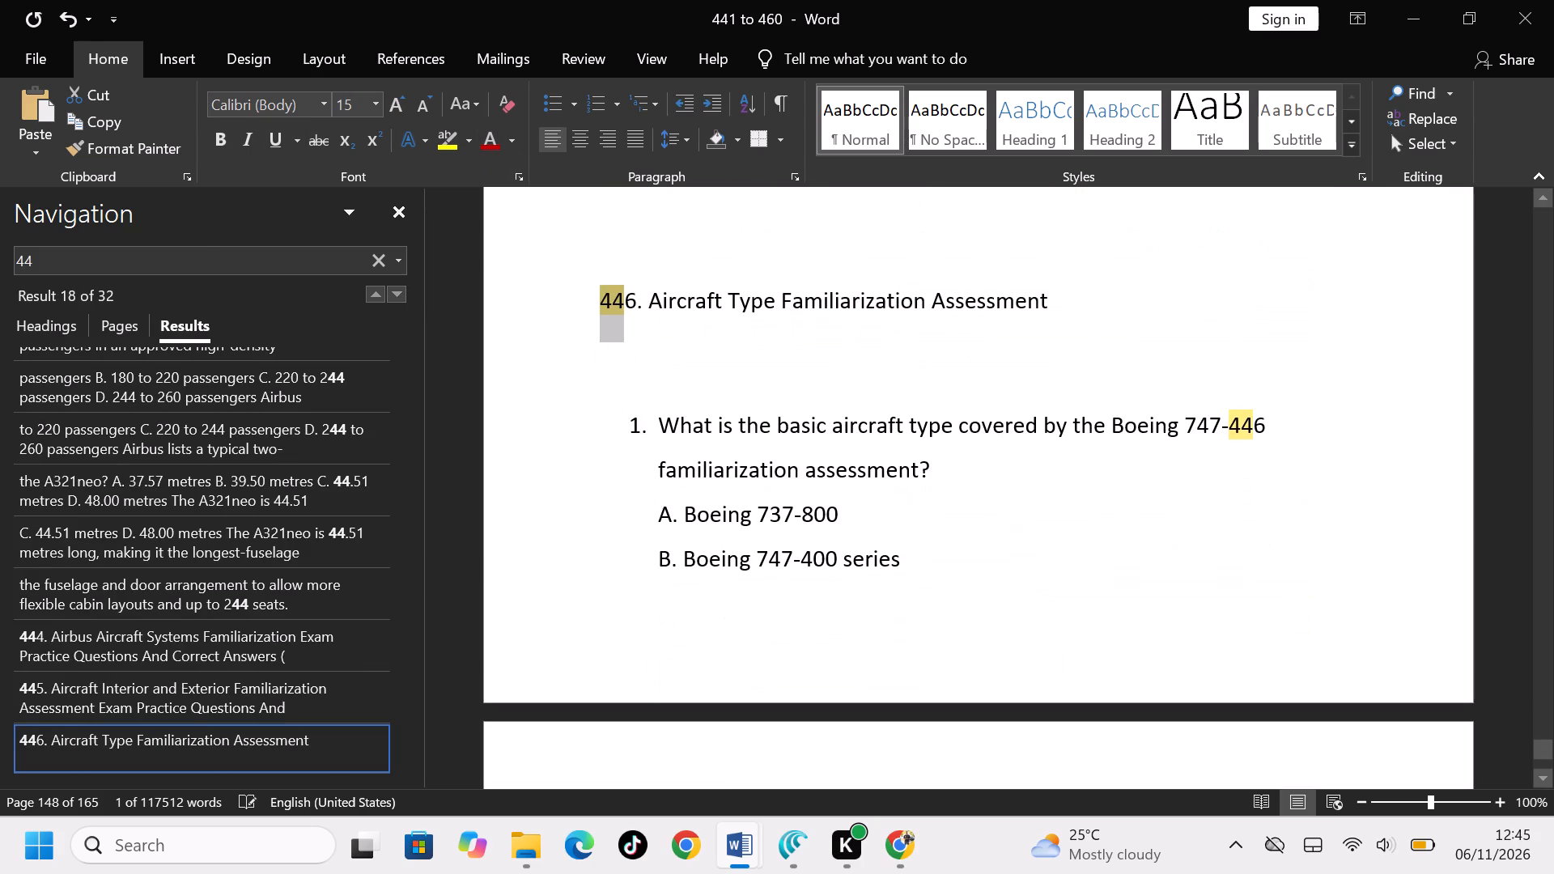
click(1112, 305)
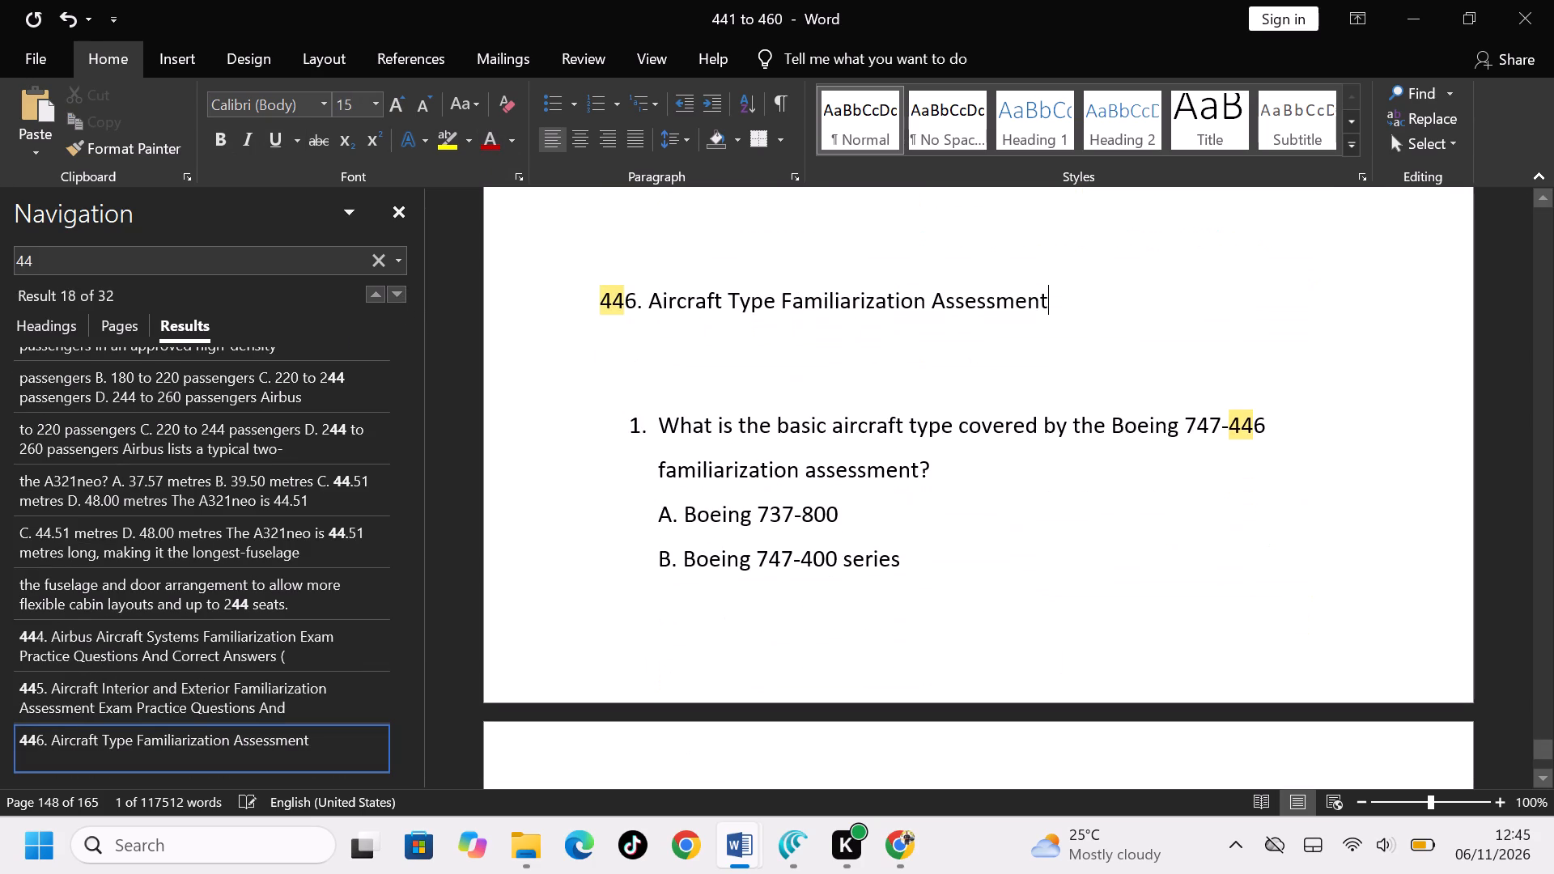
key(ctrl+v)
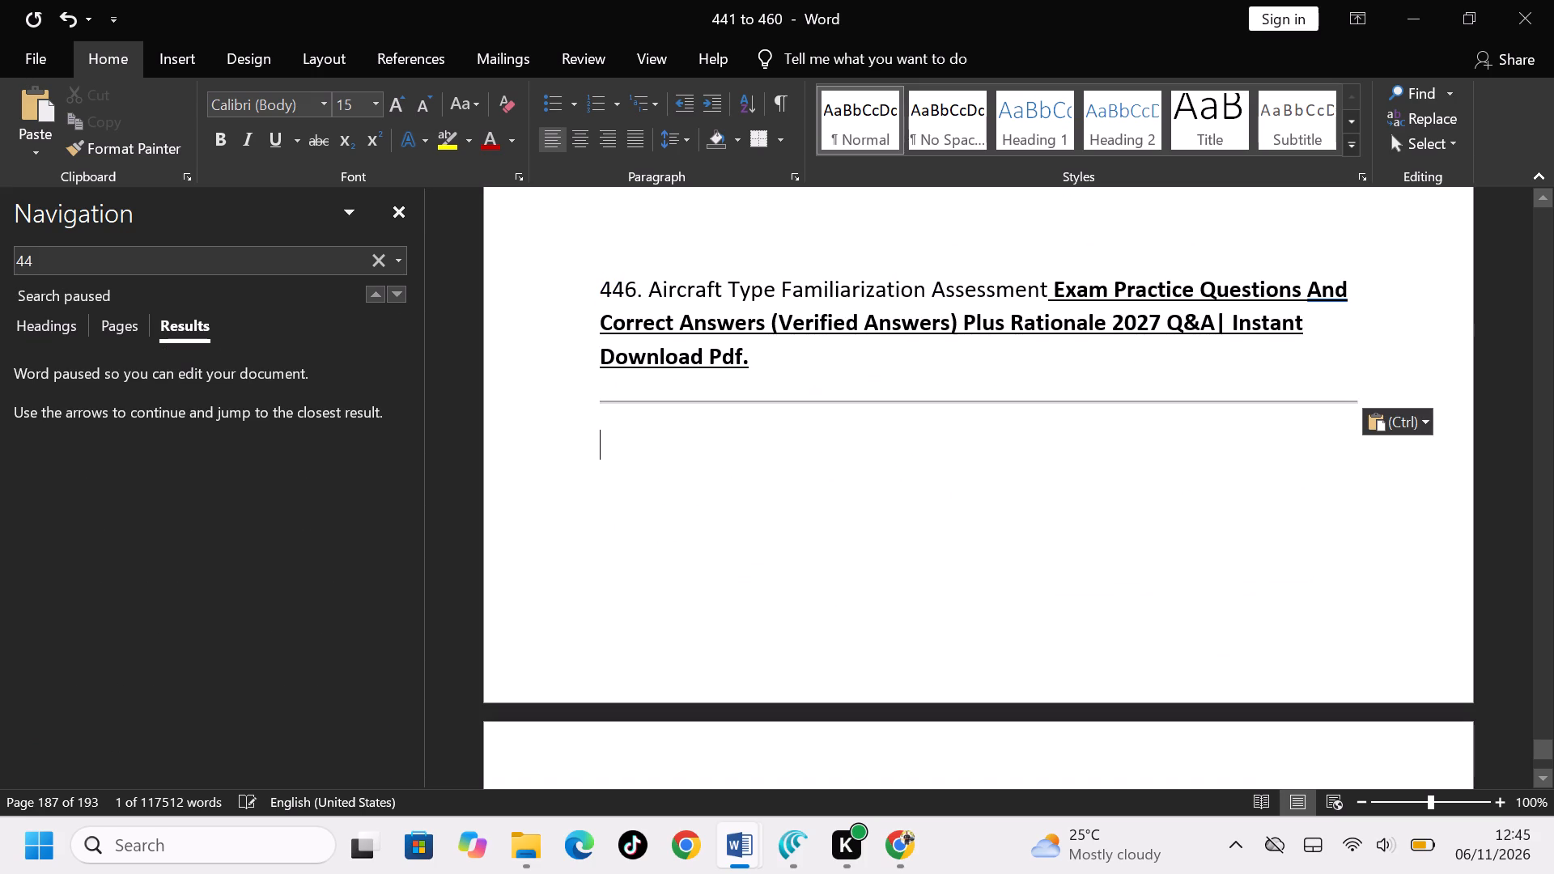
key(Delete)
Format the whole 446 Aircraft Type title as 28 pt, bold and underlined, in the standard bright red.
click(781, 370)
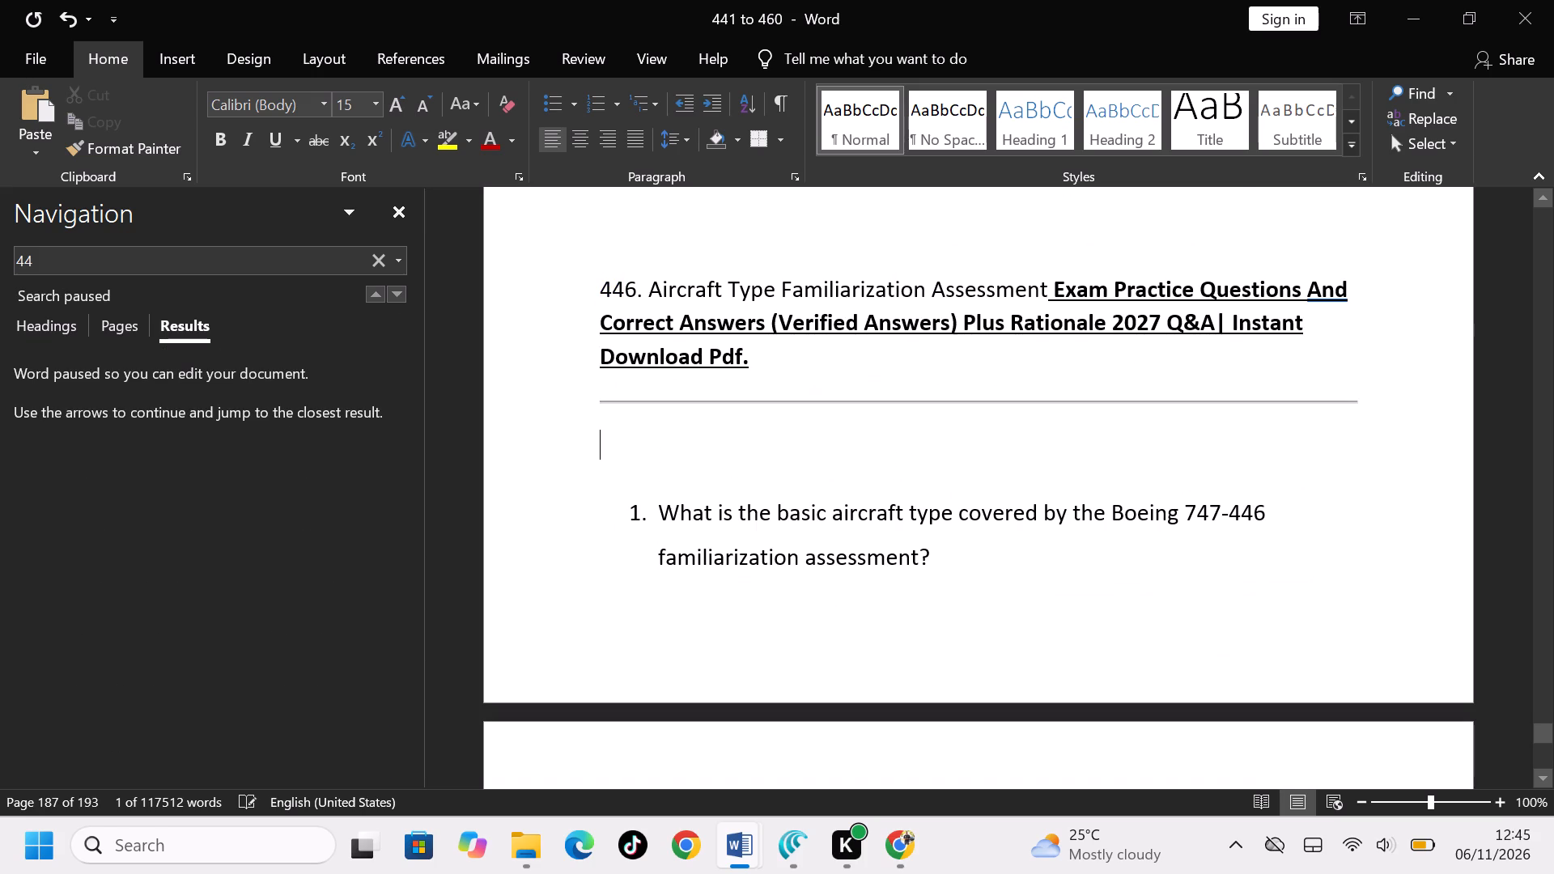
click(781, 370)
drag(781, 370, 516, 286)
scroll(781, 370, left, 1)
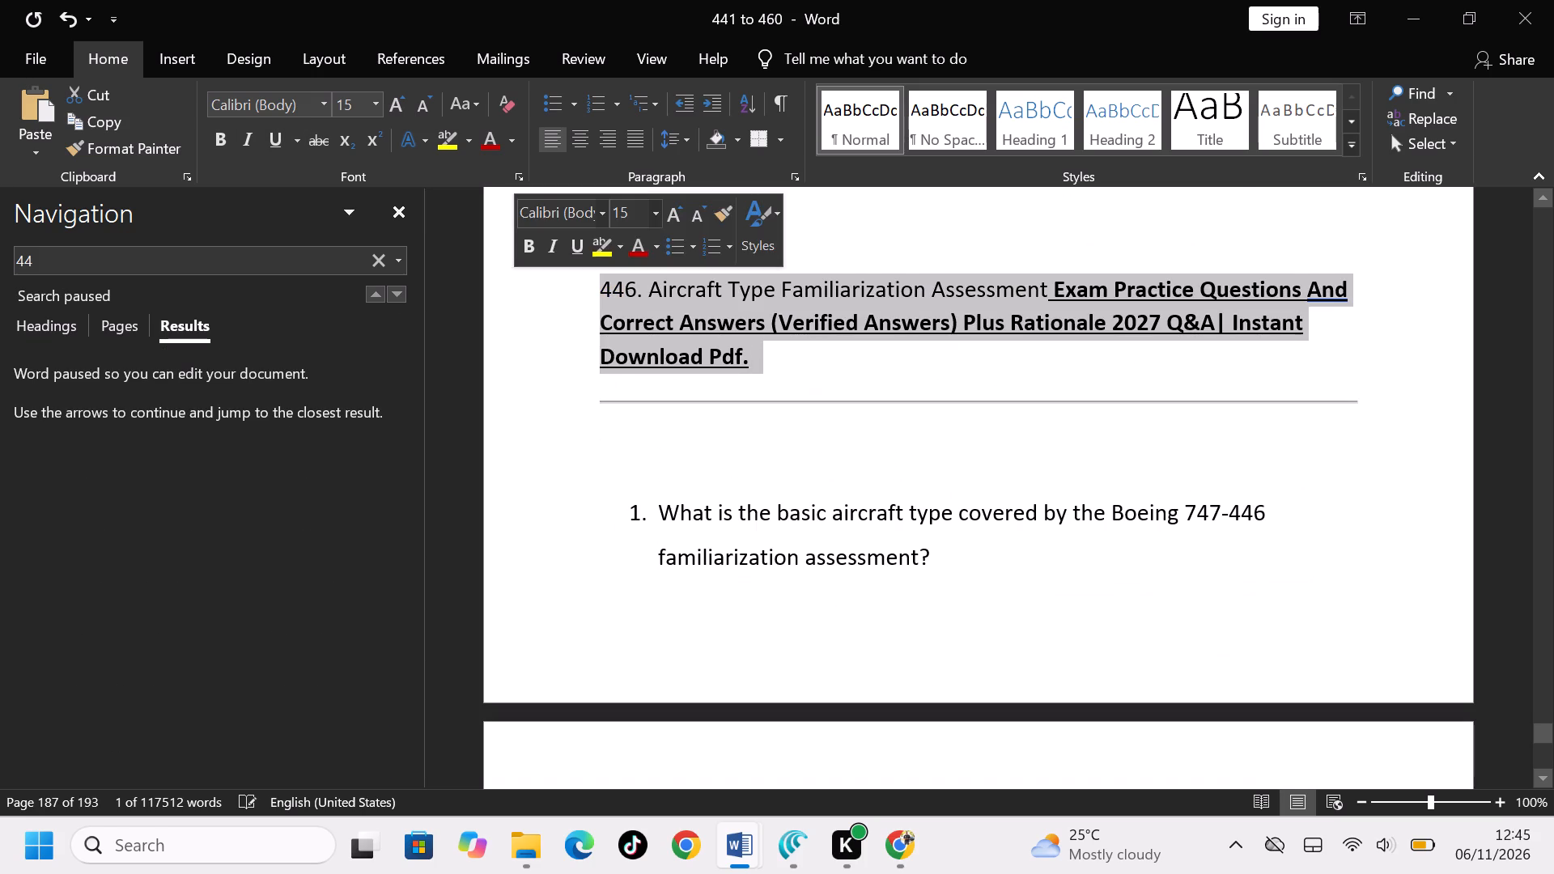
key(ctrl+shift+period)
key(ctrl+shift+period)
key(ctrl+shift+period)
key(ctrl+shift+period)
key(ctrl+shift+period)
key(ctrl+shift+period)
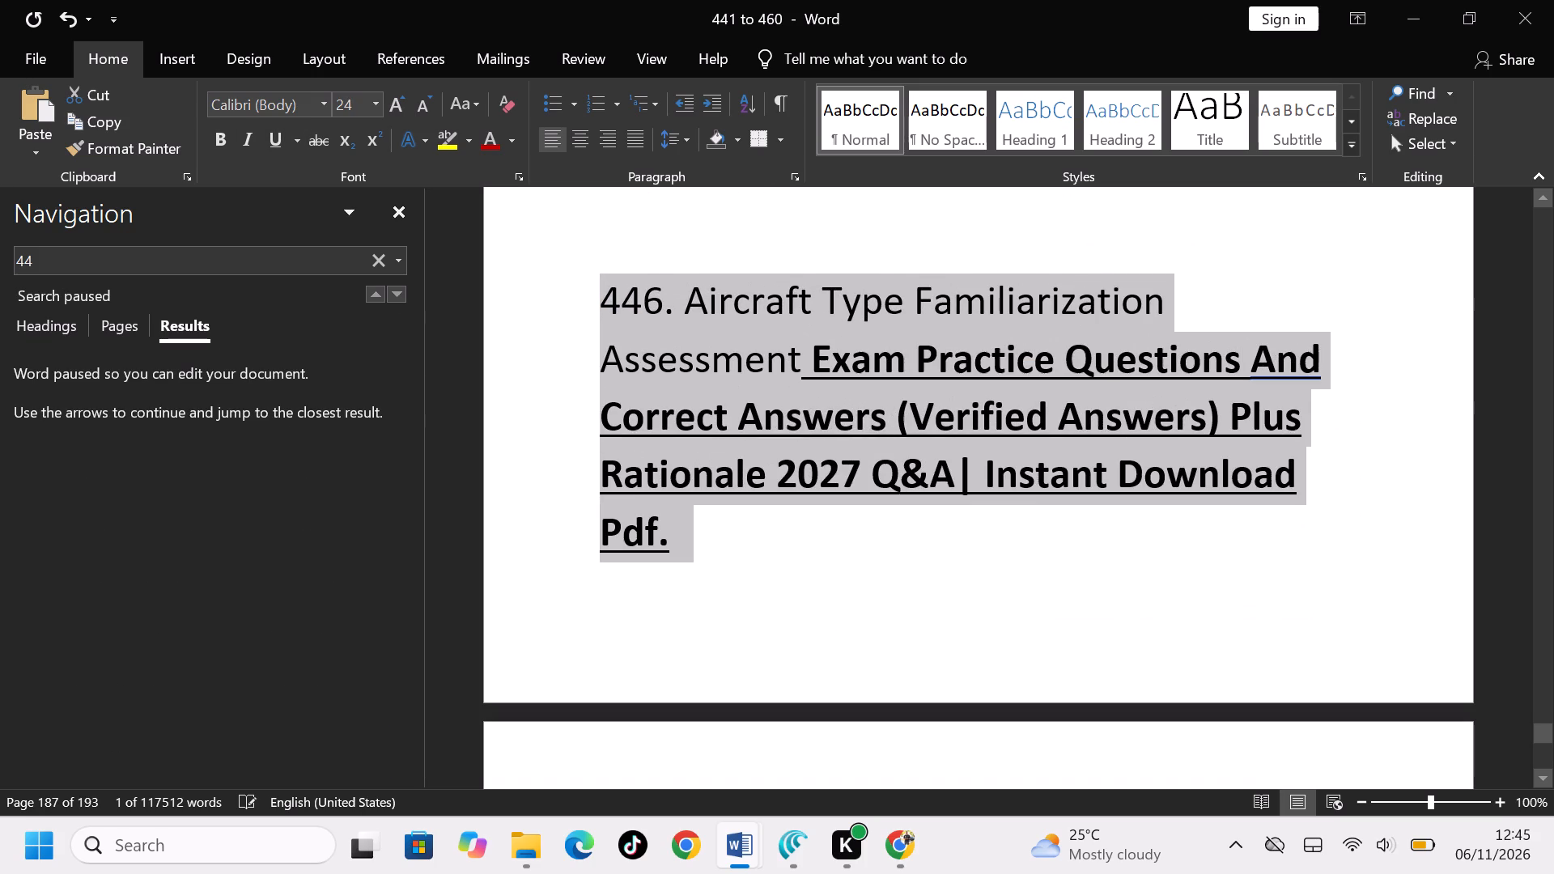
key(ctrl+shift+period)
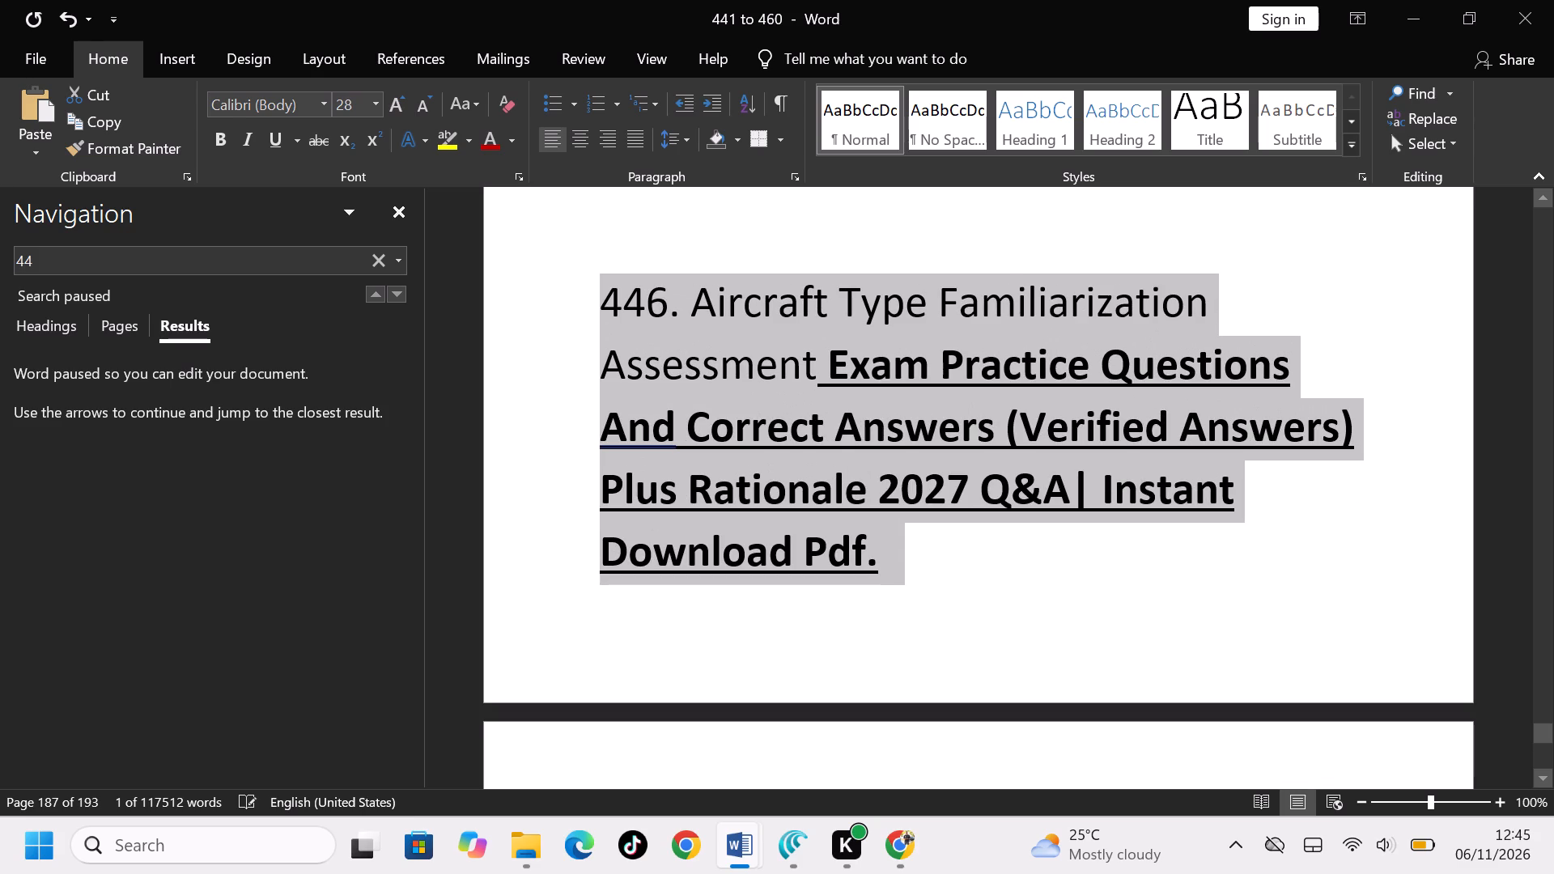
key(ctrl+b)
key(ctrl+u)
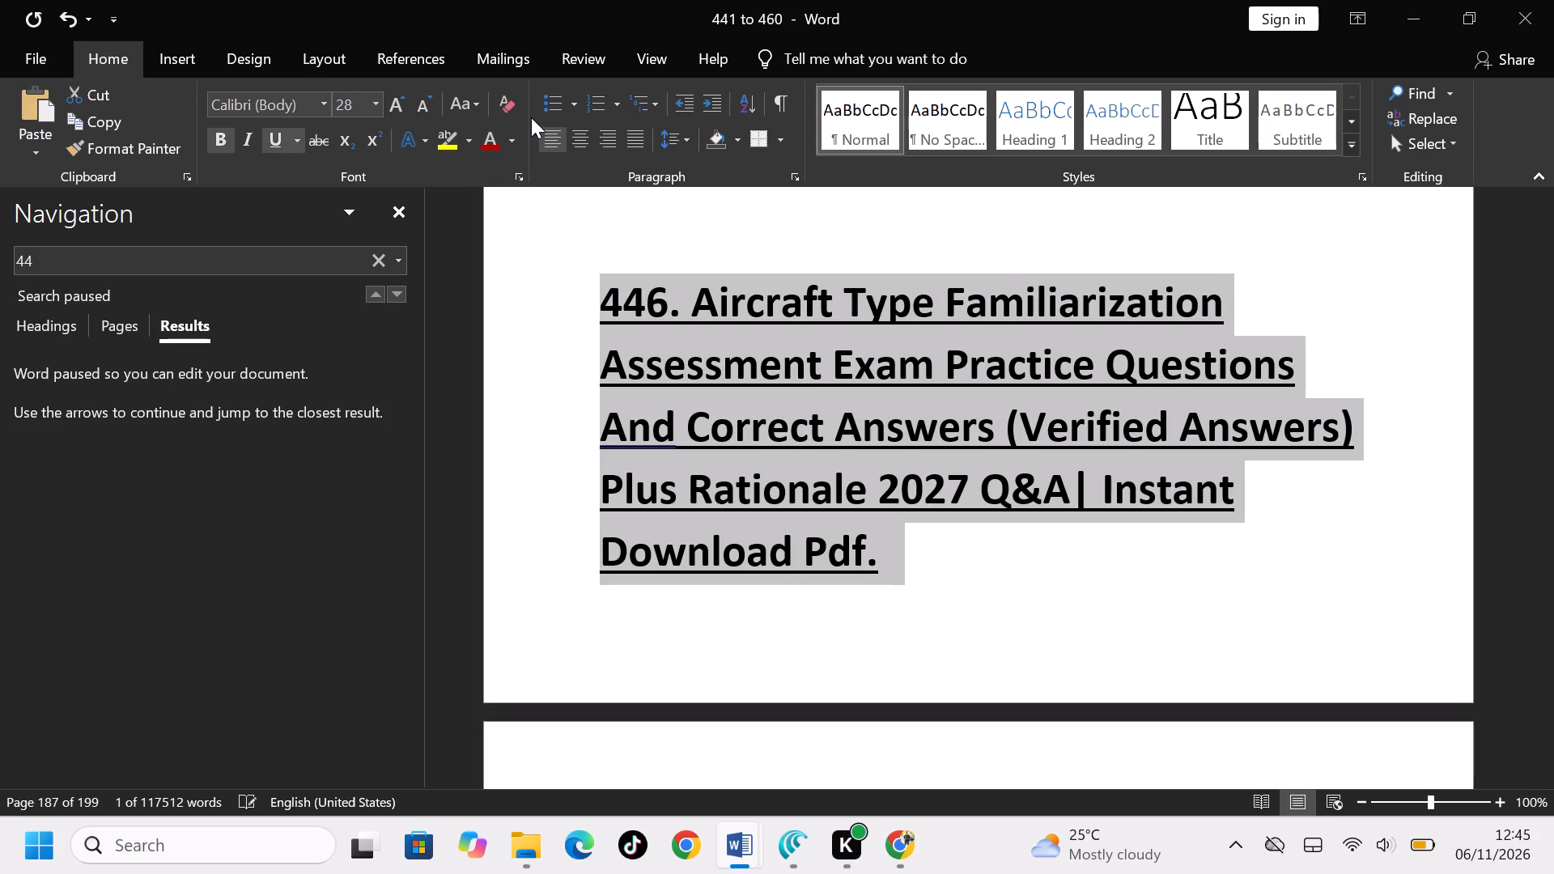
click(510, 143)
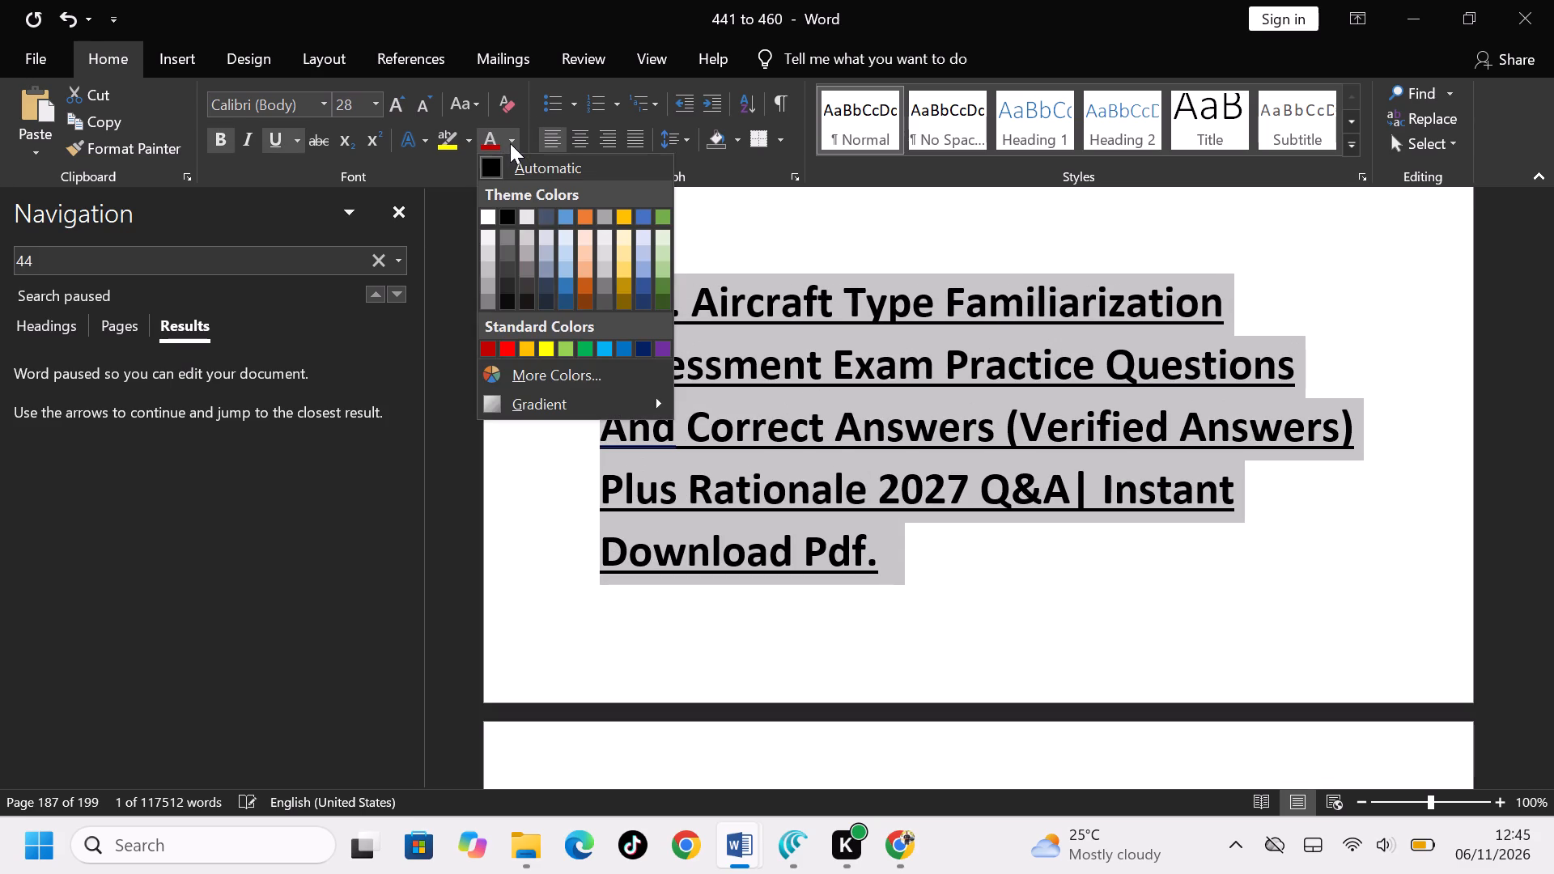
click(507, 349)
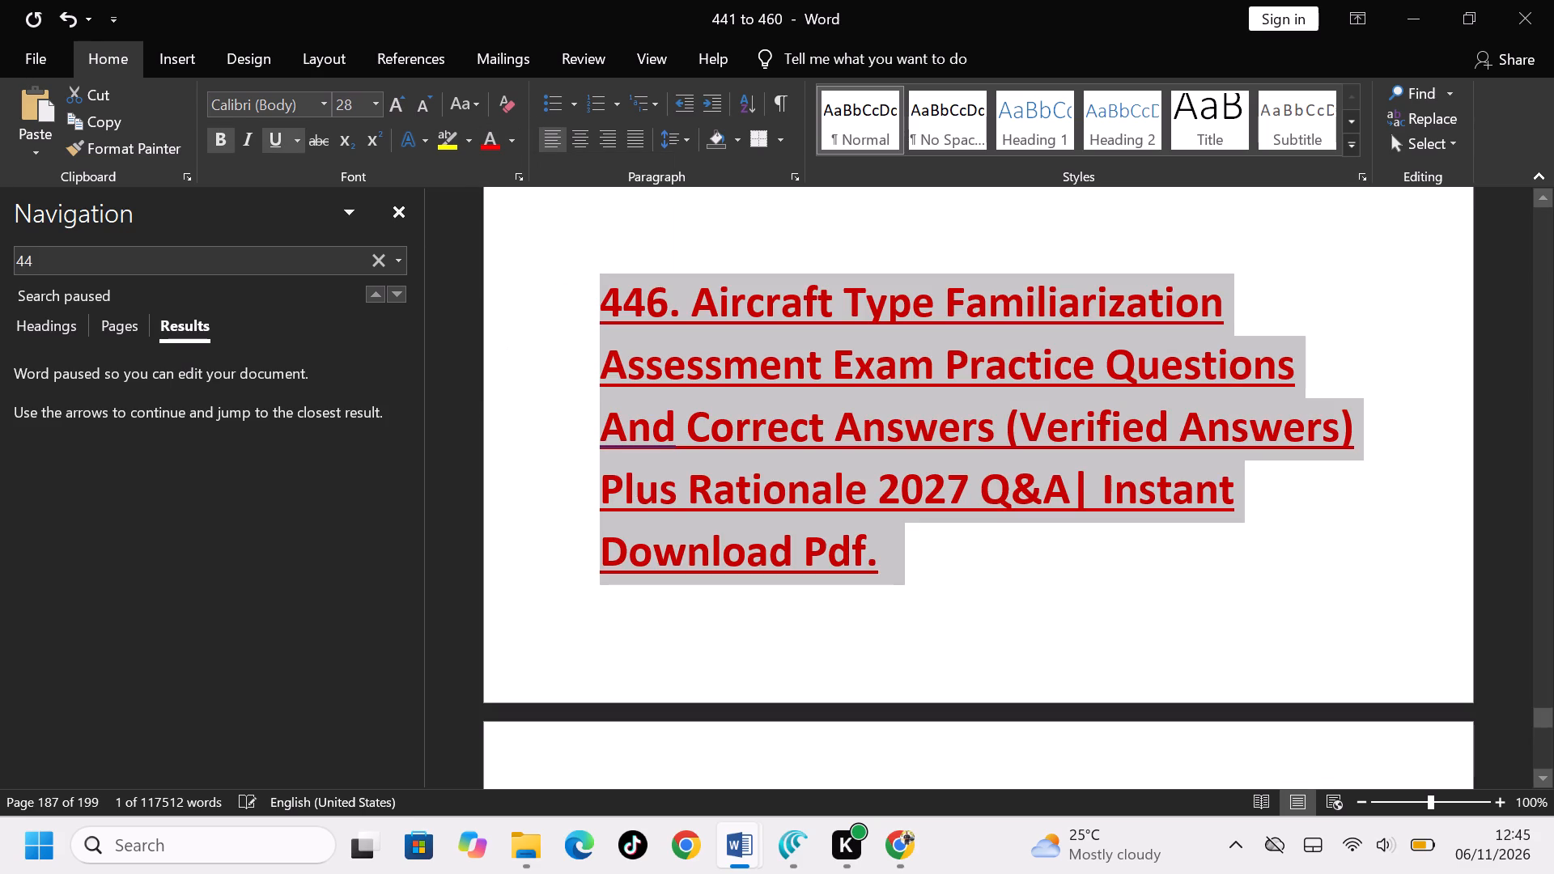
Replace "Examination" in the 447 Flight Attendant Initial Training title with the copied exam text and delete the blank lines below its horizontal line.
click(393, 300)
click(393, 300)
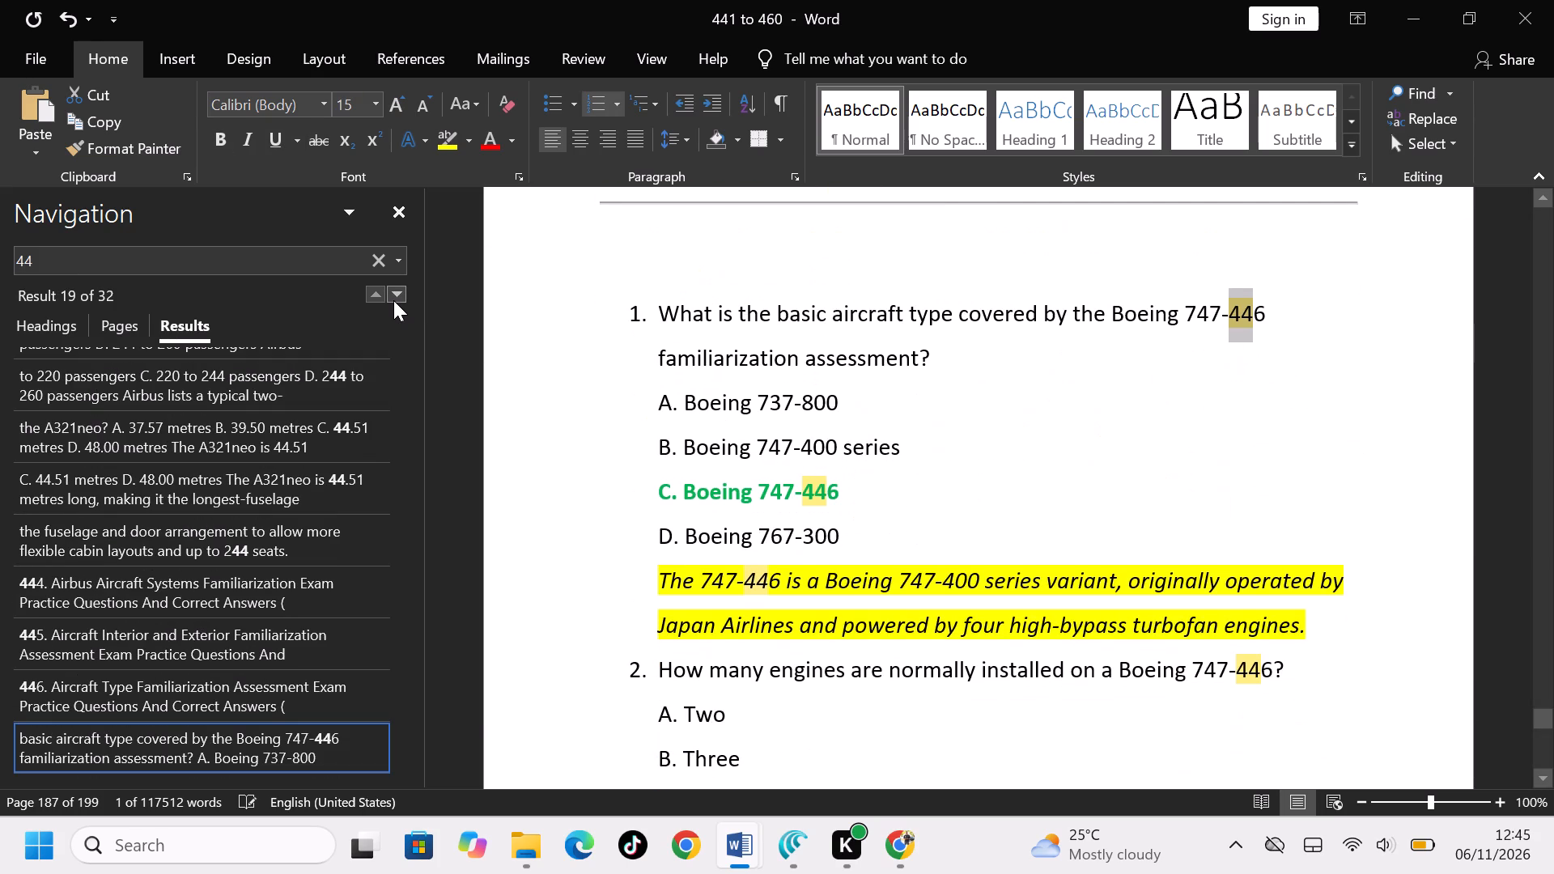
scroll(270, 508, down, 1)
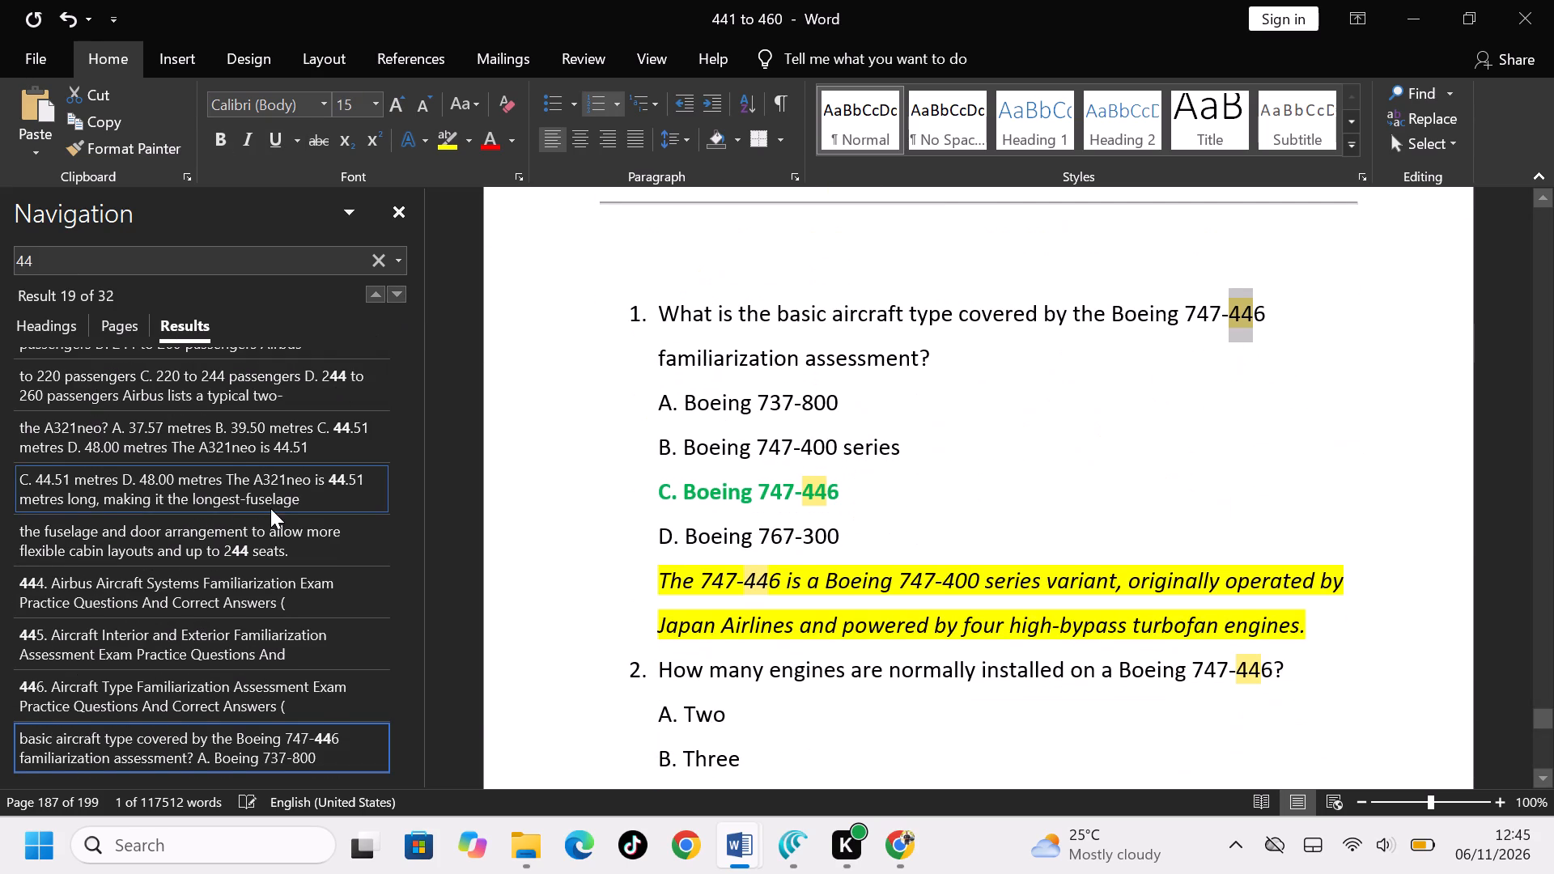
scroll(270, 508, down, 1)
scroll(172, 605, down, 1)
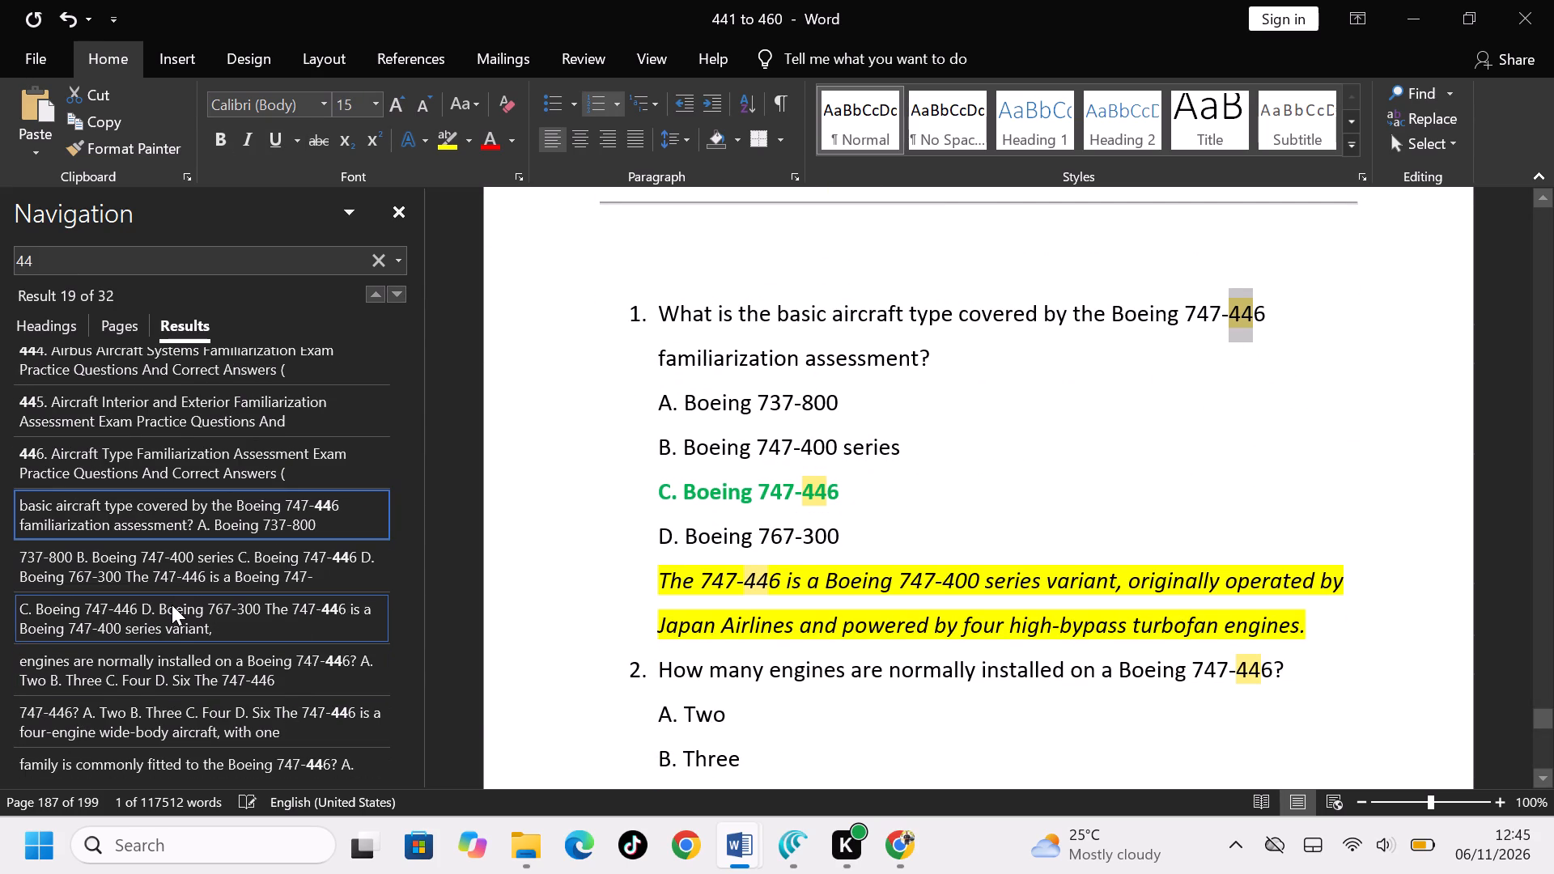
scroll(172, 605, down, 1)
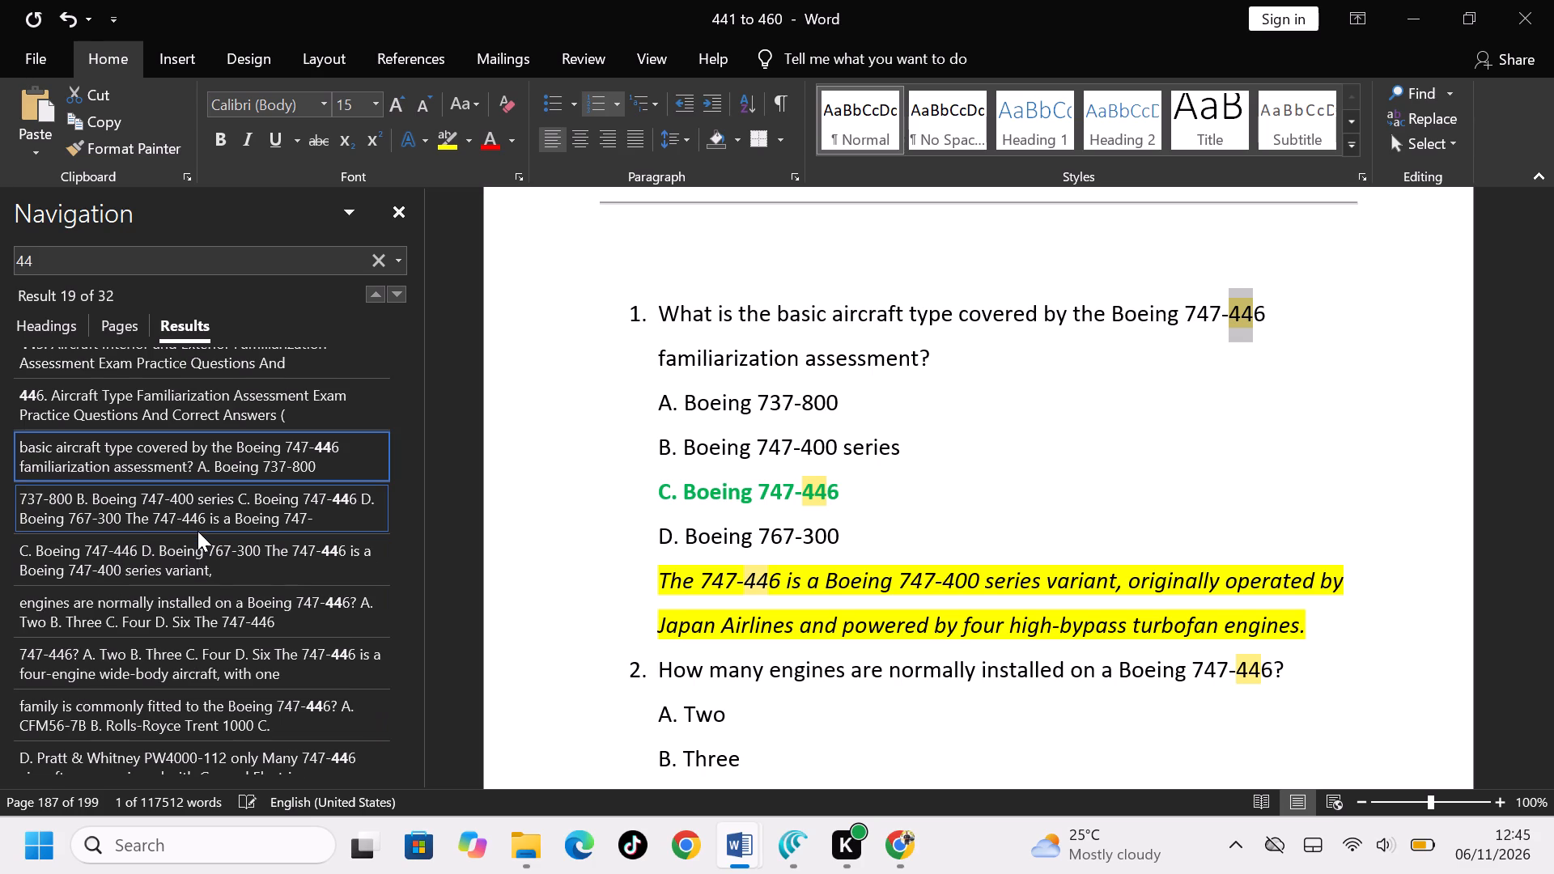
scroll(961, 318, up, 4)
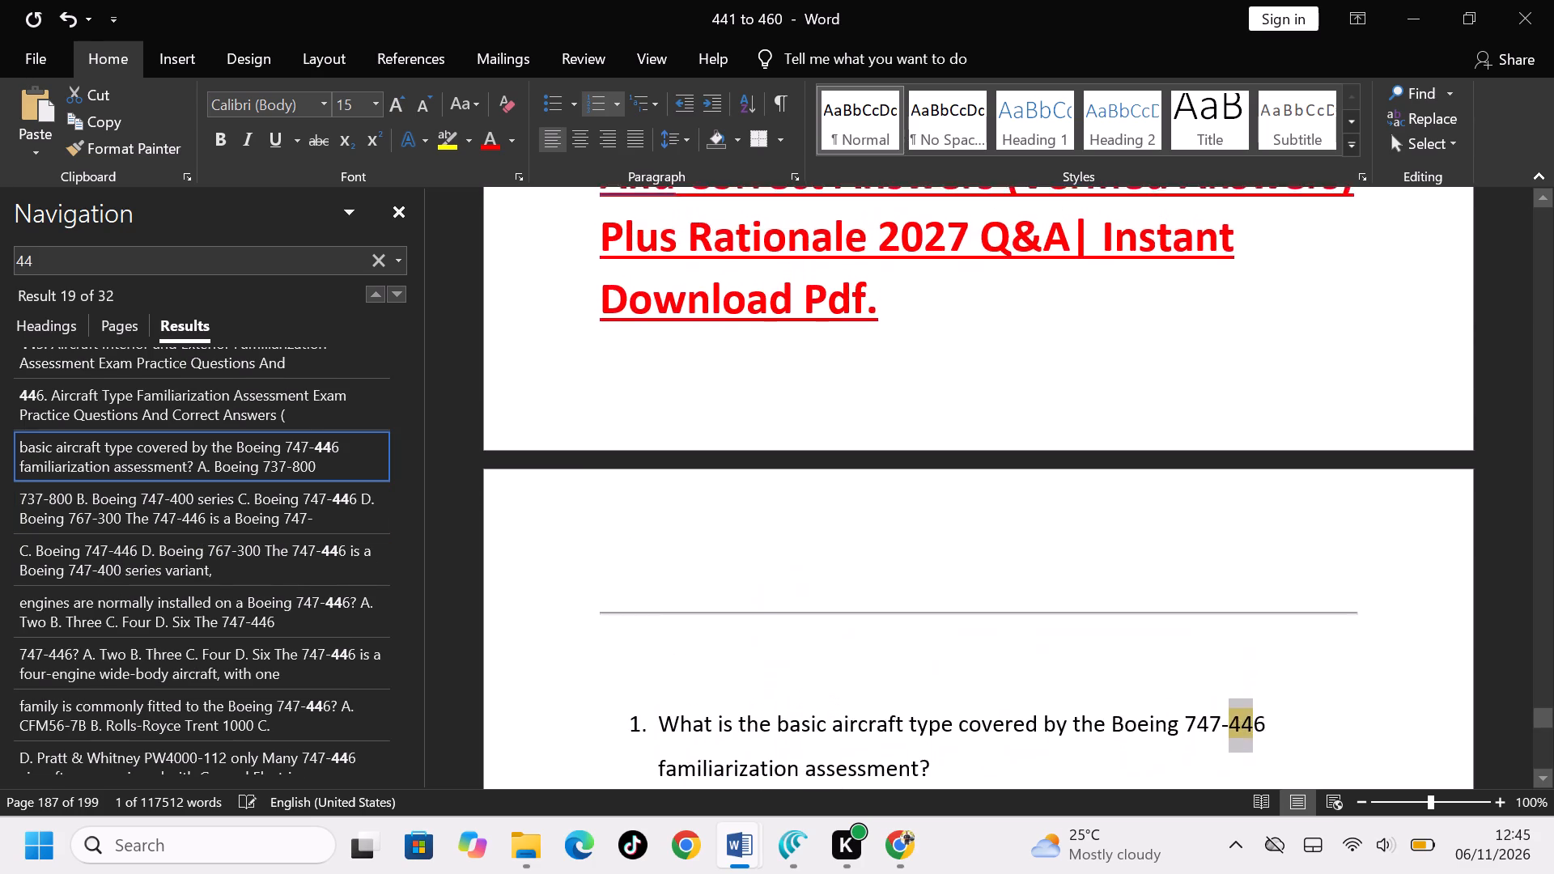
scroll(961, 318, up, 1)
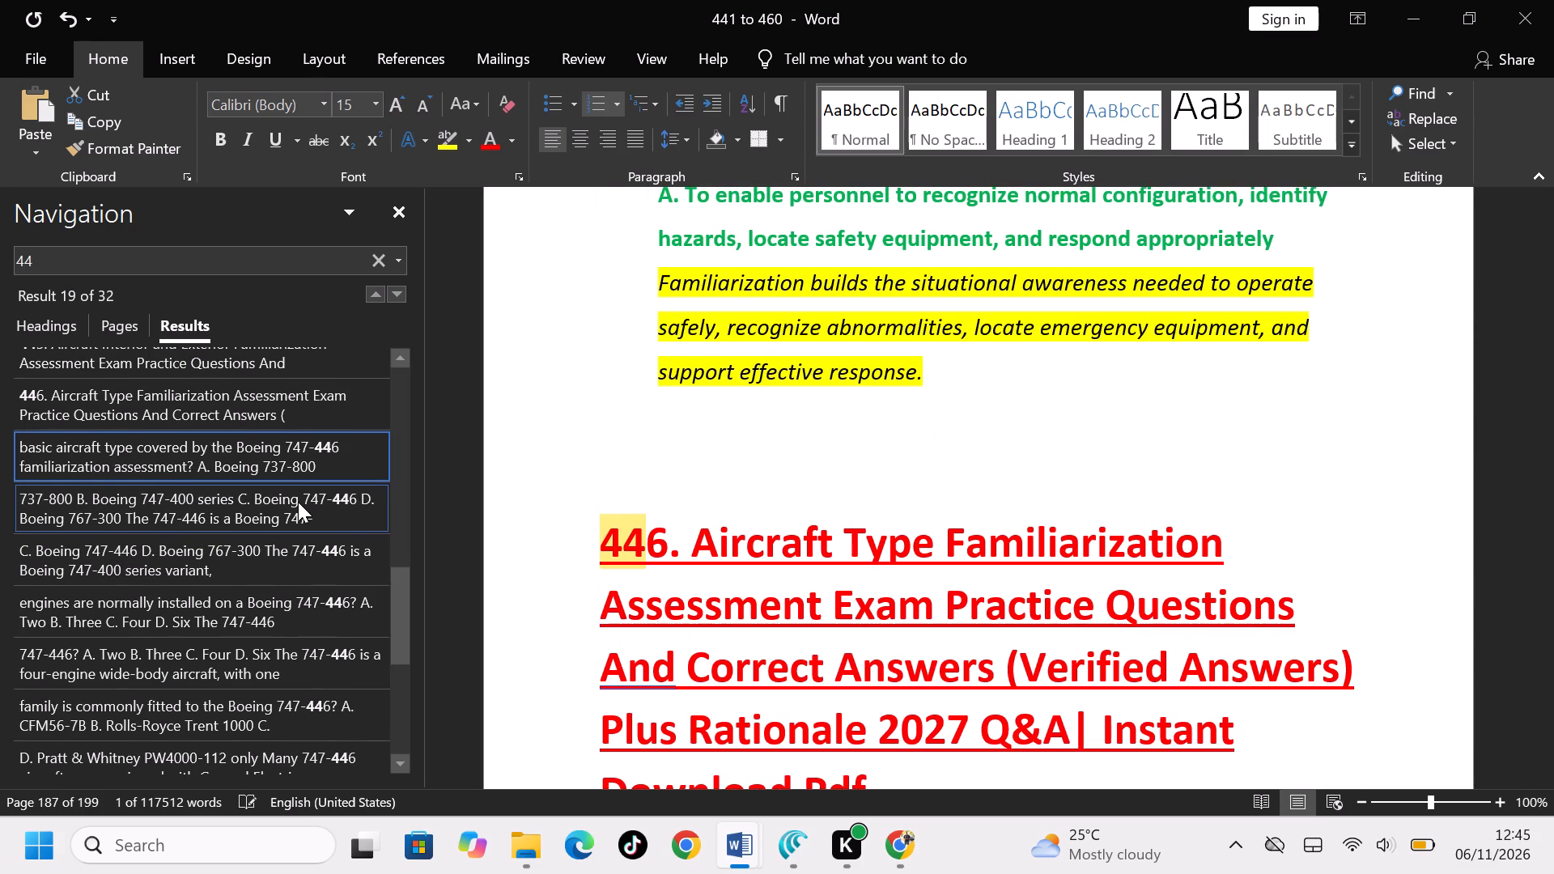
scroll(298, 502, down, 3)
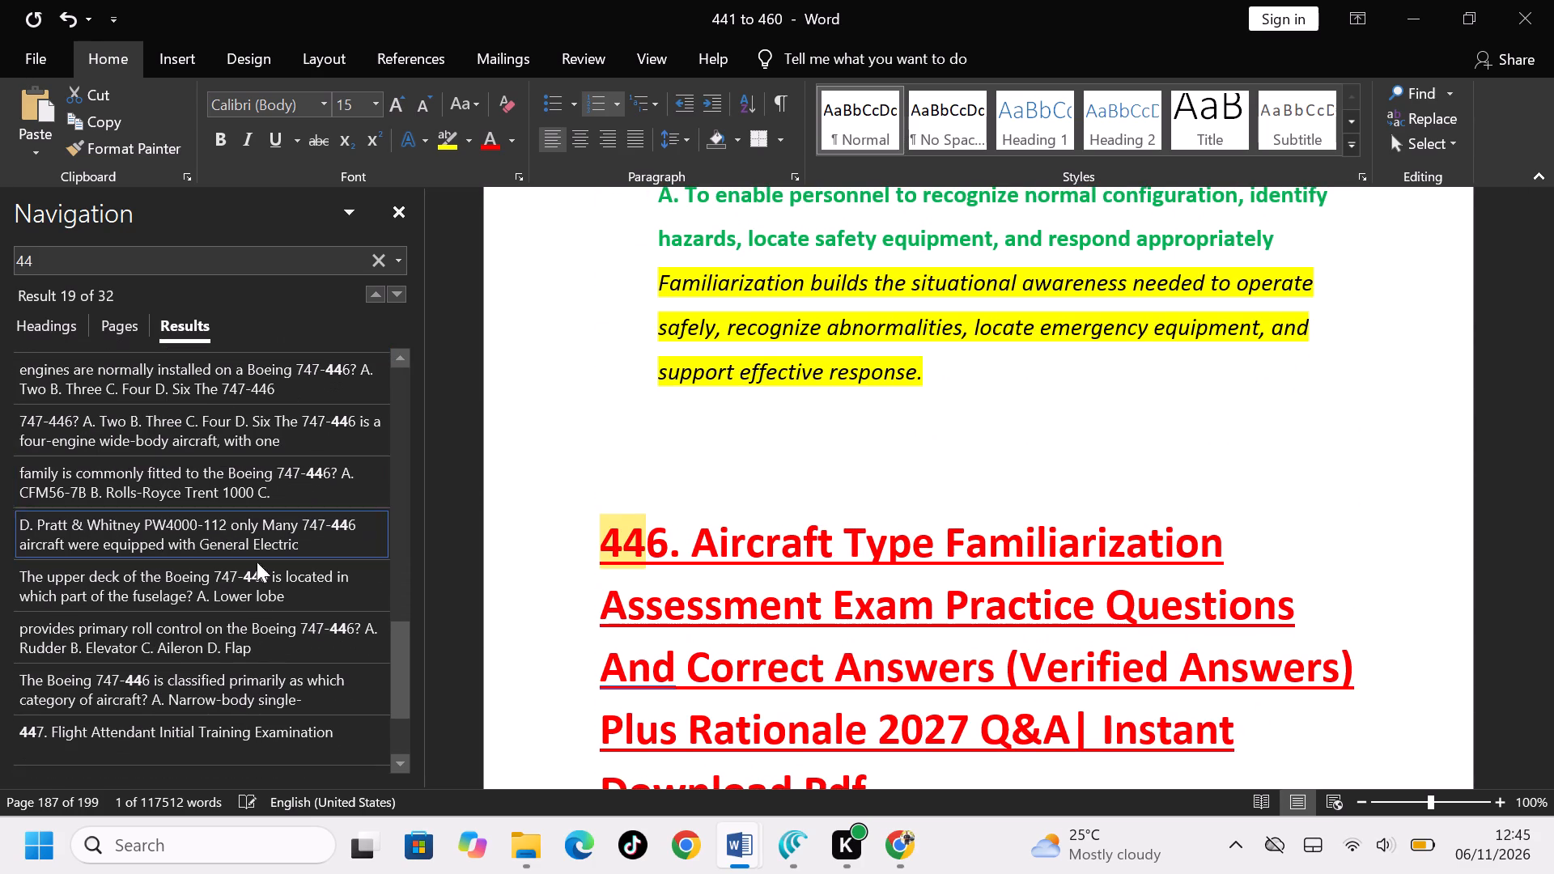
click(165, 737)
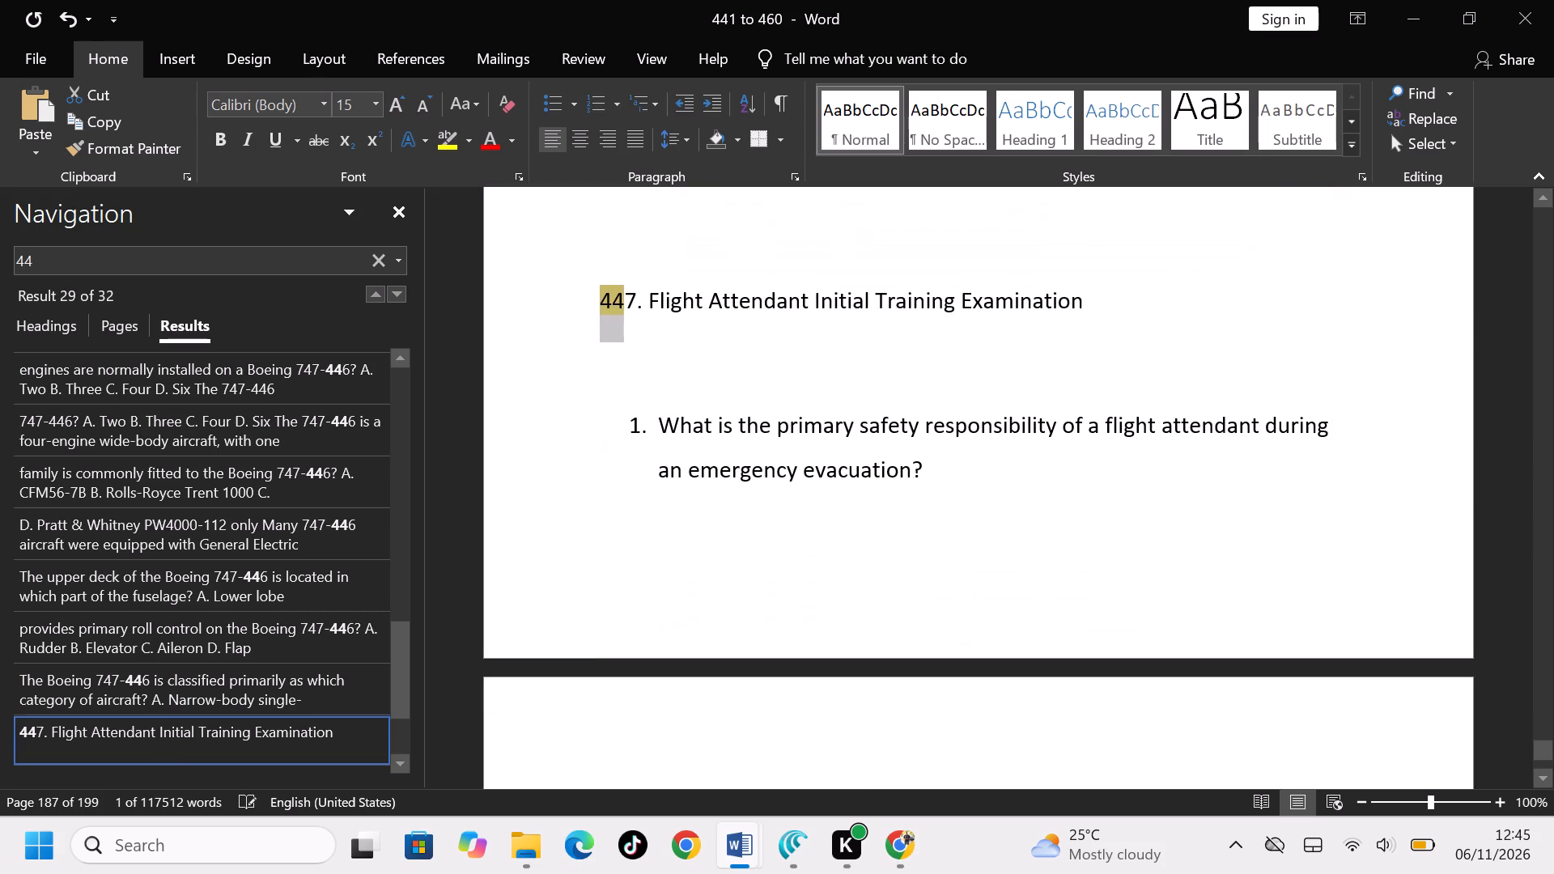
double_click(1039, 292)
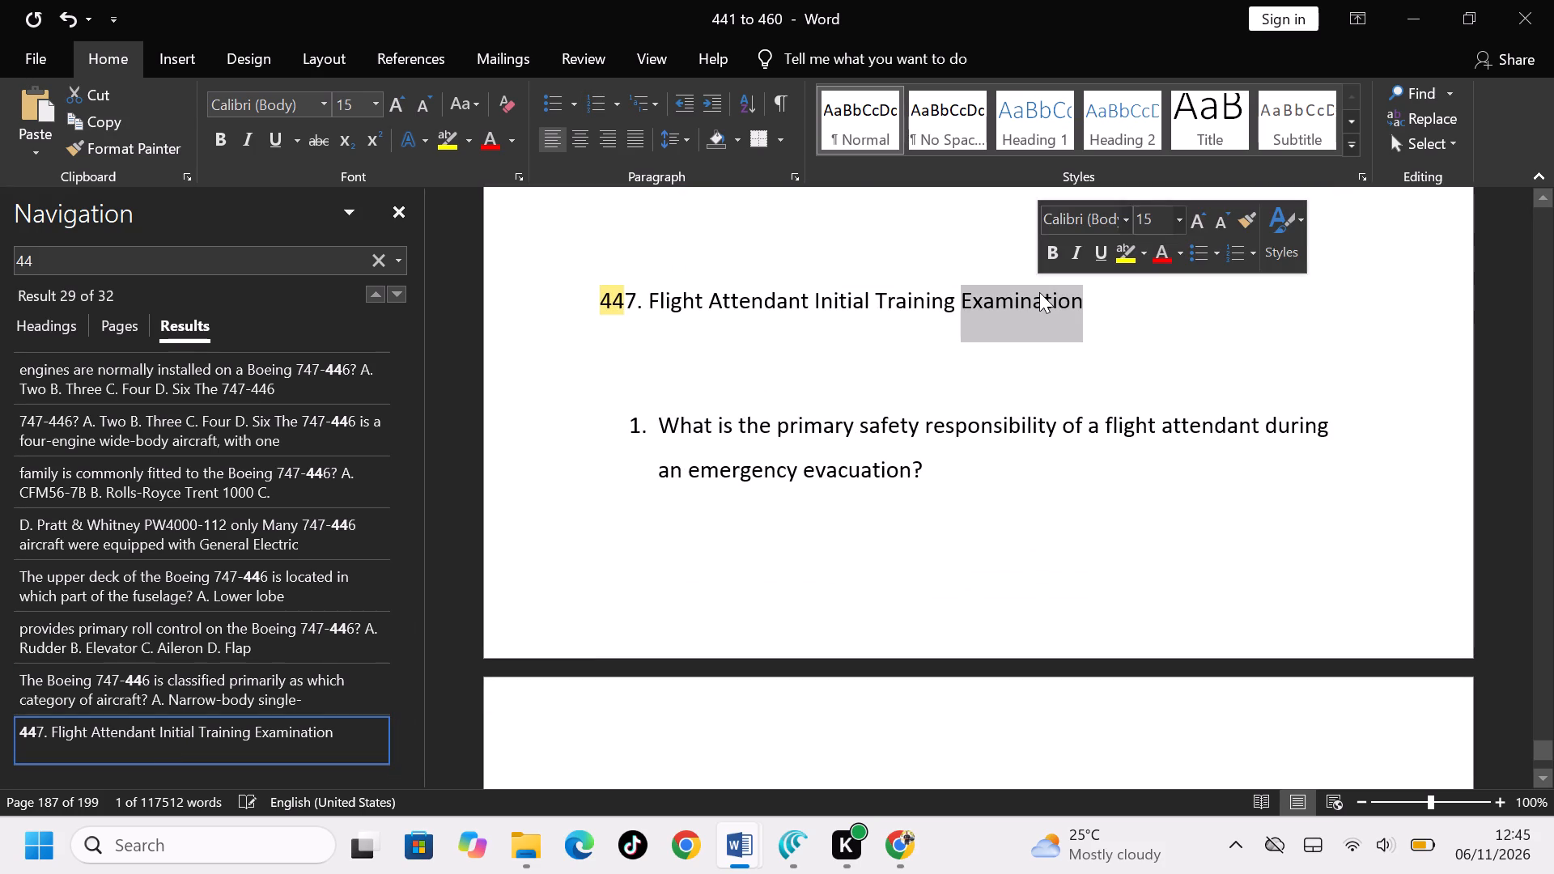
key(ctrl+v)
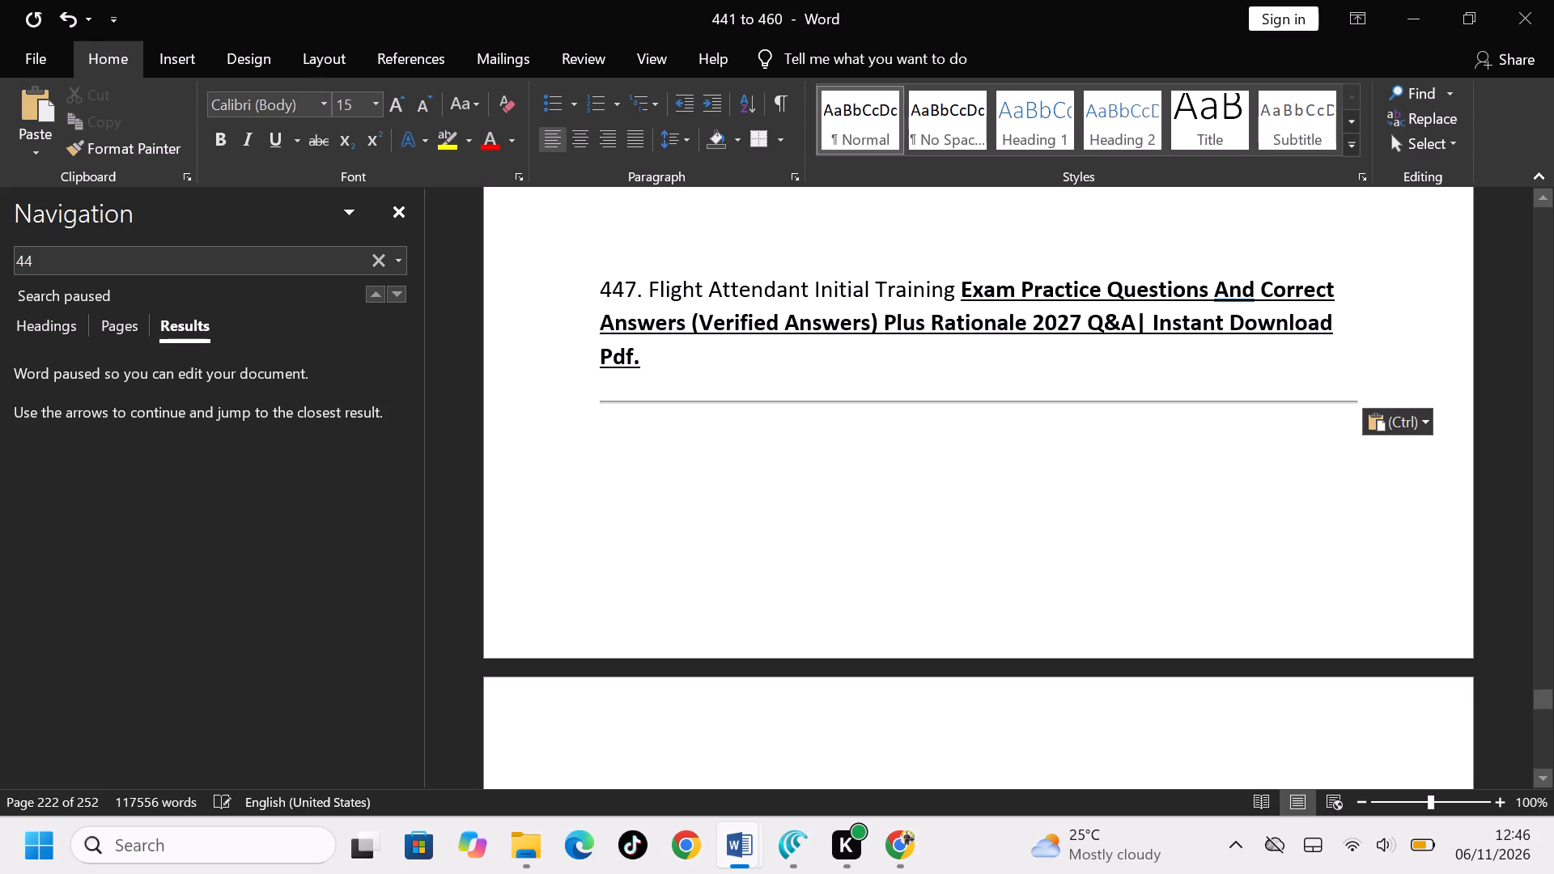
key(Delete)
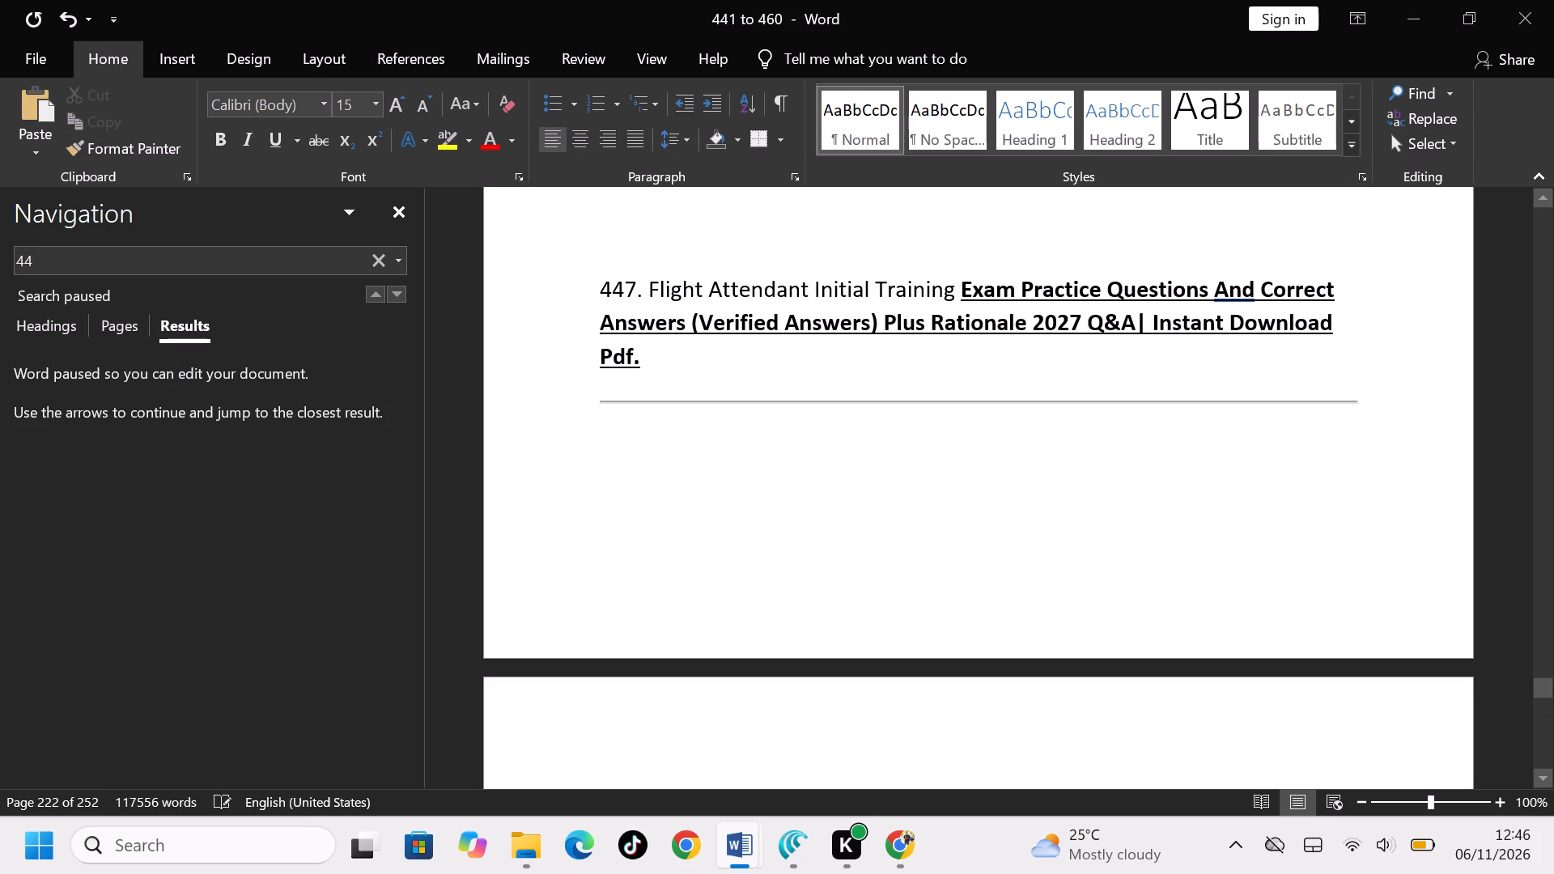
key(Delete)
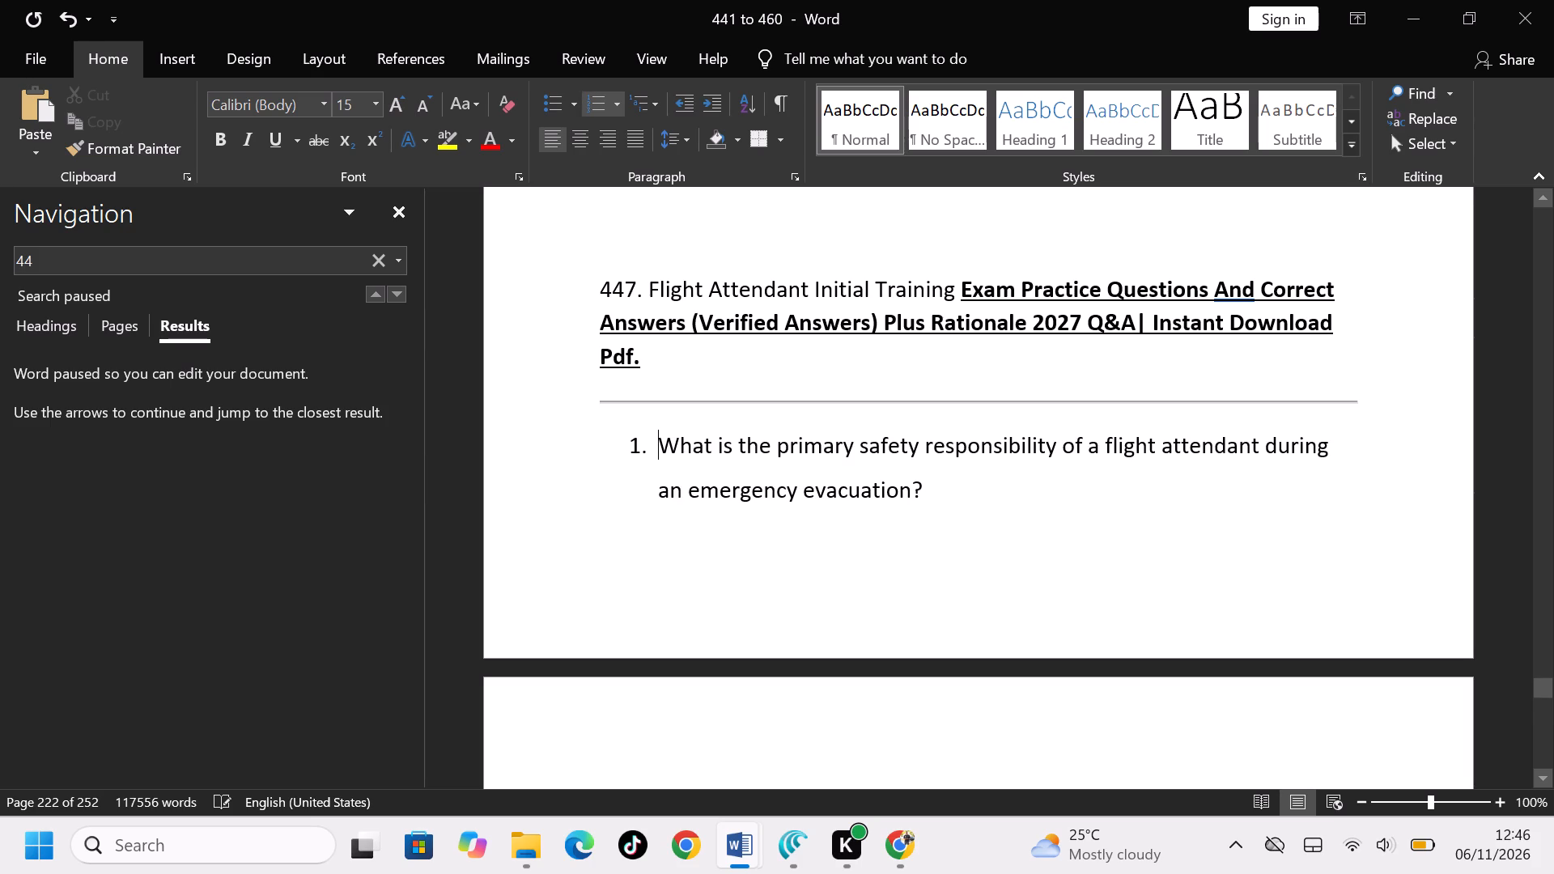
Format the whole 447 Flight Attendant Initial Training title as 28 pt, bold, underlined and red.
double_click(673, 363)
click(673, 363)
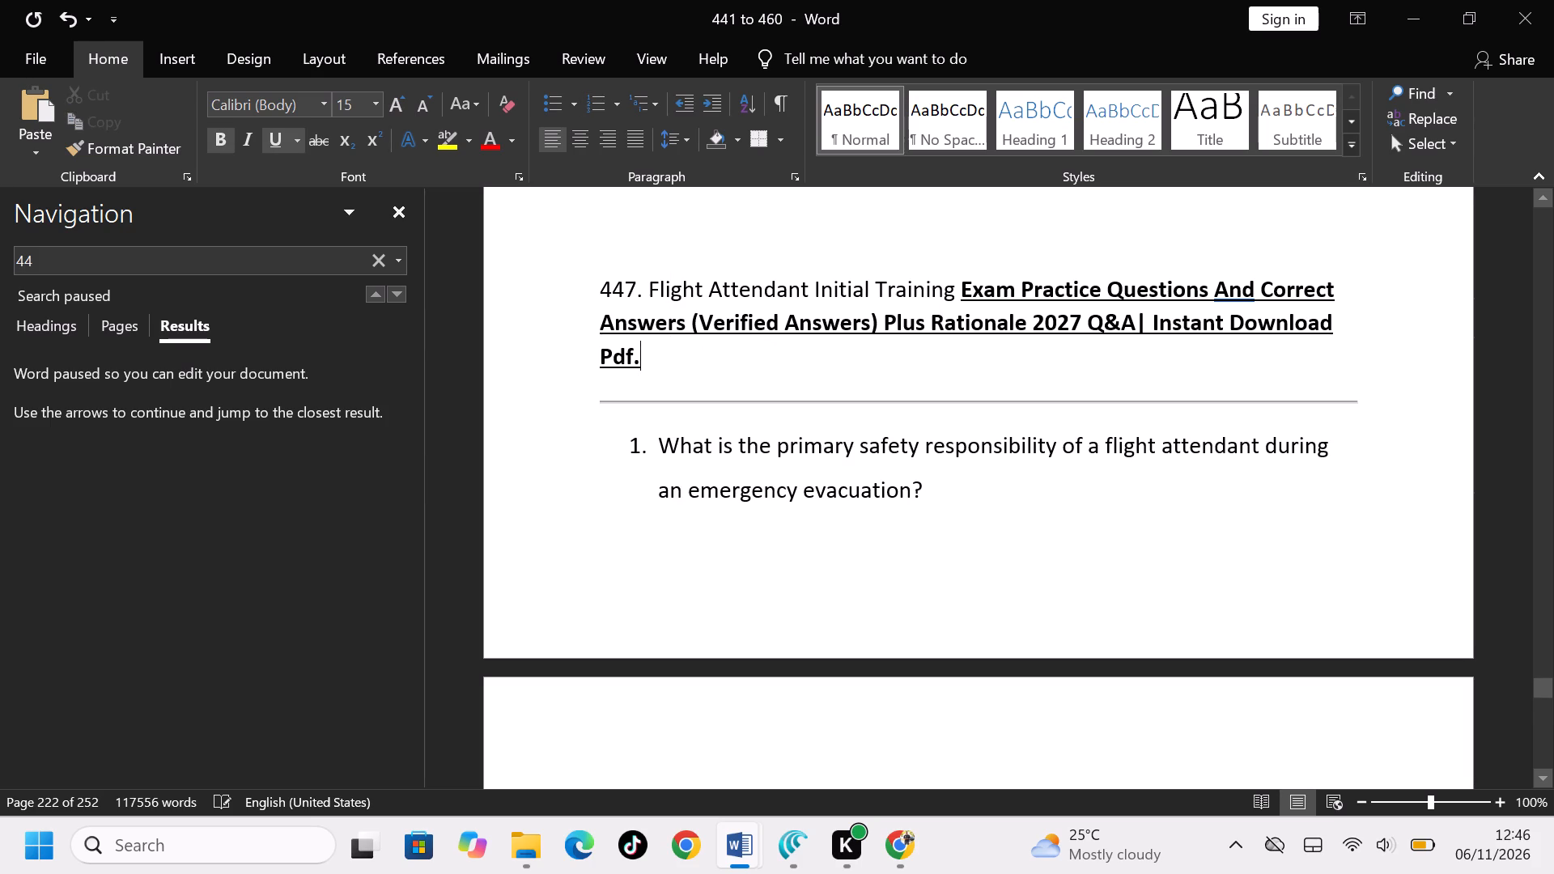
drag(673, 363, 517, 292)
scroll(644, 363, left, 1)
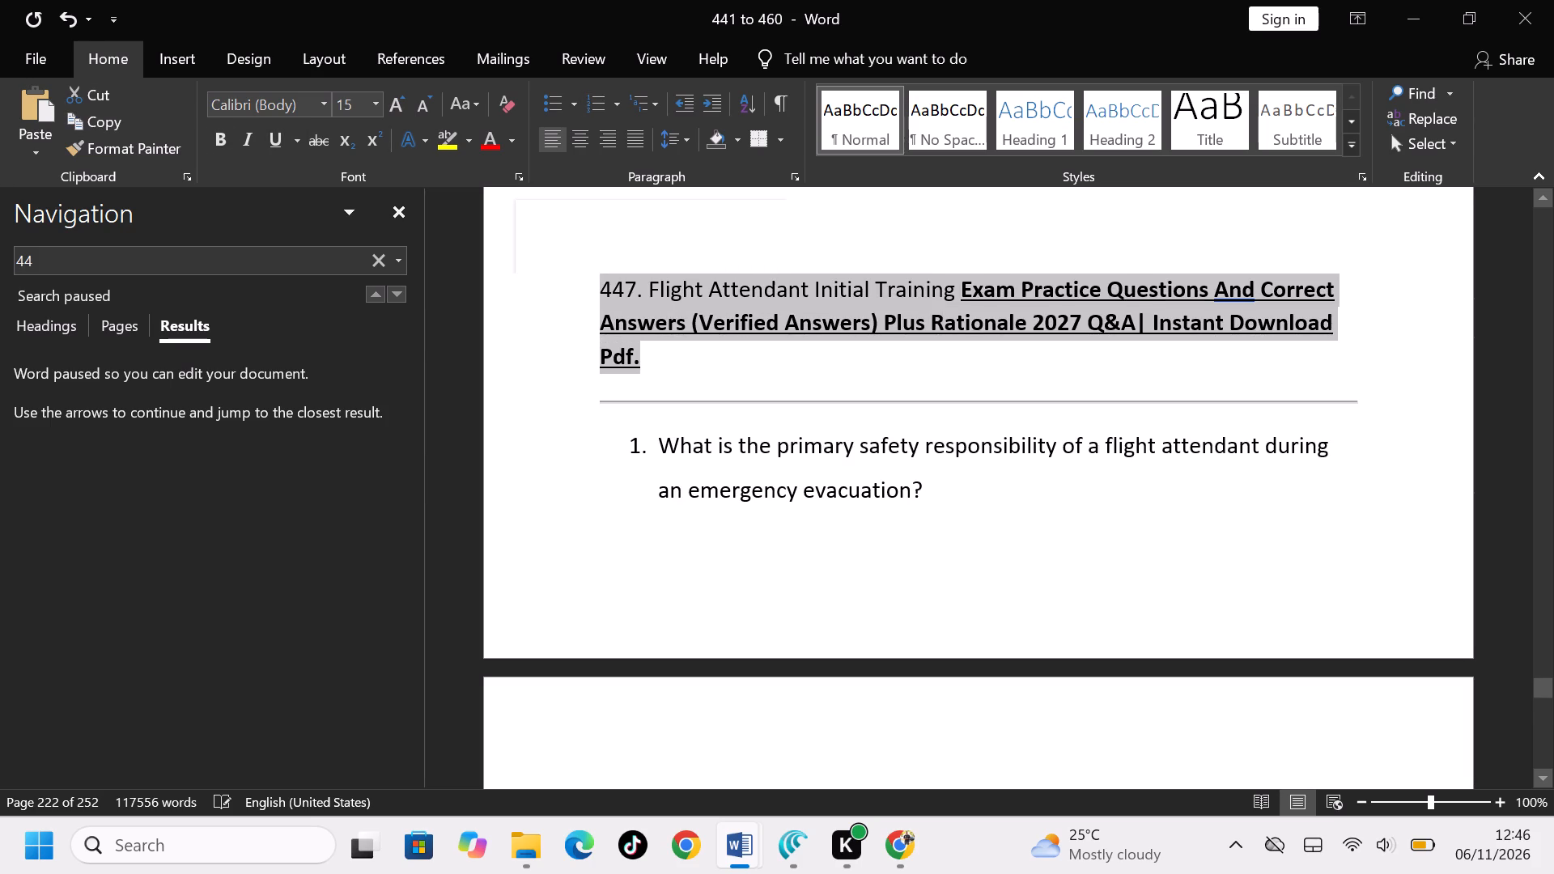
key(ctrl+shift+period)
key(ctrl+shift+period)
key(ctrl+shift+period)
key(ctrl+shift+period)
key(ctrl+shift+period)
key(ctrl+shift+period)
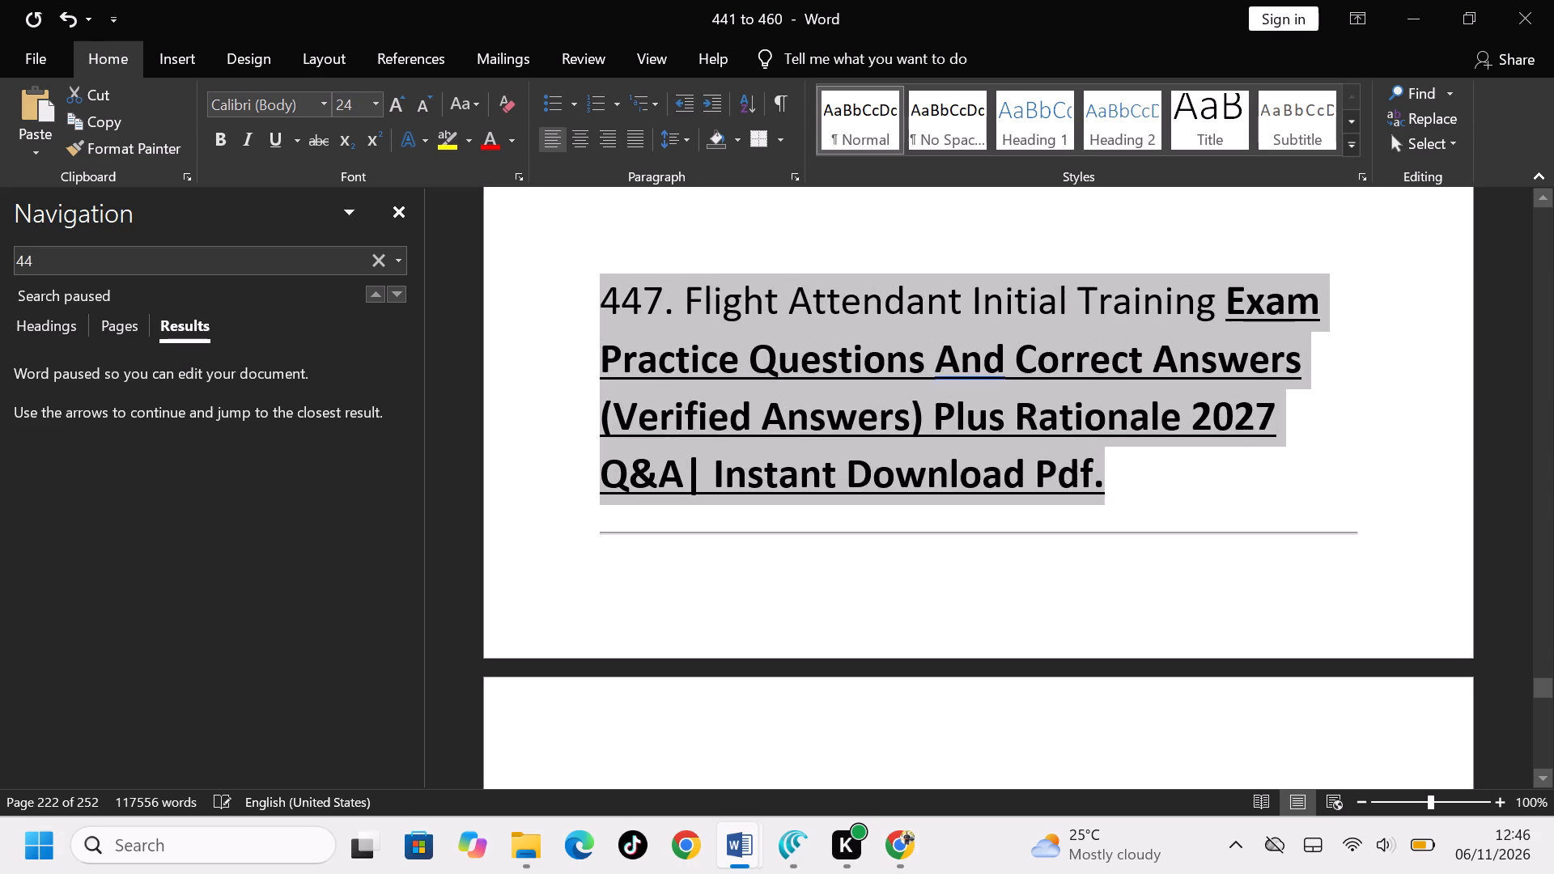
key(ctrl+shift+period)
key(ctrl+b)
key(ctrl+u)
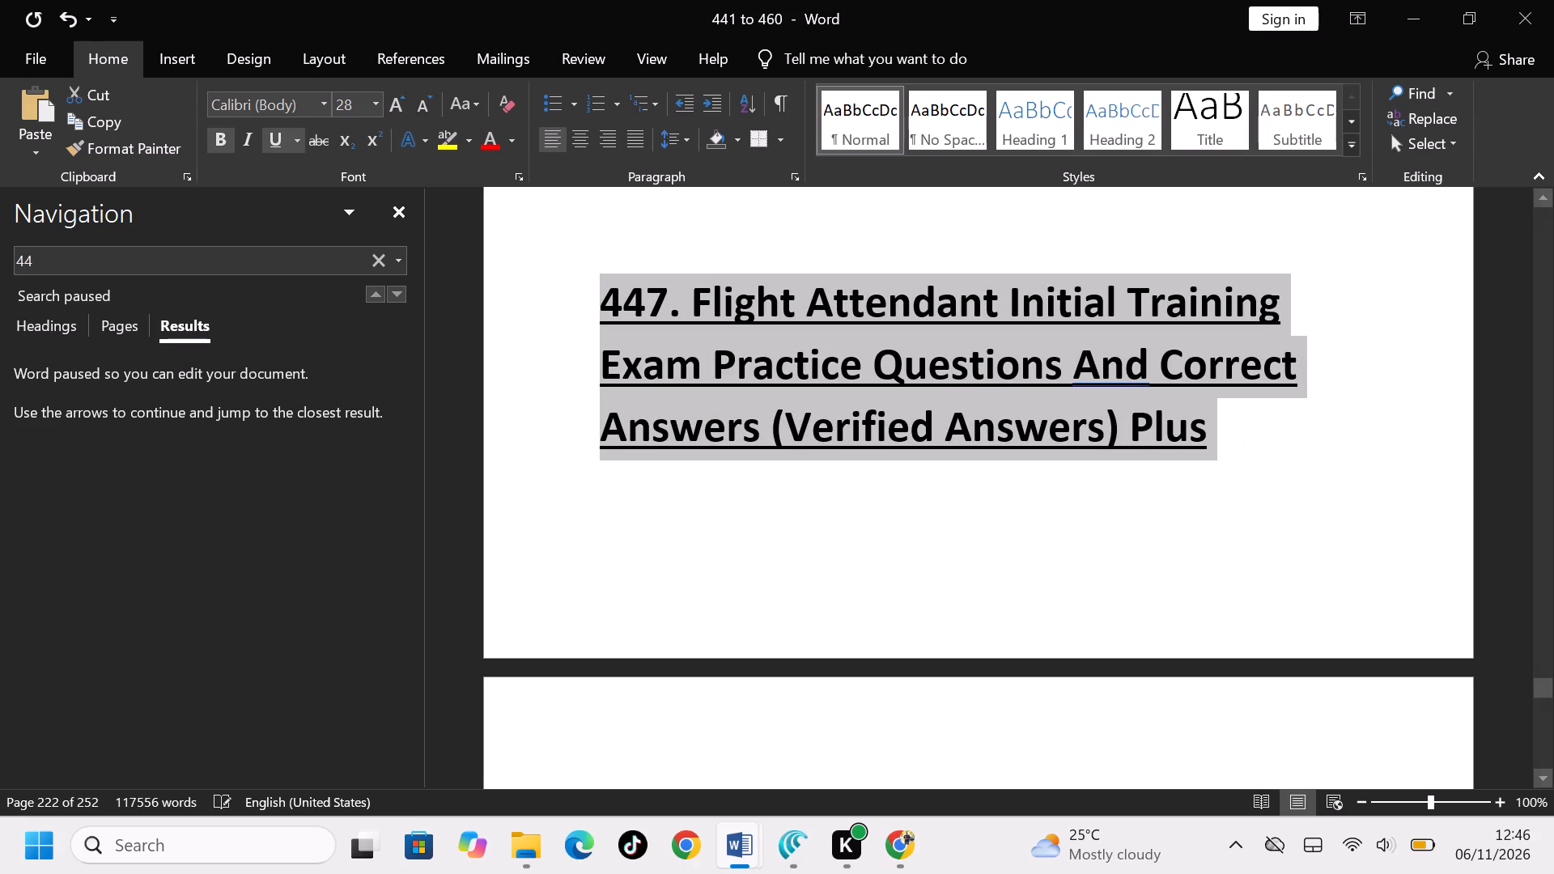
click(487, 140)
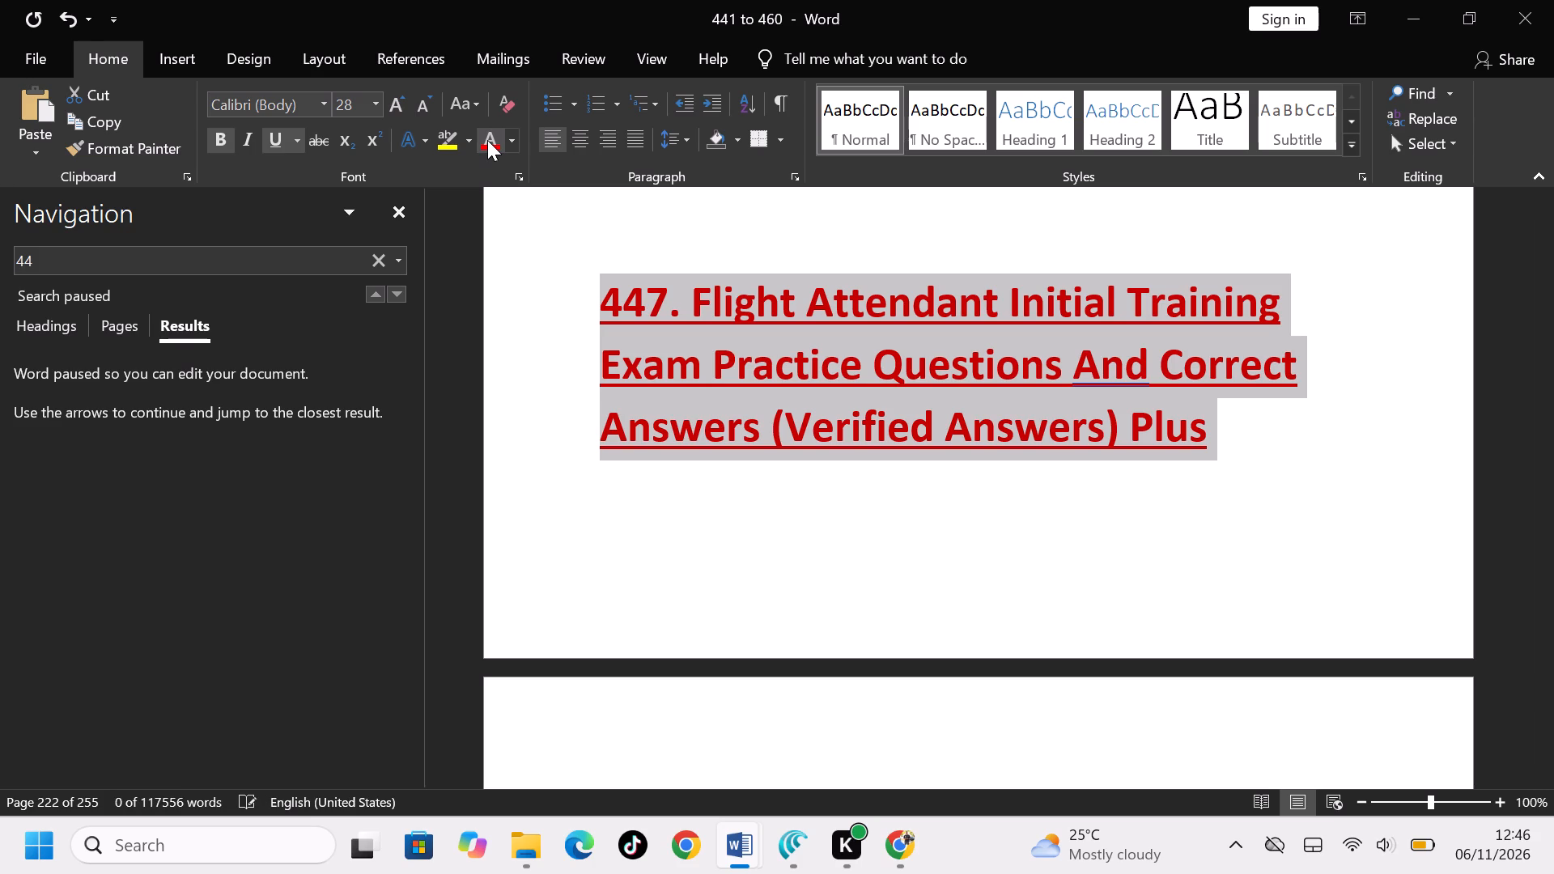
Replace "Examination" in the 448 Flight Attendant Safety Procedures title with the copied exam text and delete one blank line below its horizontal line.
click(398, 294)
click(398, 294)
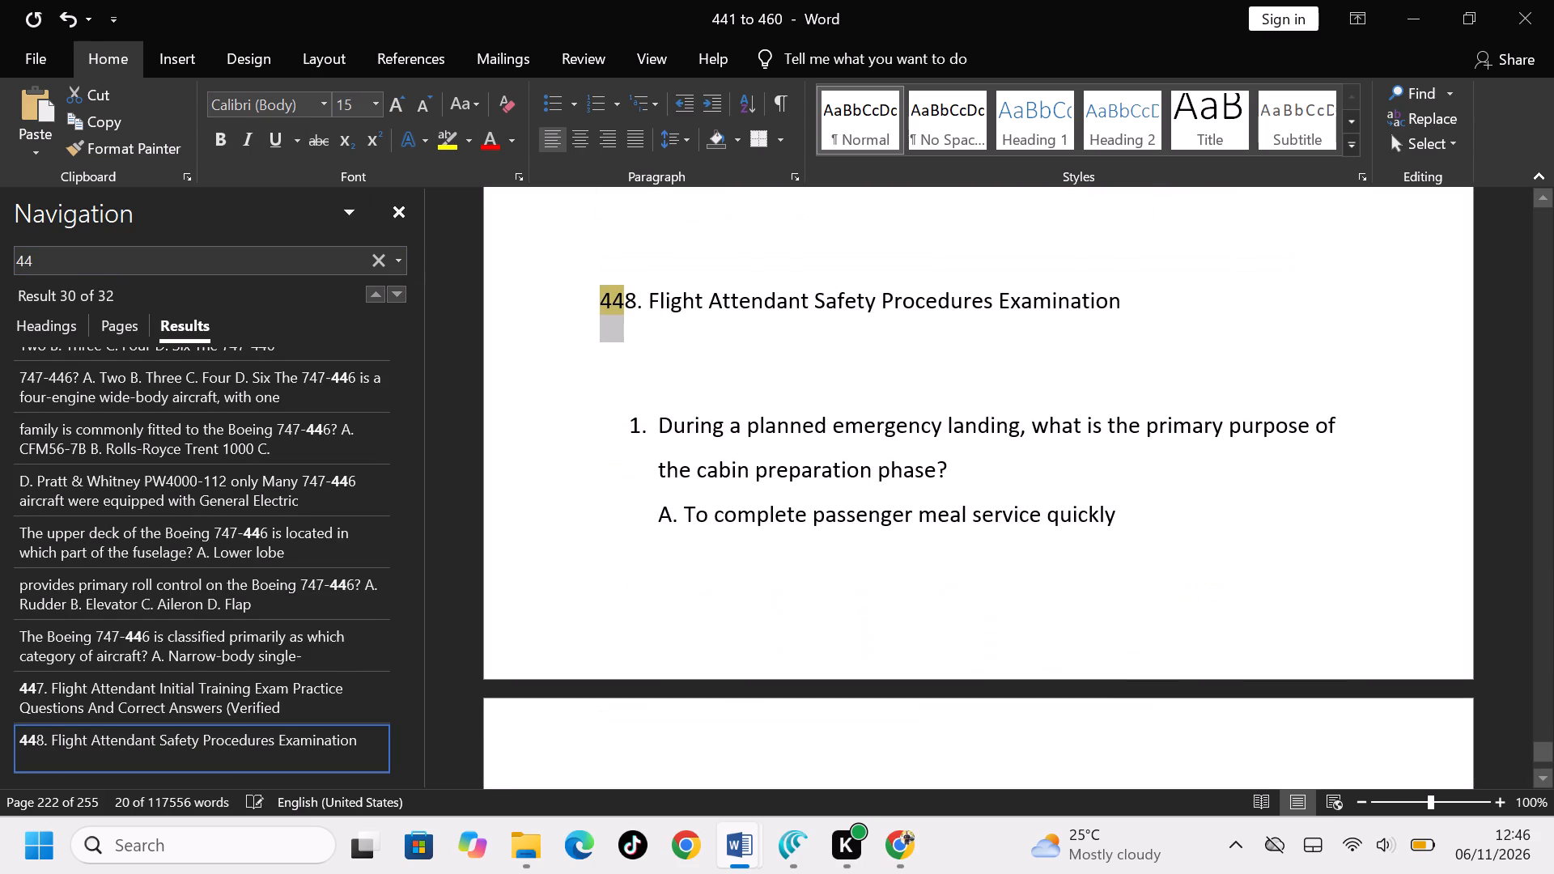
double_click(1049, 310)
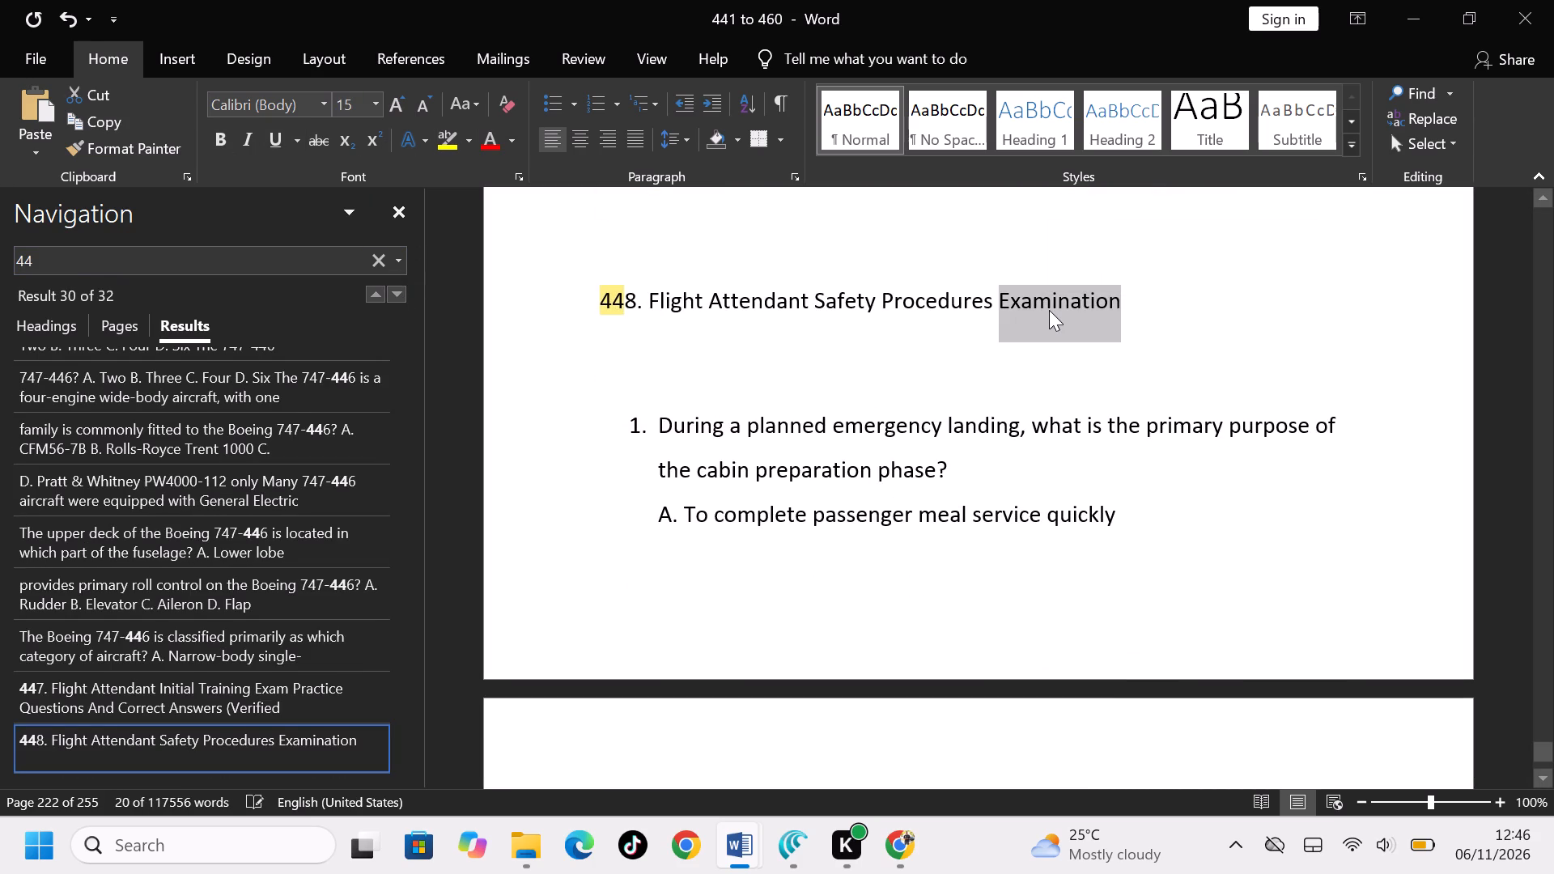
key(ctrl+v)
key(Delete)
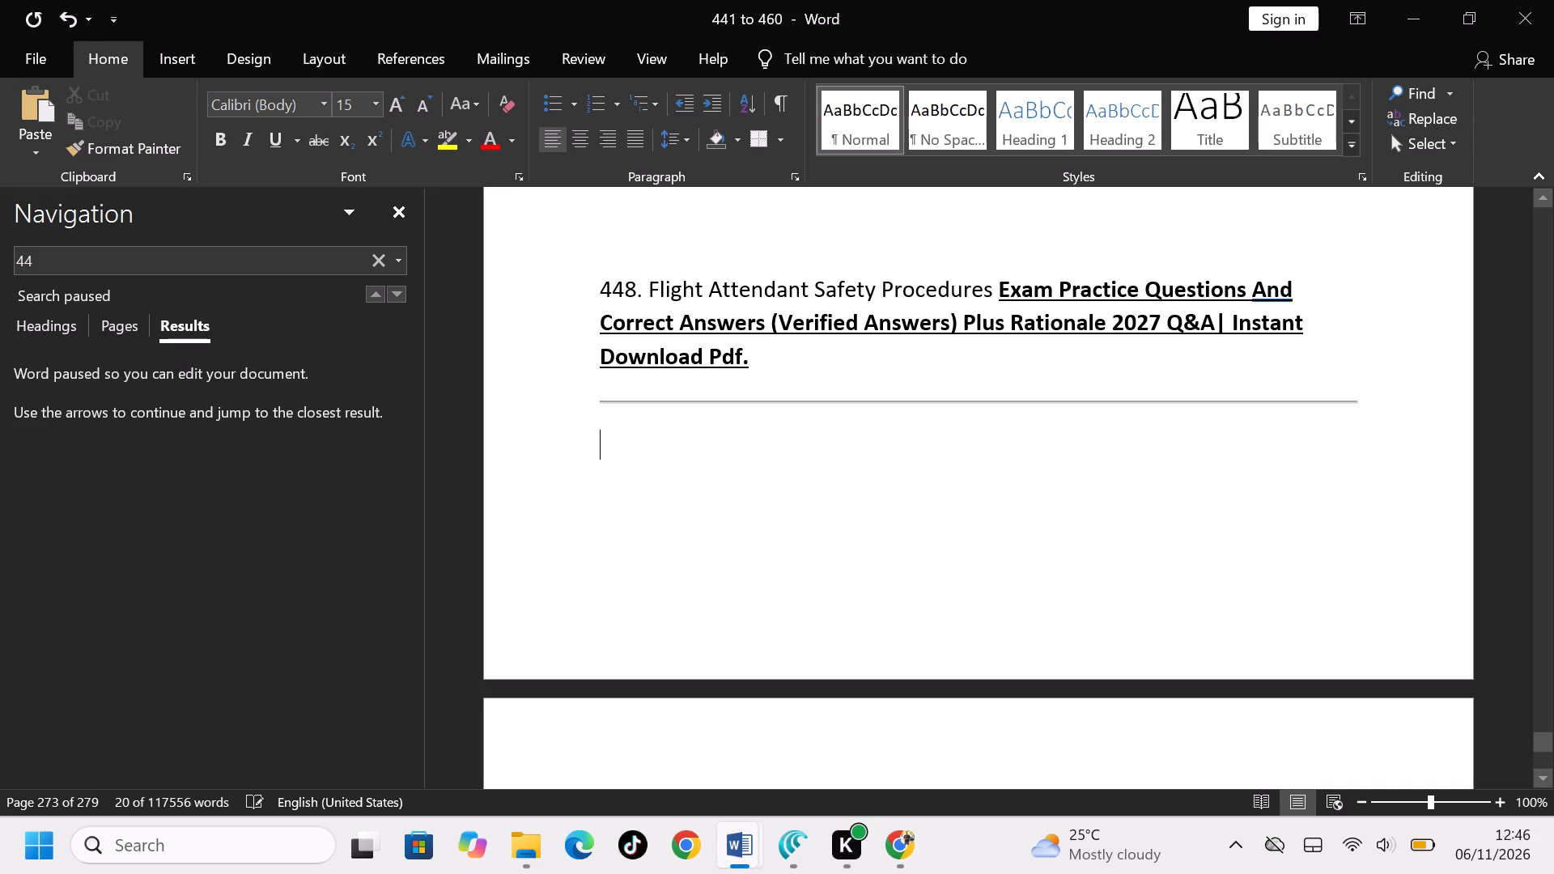
Format the whole 448 Flight Attendant Safety Procedures title as 28 pt, bold, underlined and red.
drag(801, 361, 560, 312)
scroll(779, 361, left, 1)
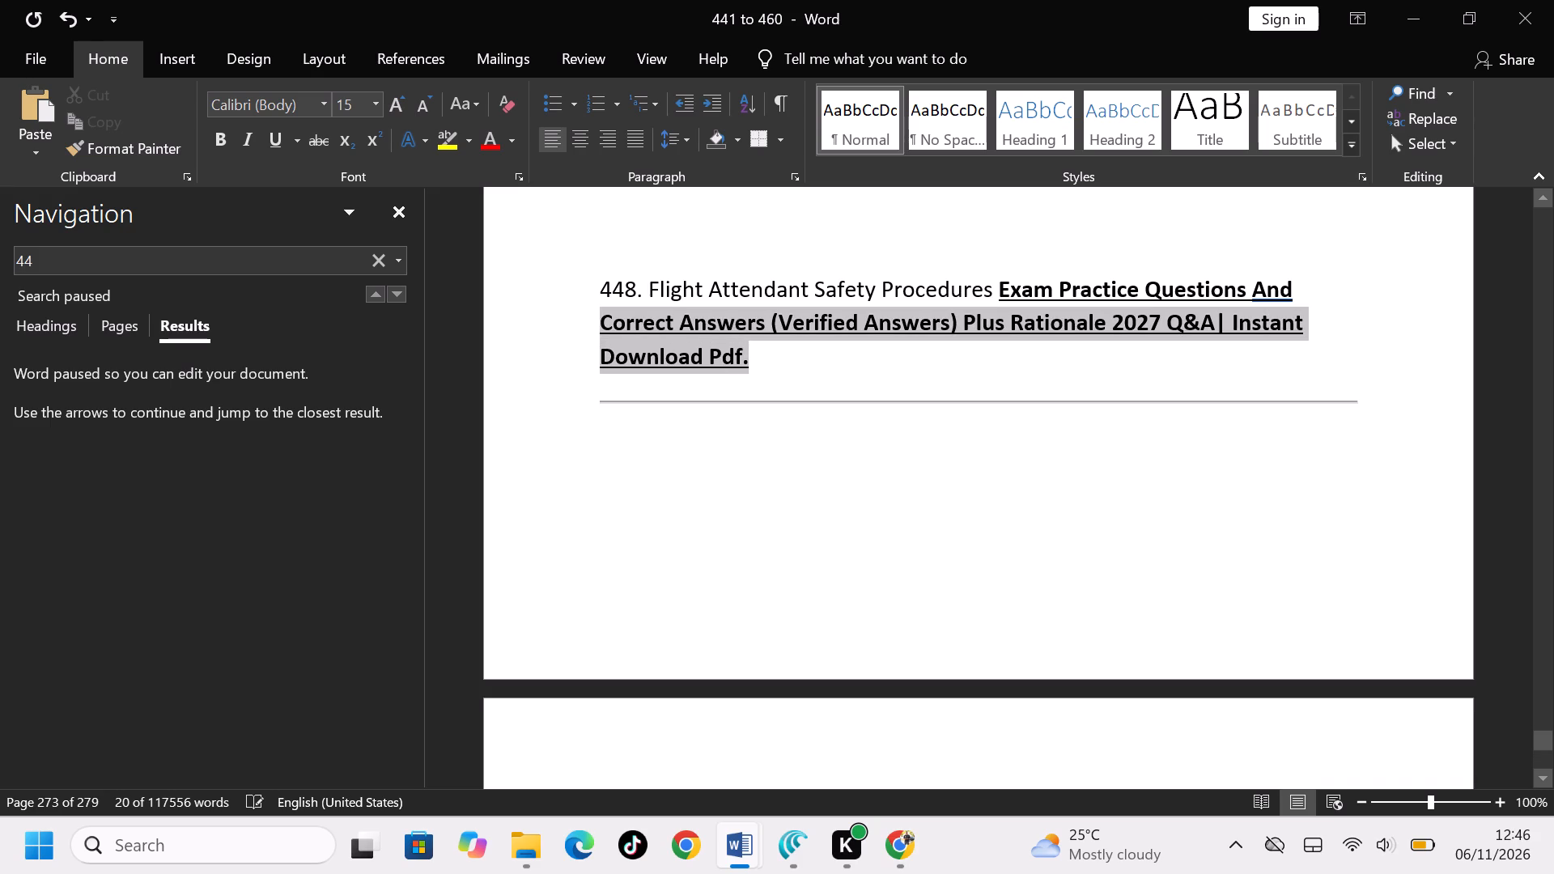
scroll(560, 312, left, 1)
drag(560, 312, 544, 291)
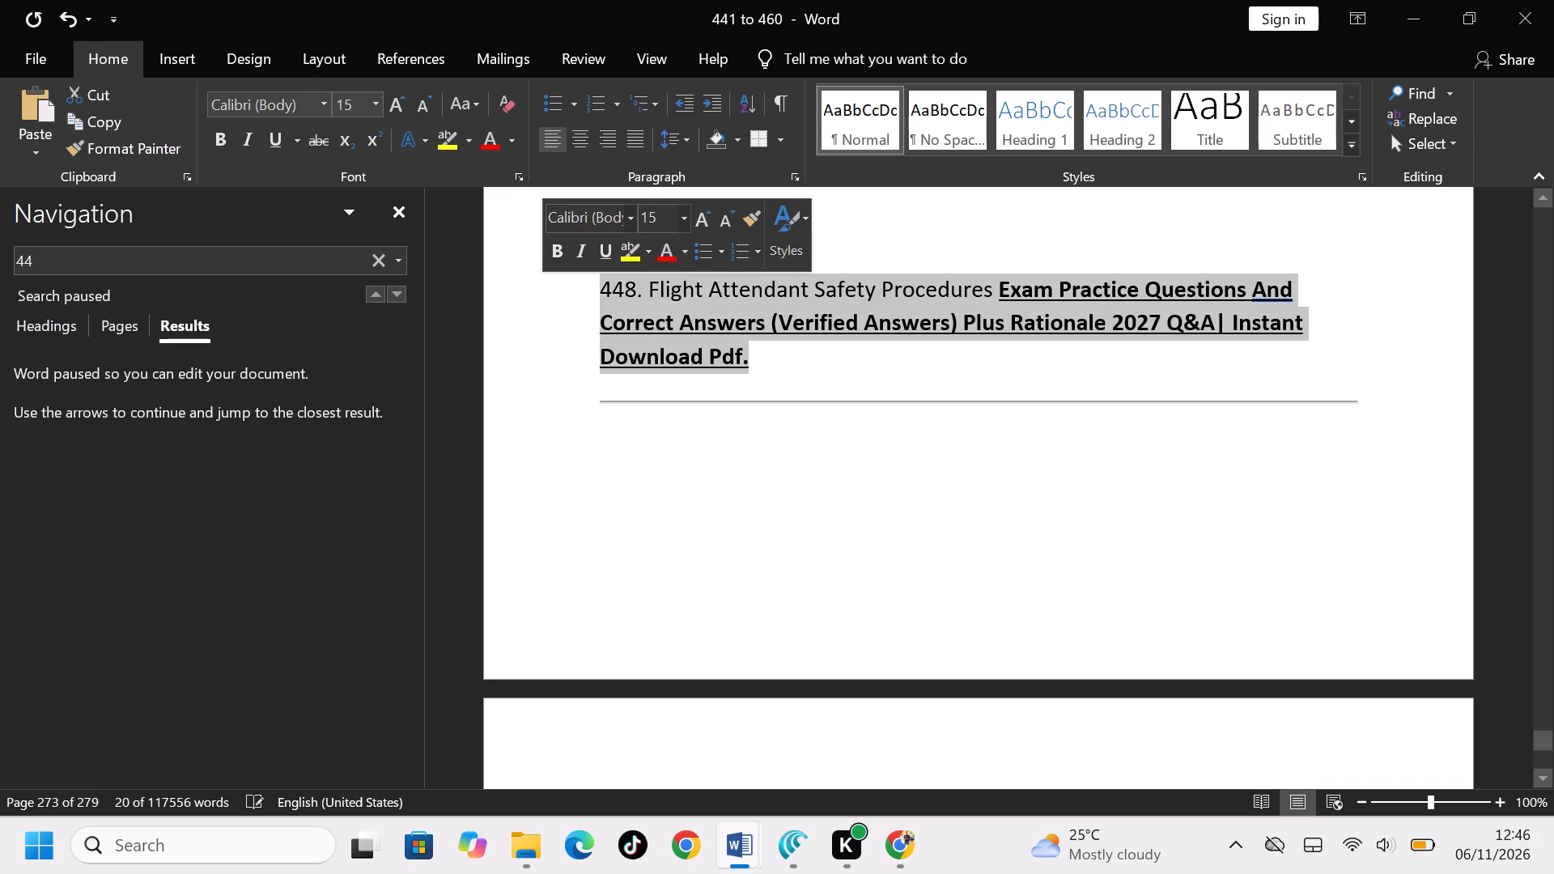
key(ctrl+shift+period)
key(ctrl+shift+period)
key(ctrl+shift+period)
key(ctrl+shift+period)
key(ctrl+shift+period)
key(ctrl+shift+period)
key(ctrl+shift+period)
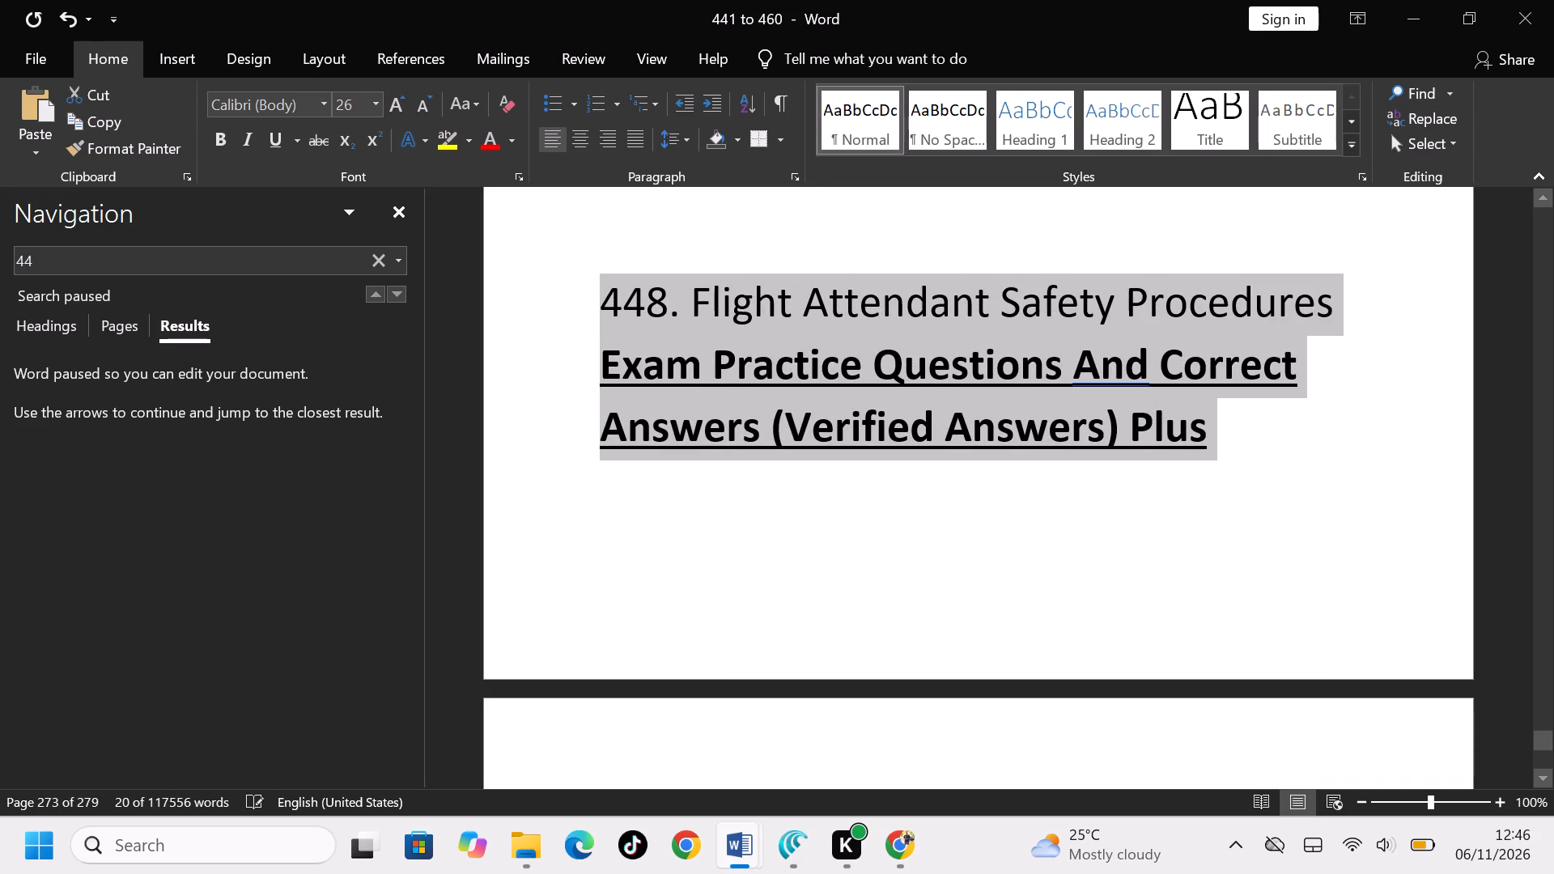
key(ctrl+b)
key(ctrl+u)
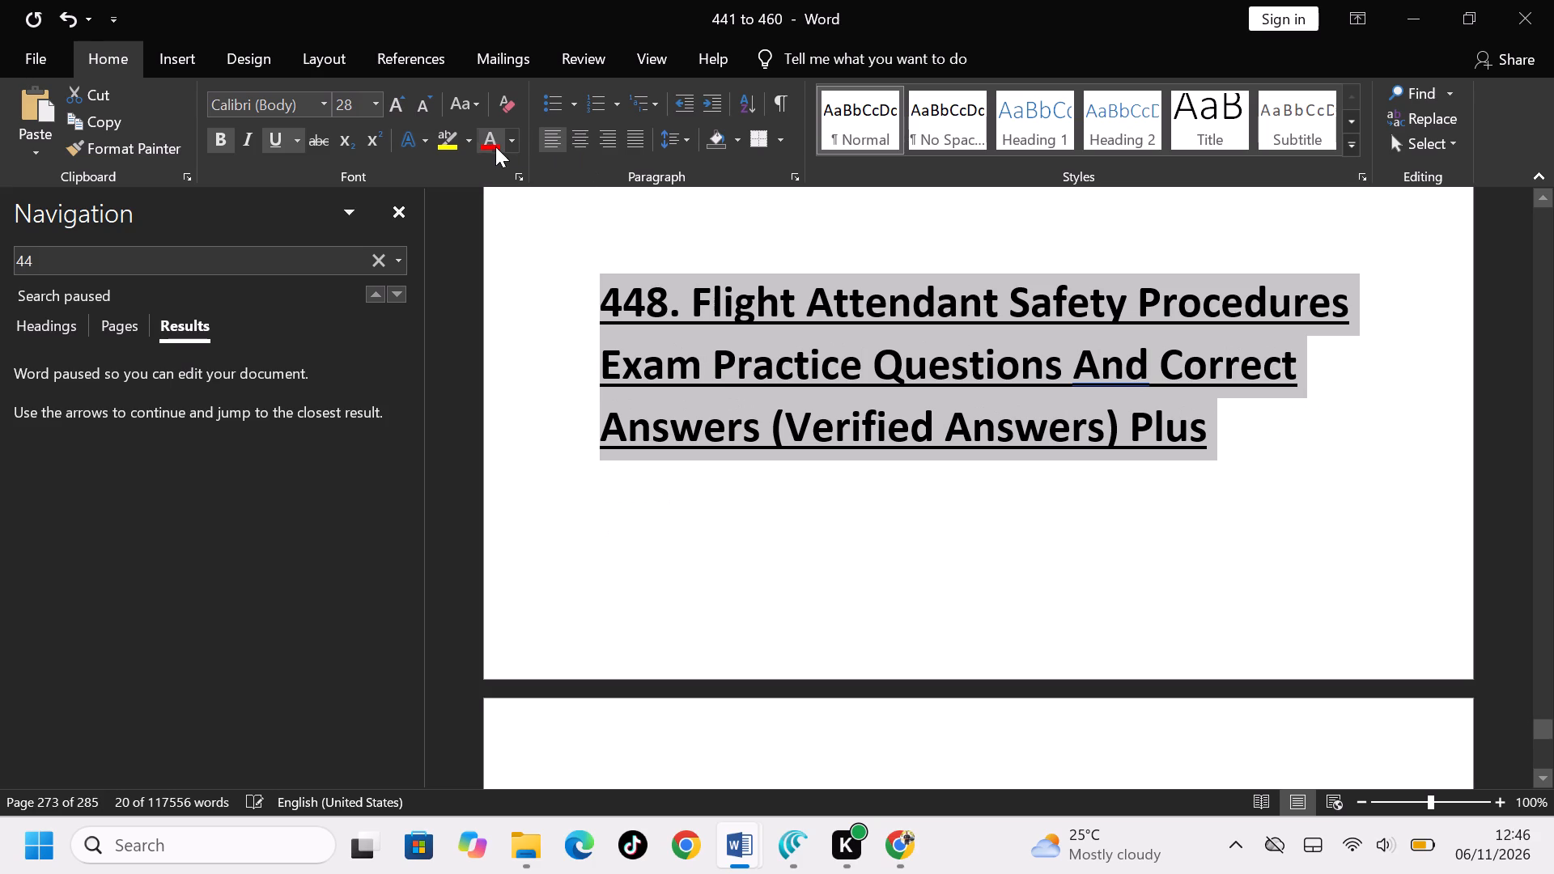
click(490, 142)
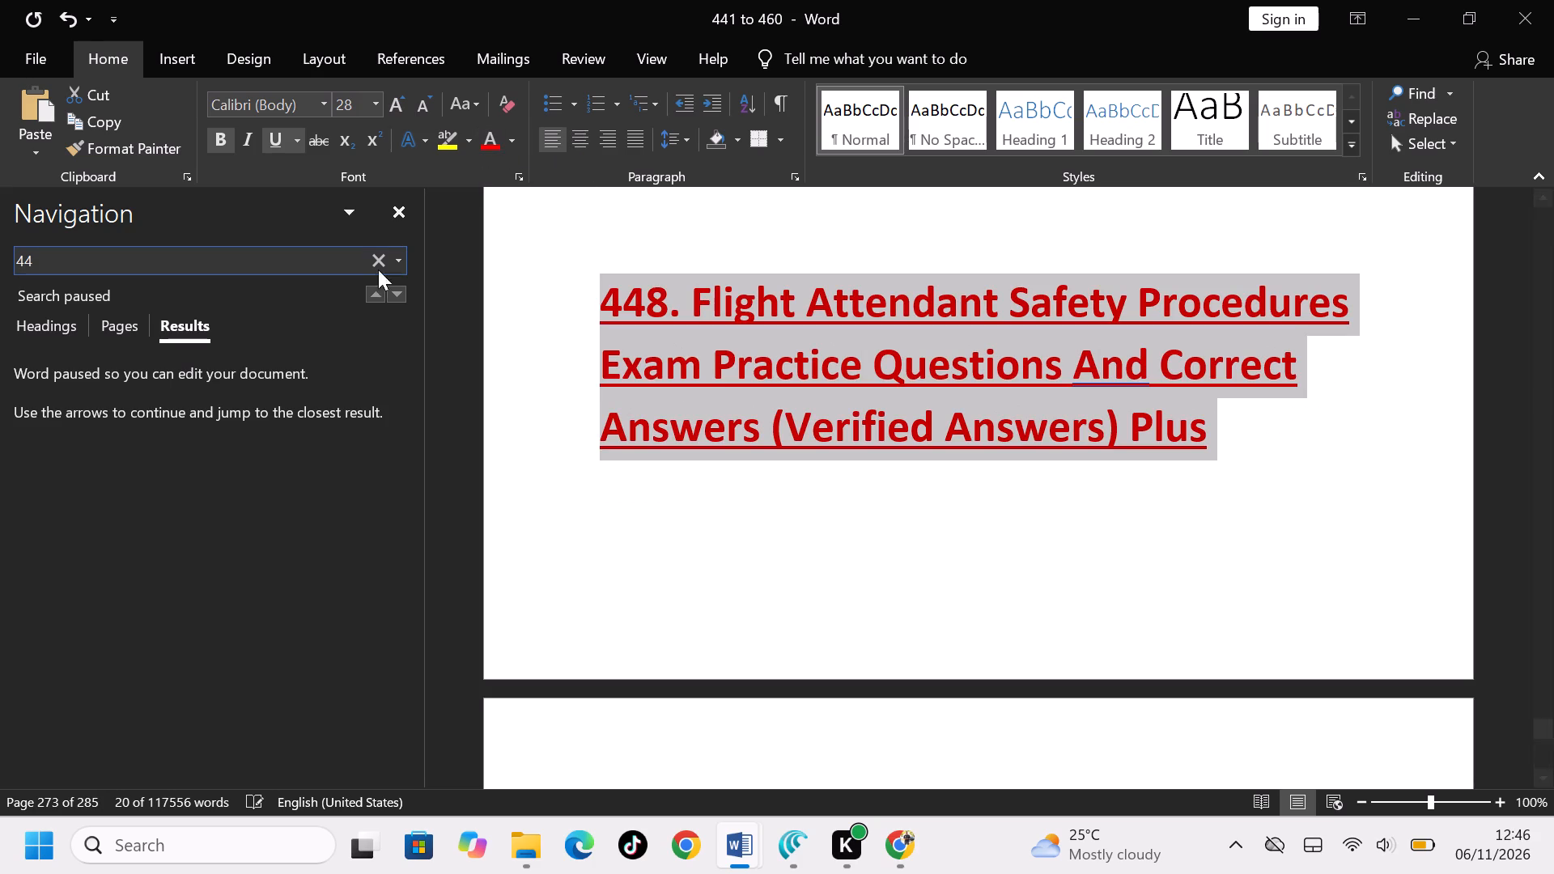
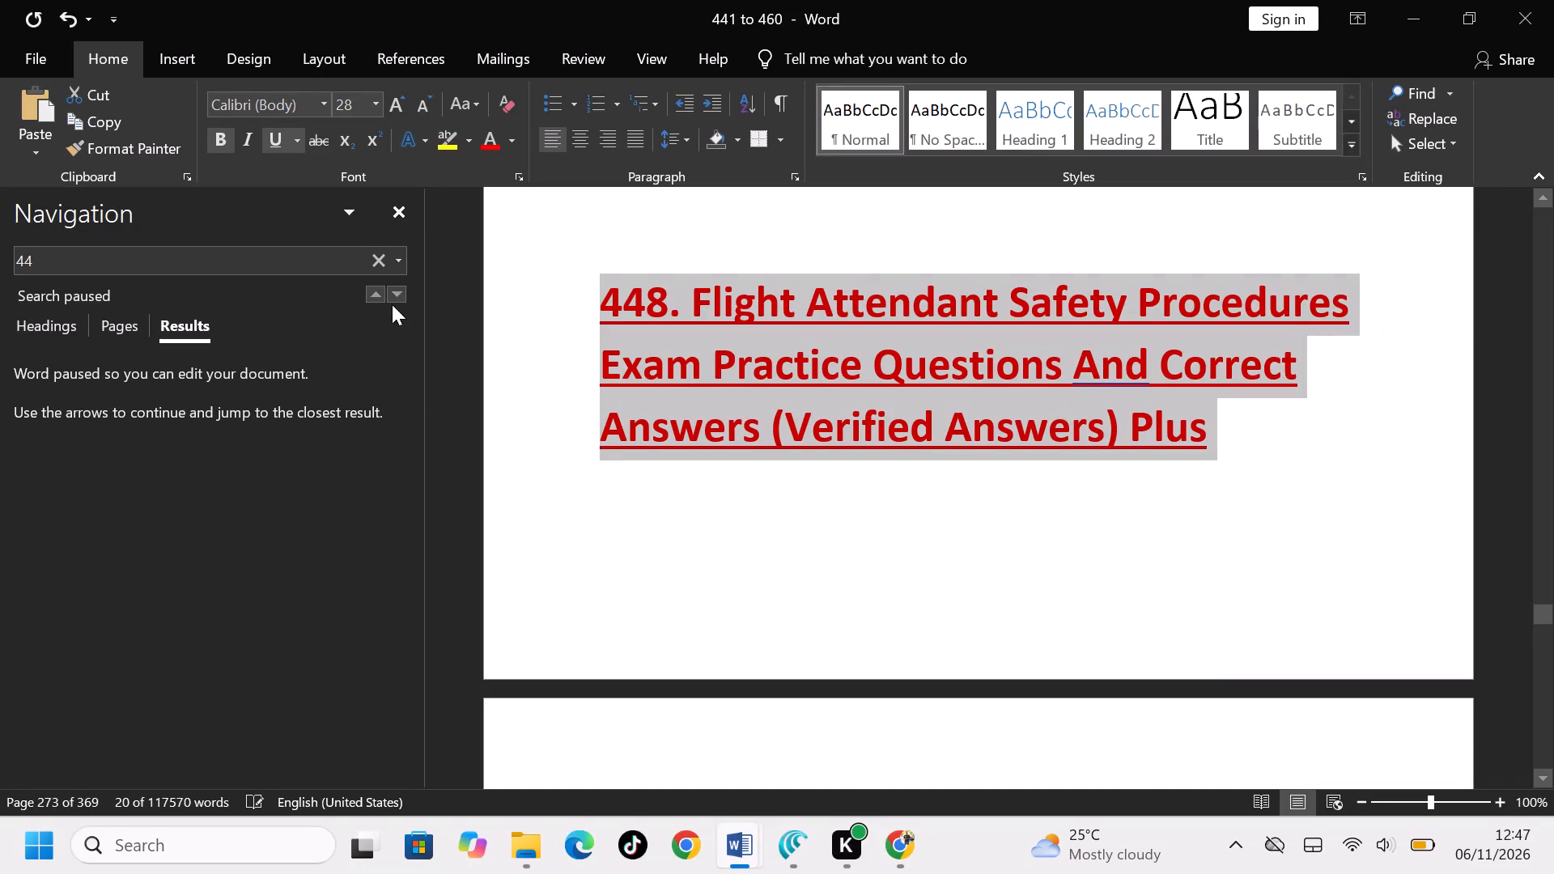
Replace "Examination" in the 449 Flight Attendant Emergency Procedures title with the copied exam text and delete one blank line below its horizontal line.
click(393, 289)
click(393, 289)
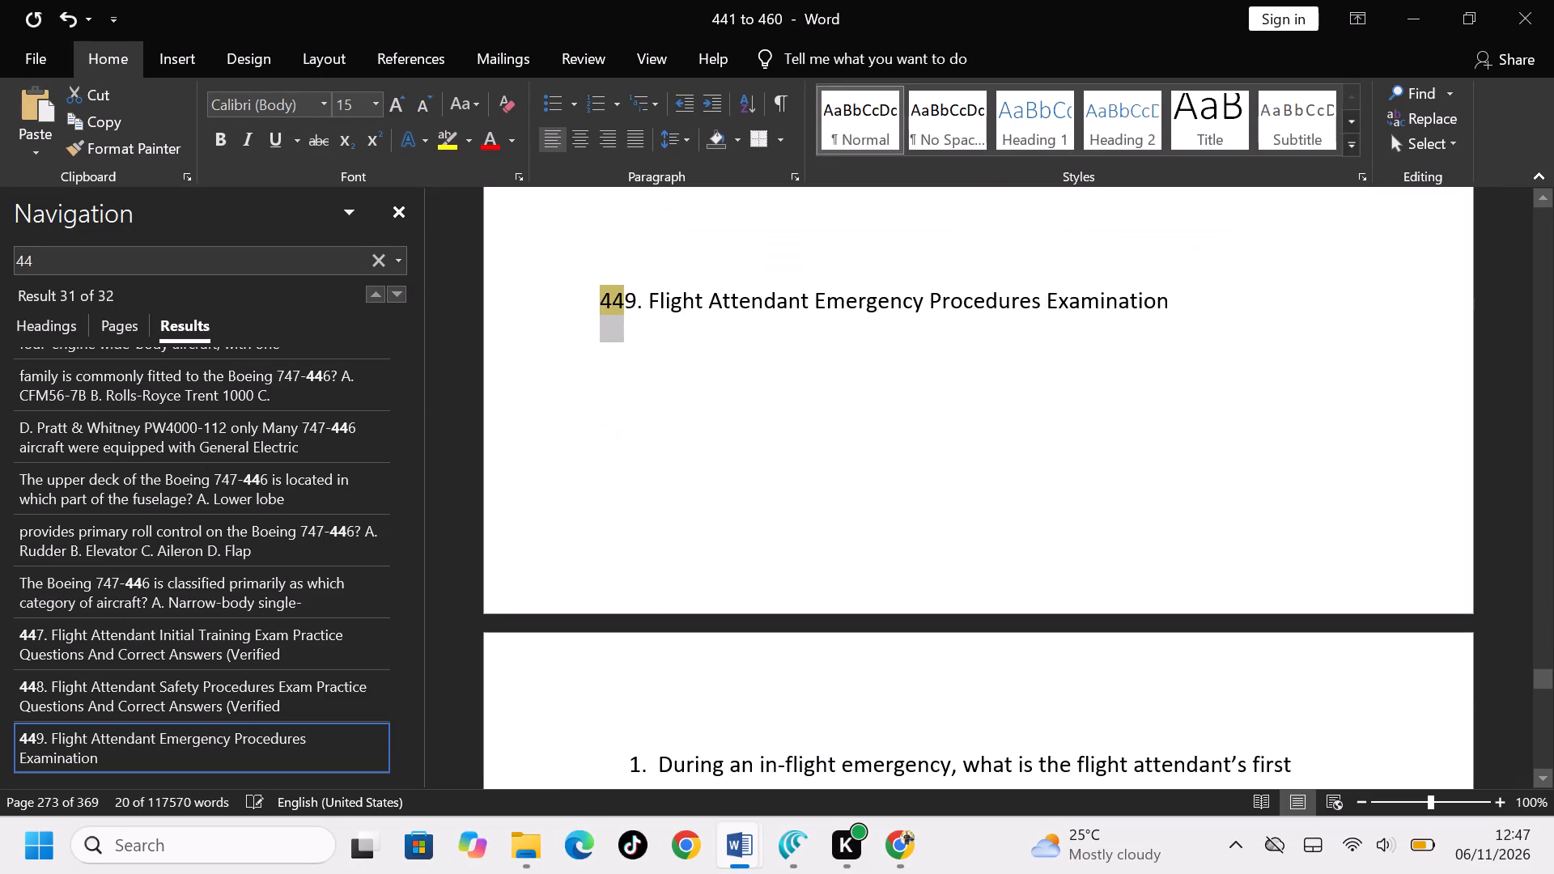
double_click(1110, 323)
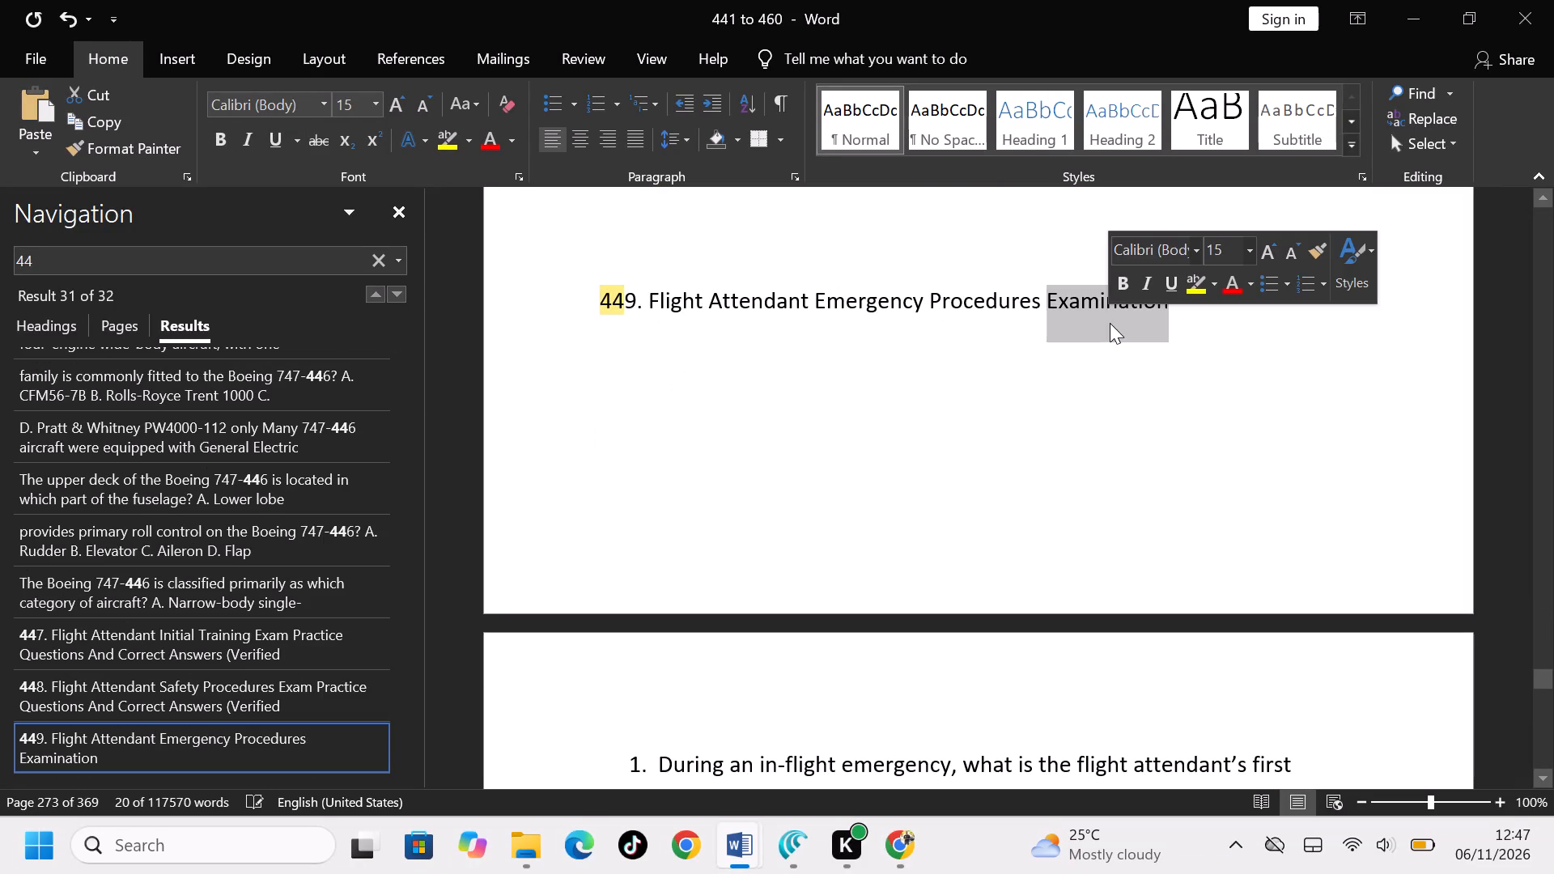
key(ctrl+v)
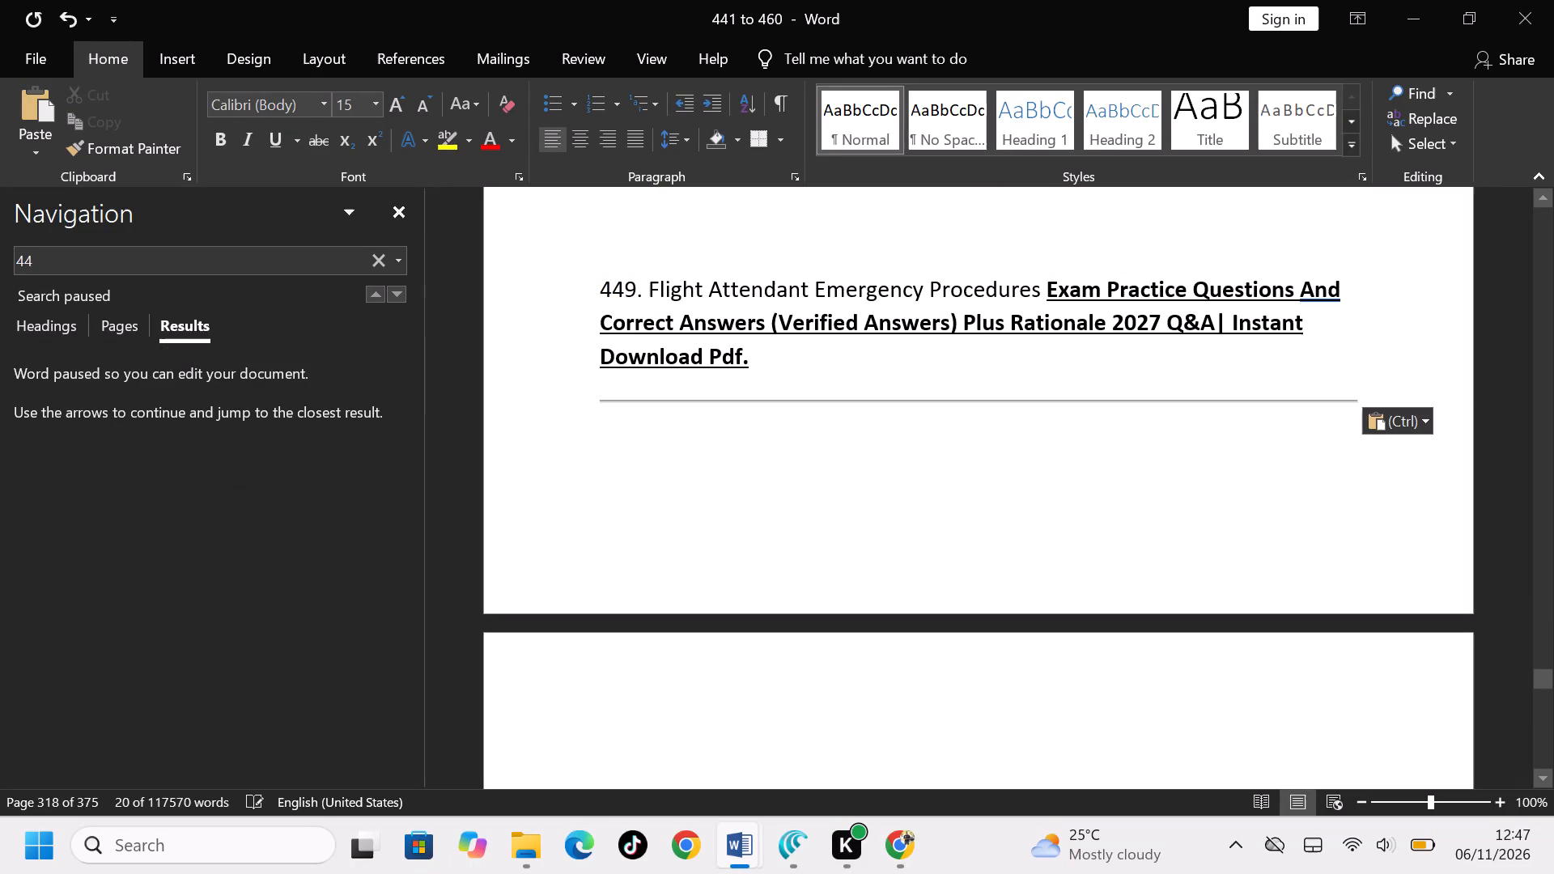
key(Delete)
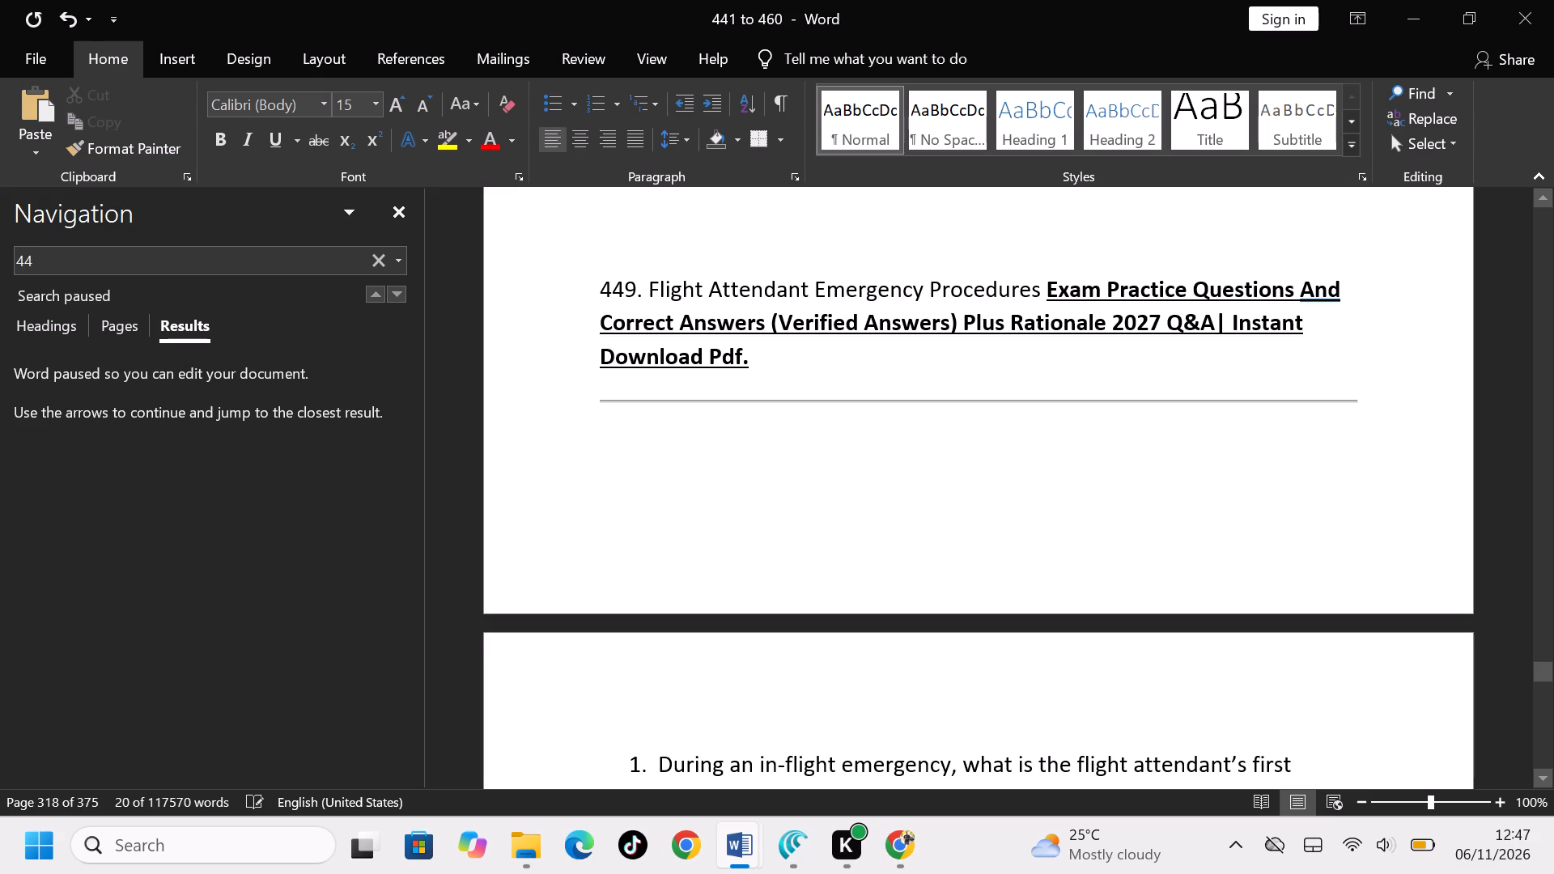
Format the whole 449 Flight Attendant Emergency Procedures title as 28 pt, bold, underlined and red.
drag(781, 367, 574, 282)
scroll(748, 363, left, 1)
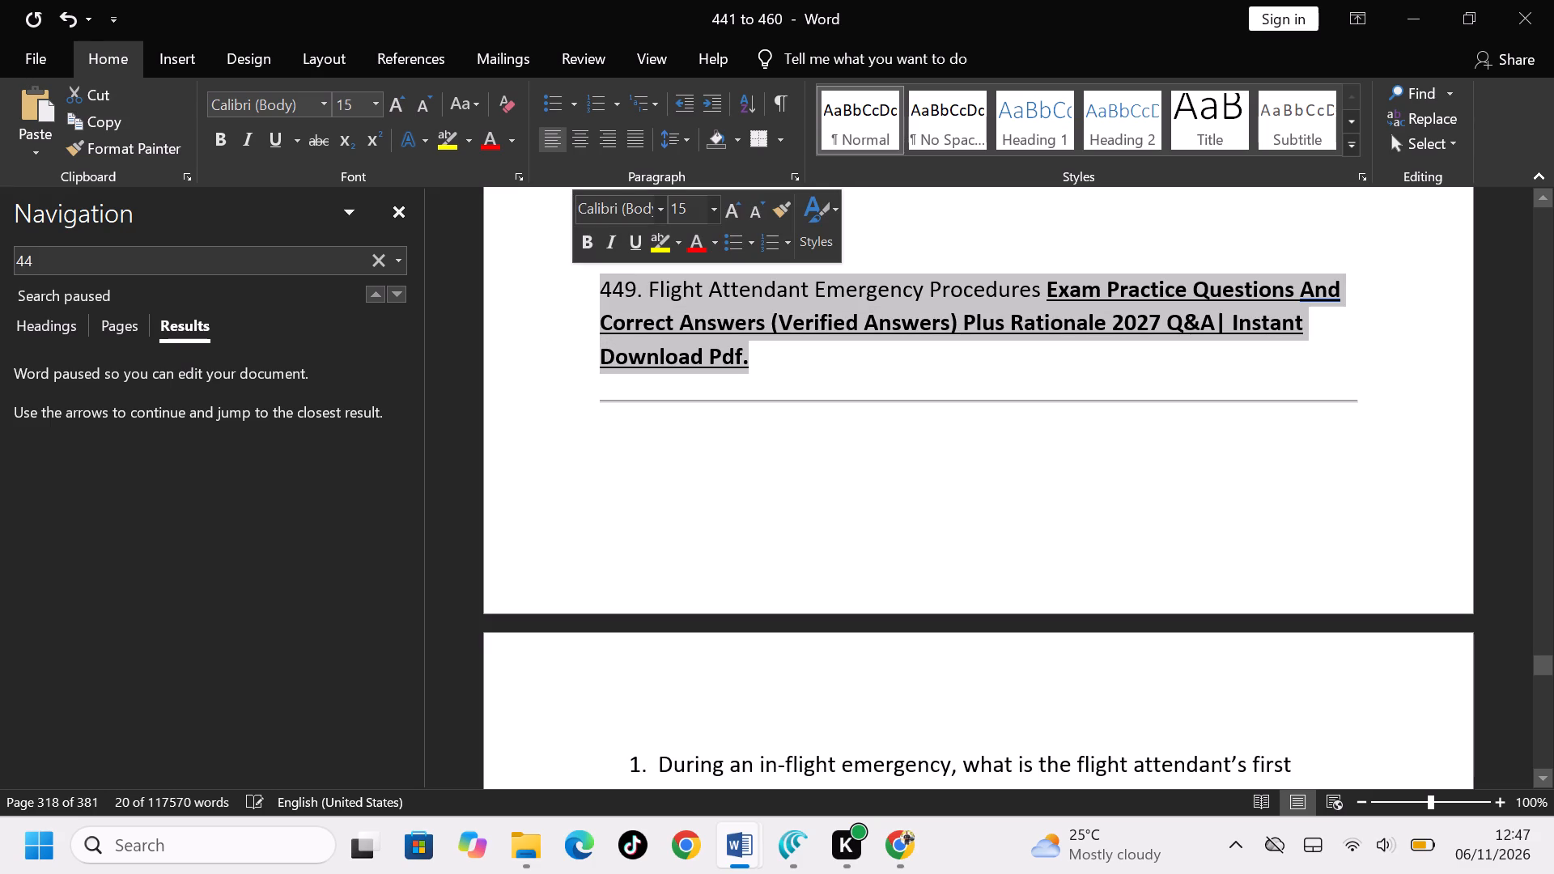
key(ctrl+shift+period)
key(ctrl+shift+period)
key(ctrl+shift+period)
key(ctrl+shift+period)
key(ctrl+shift+period)
key(ctrl+shift+period)
key(ctrl+shift+period)
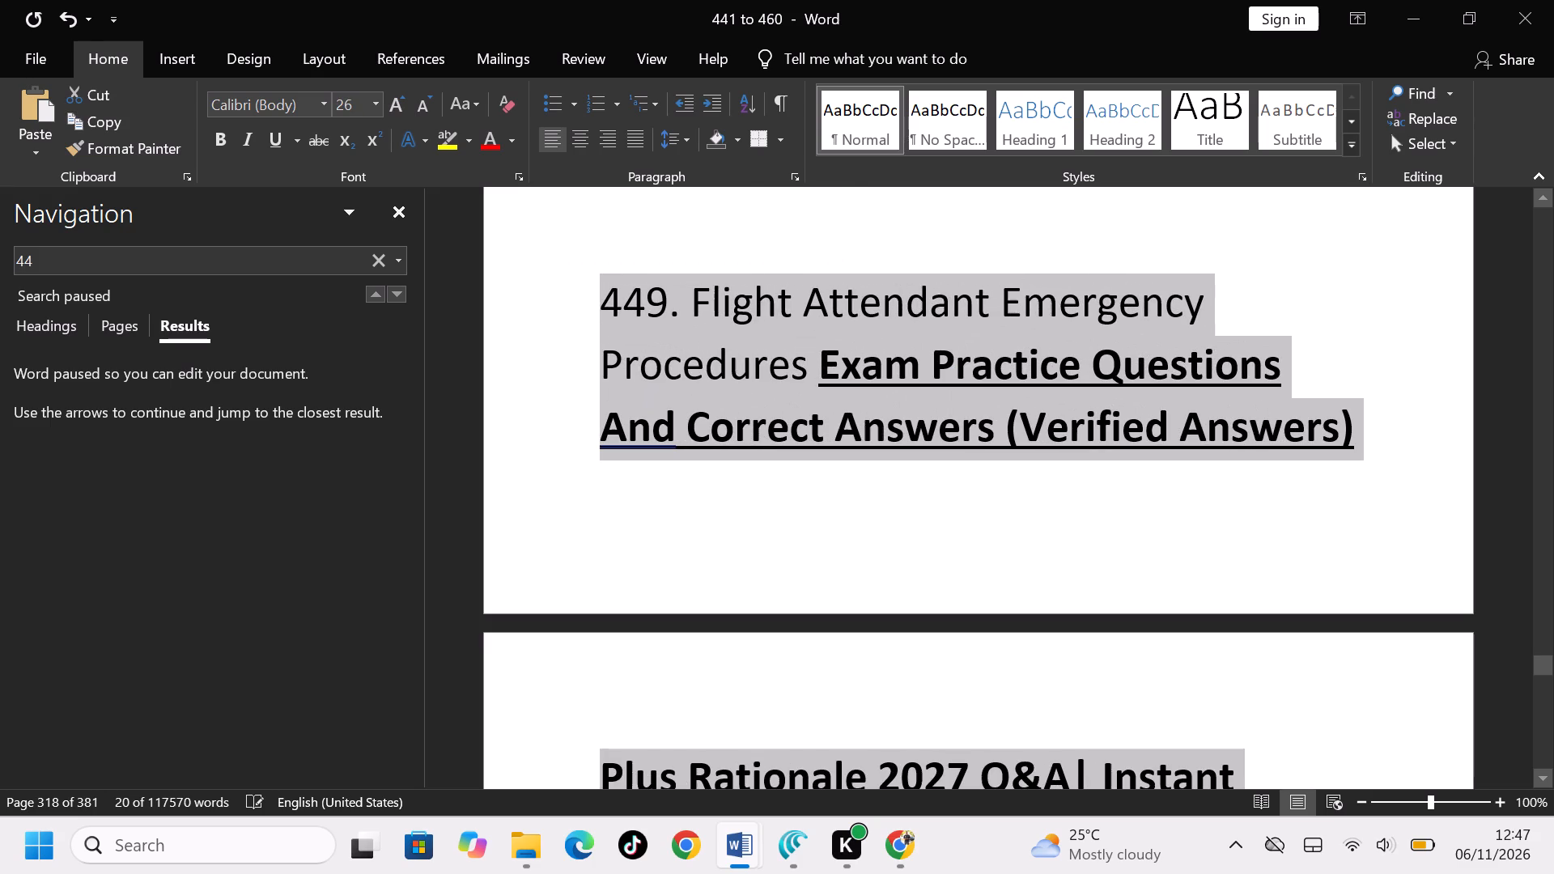
key(ctrl+b)
key(ctrl+u)
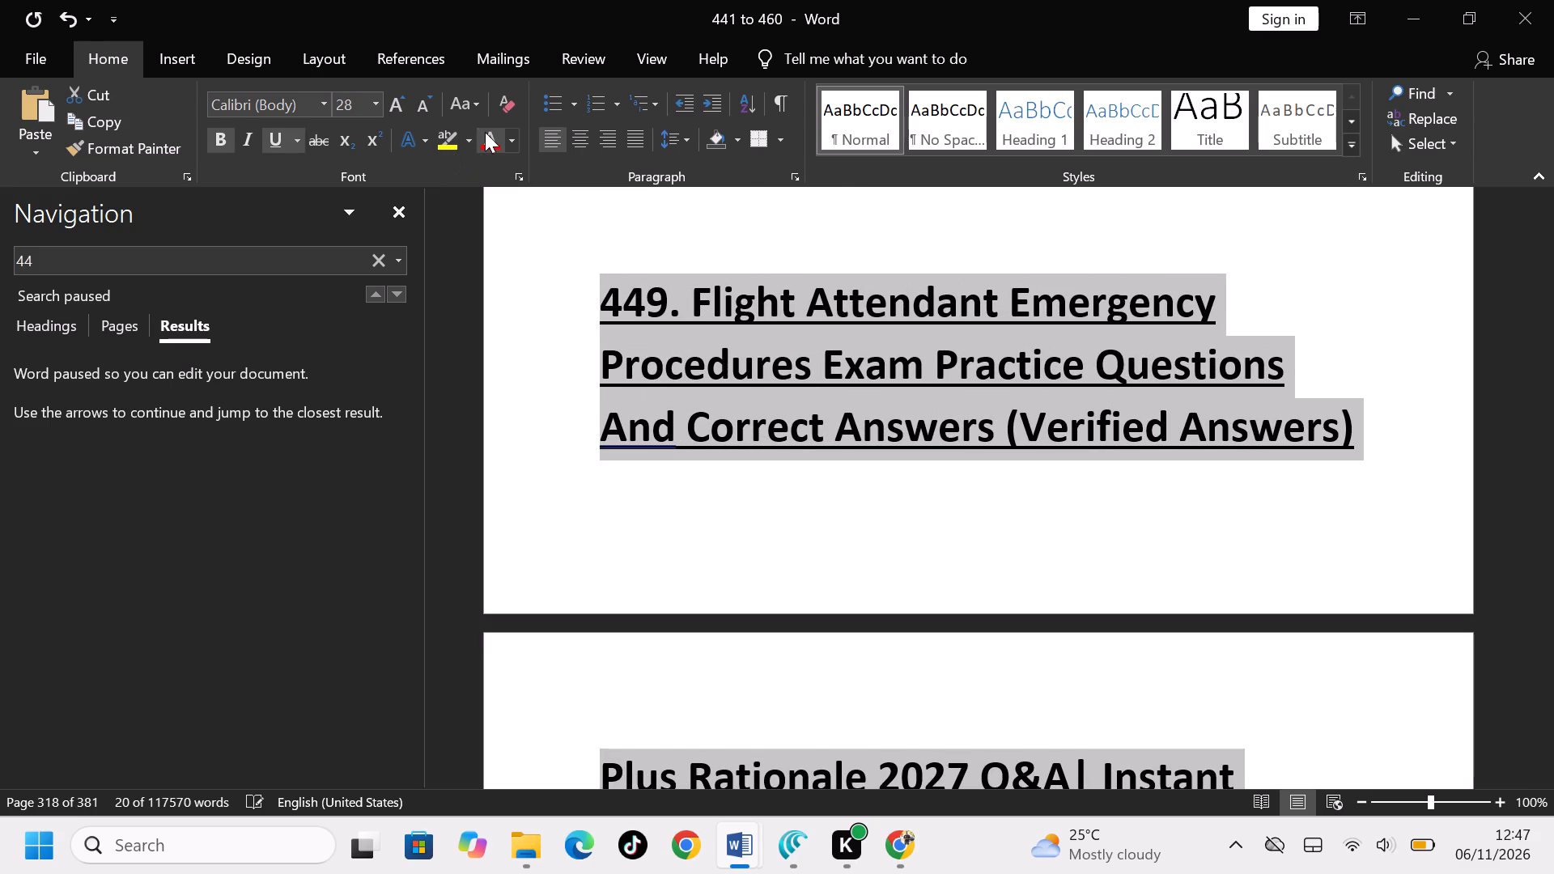
click(485, 132)
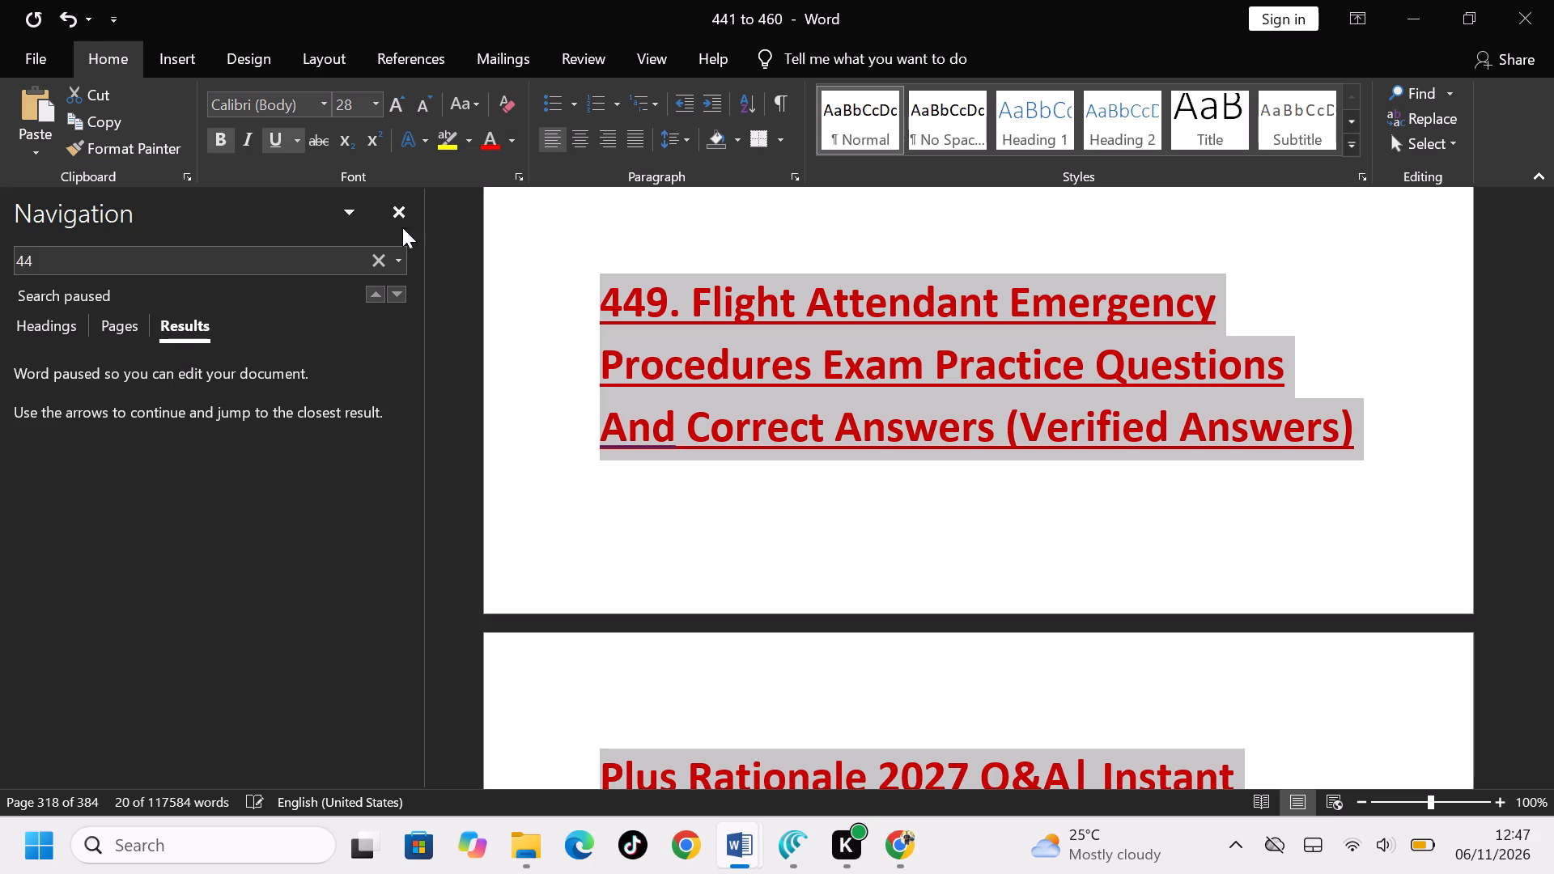
Search the document for 45 and replace "Examination" in the 450 Flight Attendant Aircraft Systems title with the copied exam text.
click(390, 291)
click(390, 291)
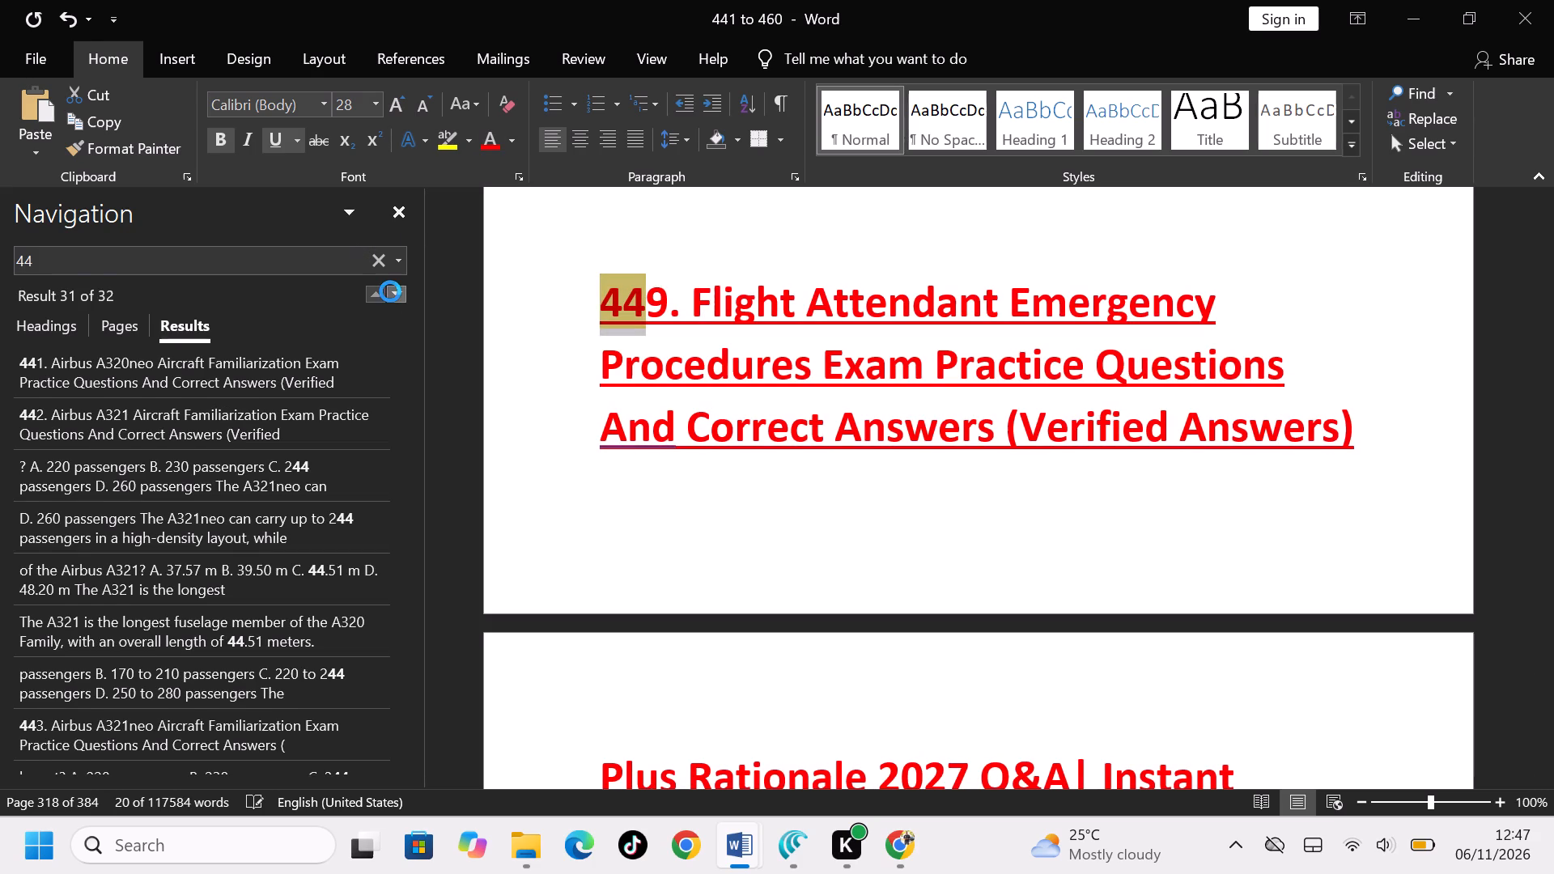
click(266, 256)
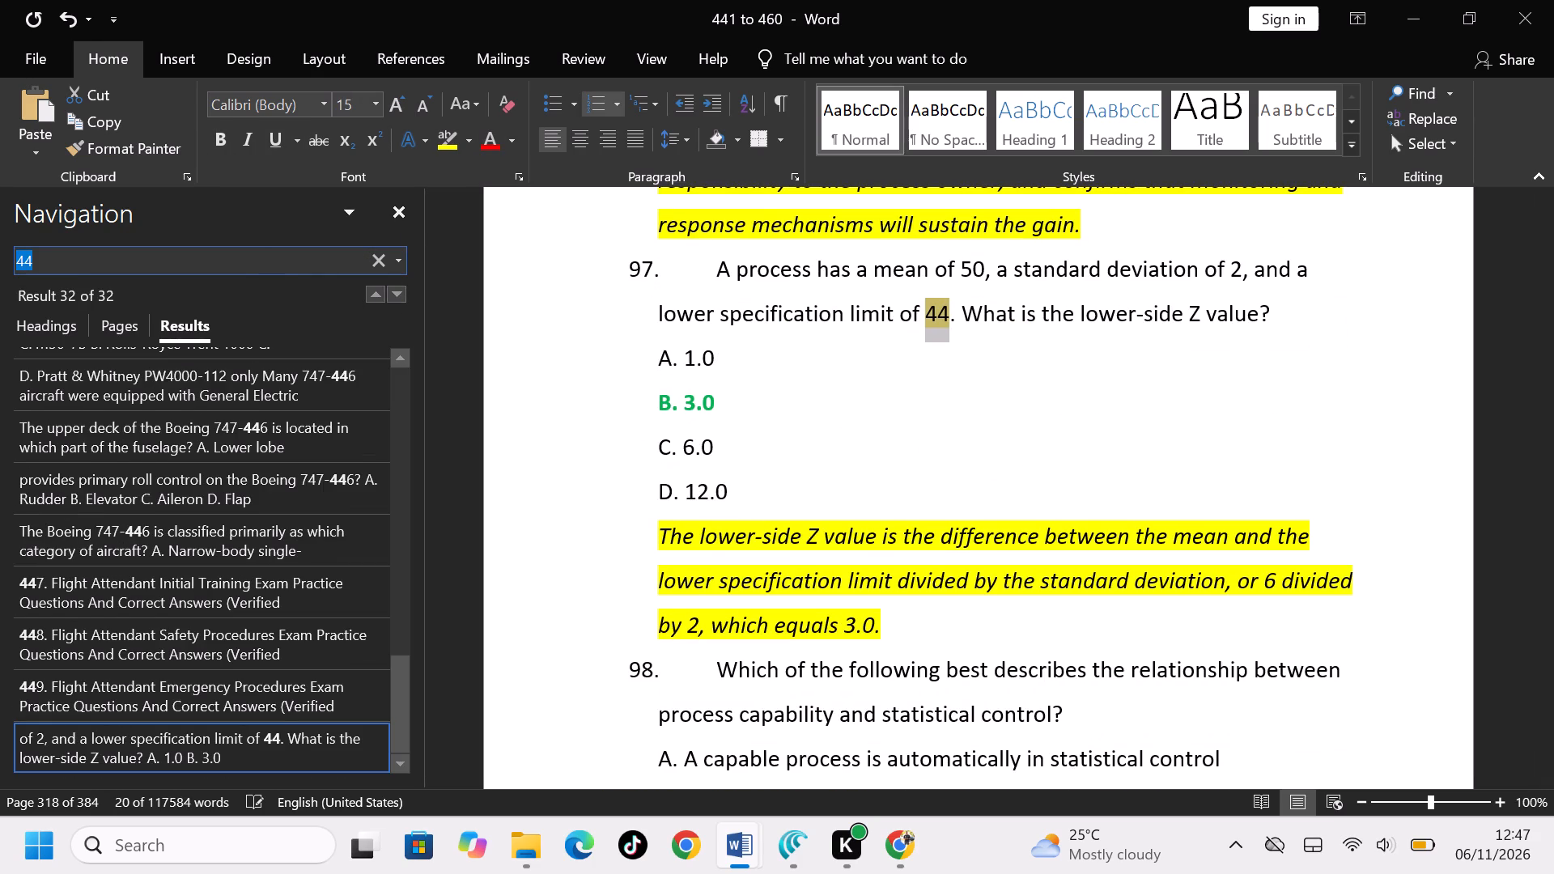
text(45)
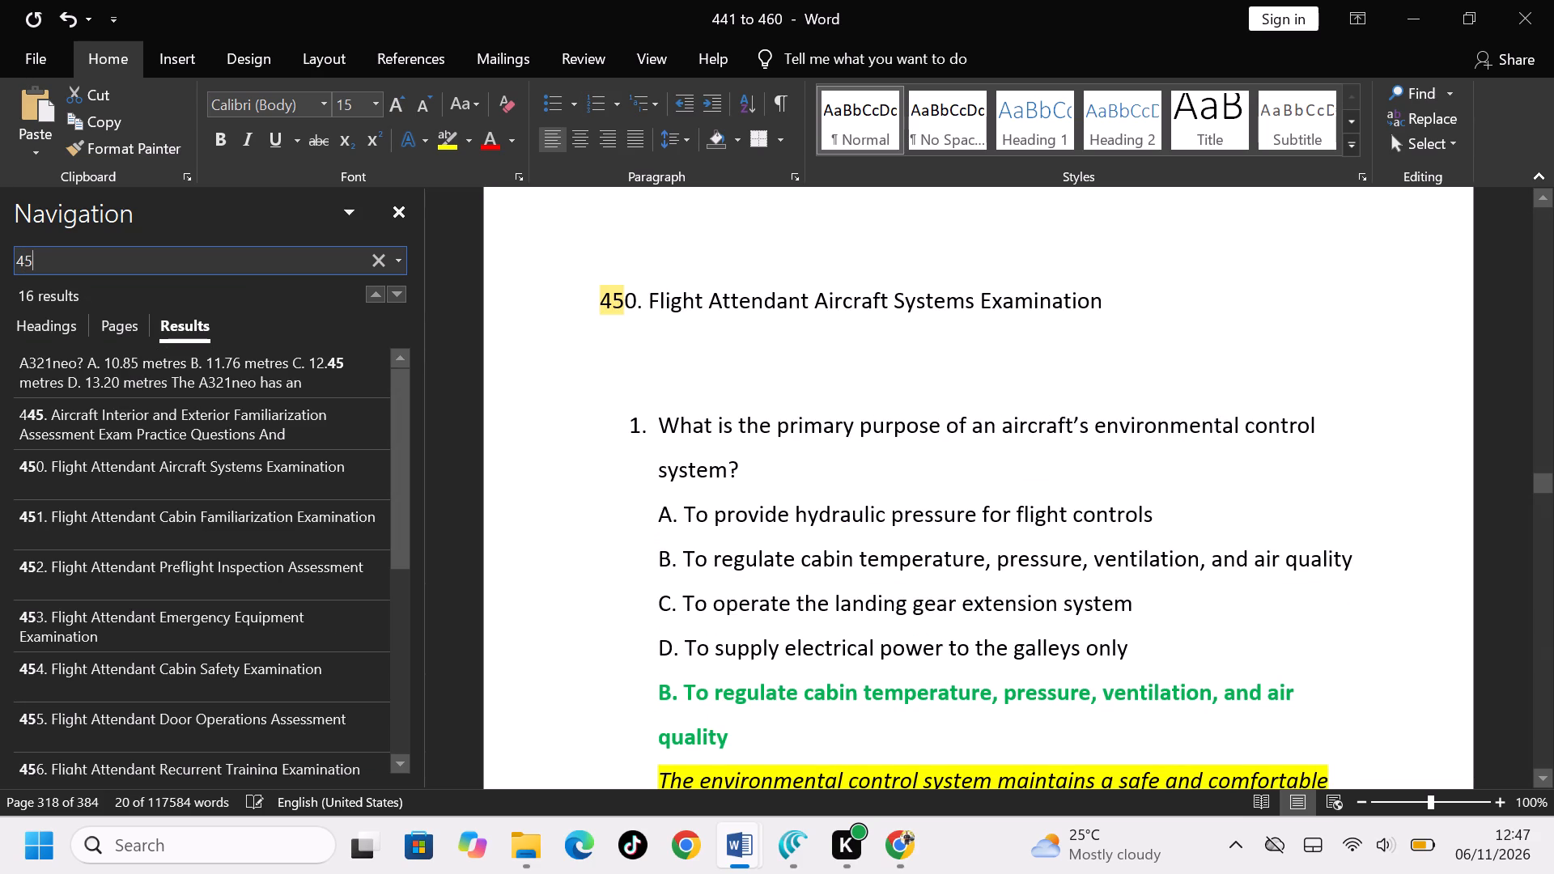
double_click(1037, 293)
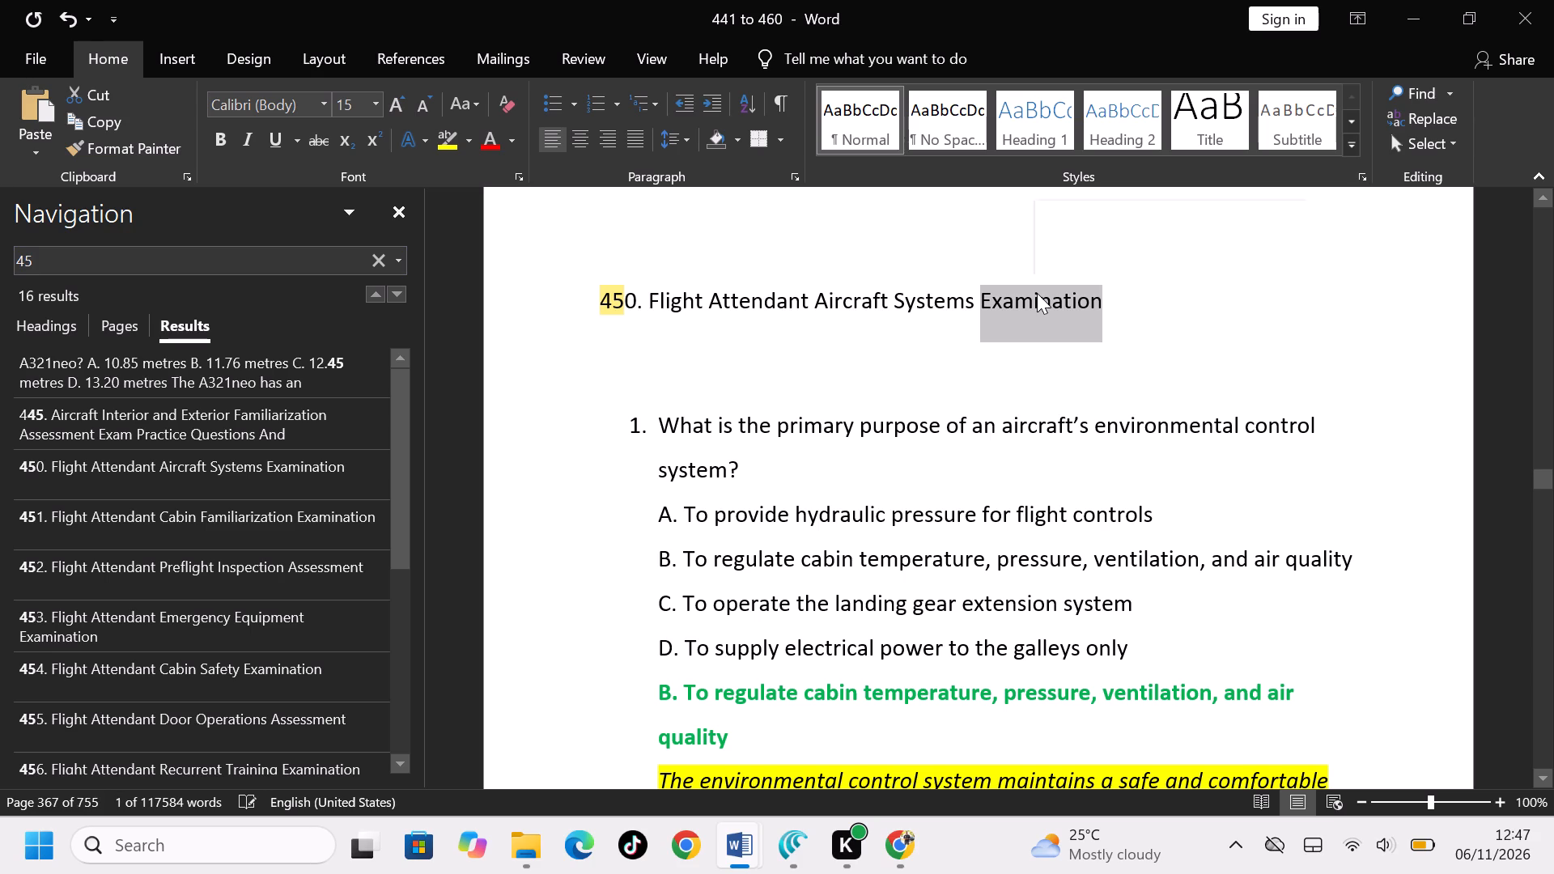
key(ctrl+v)
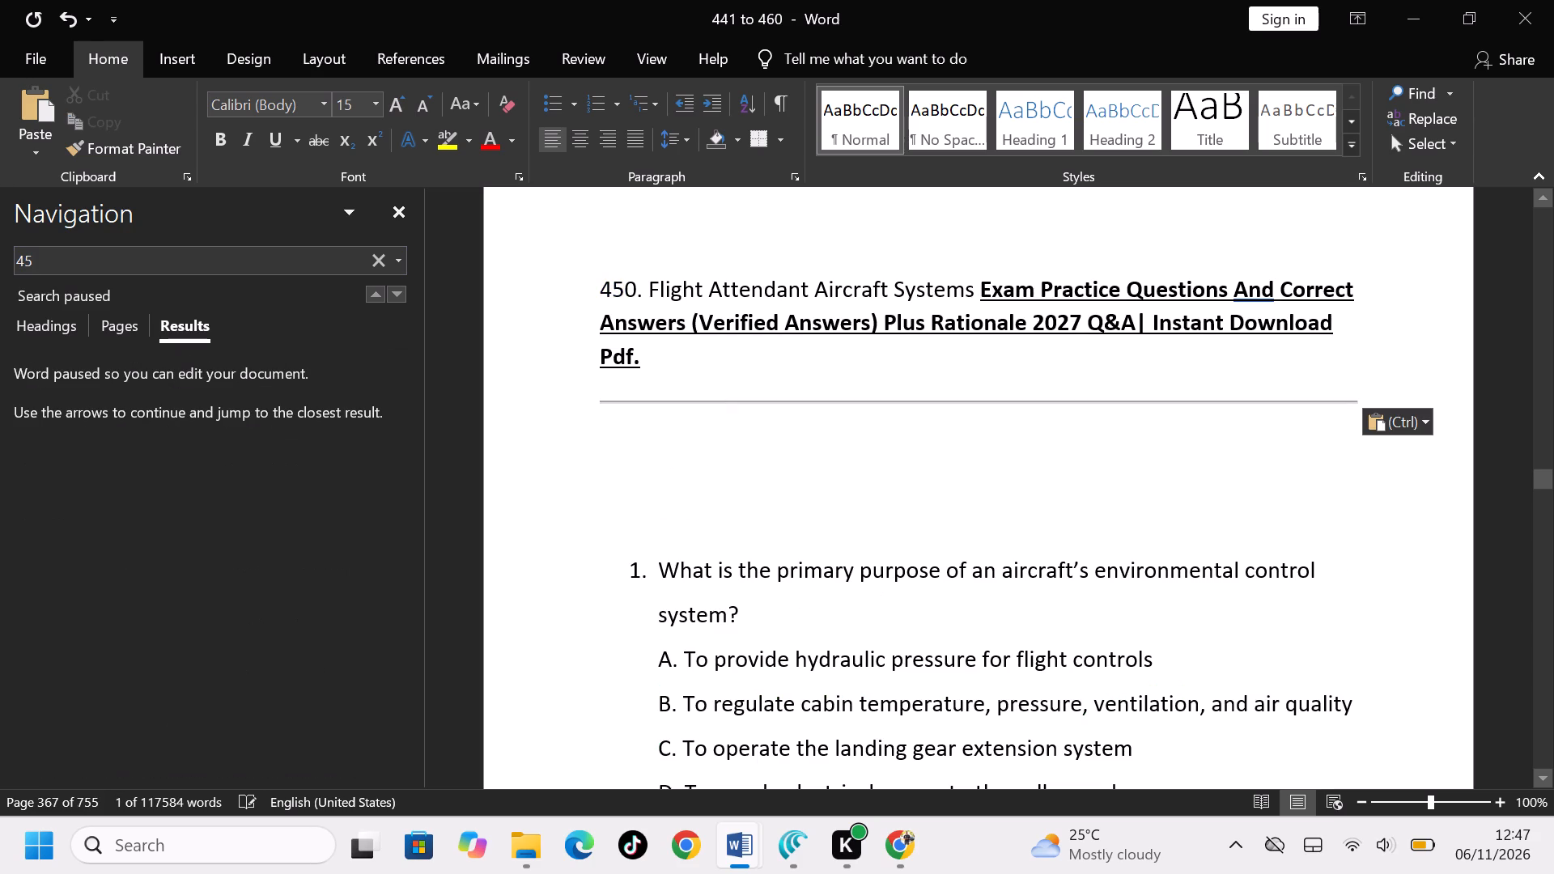
Format the whole 450 Flight Attendant Aircraft Systems title as 28 pt, red, underlined and bold.
click(685, 376)
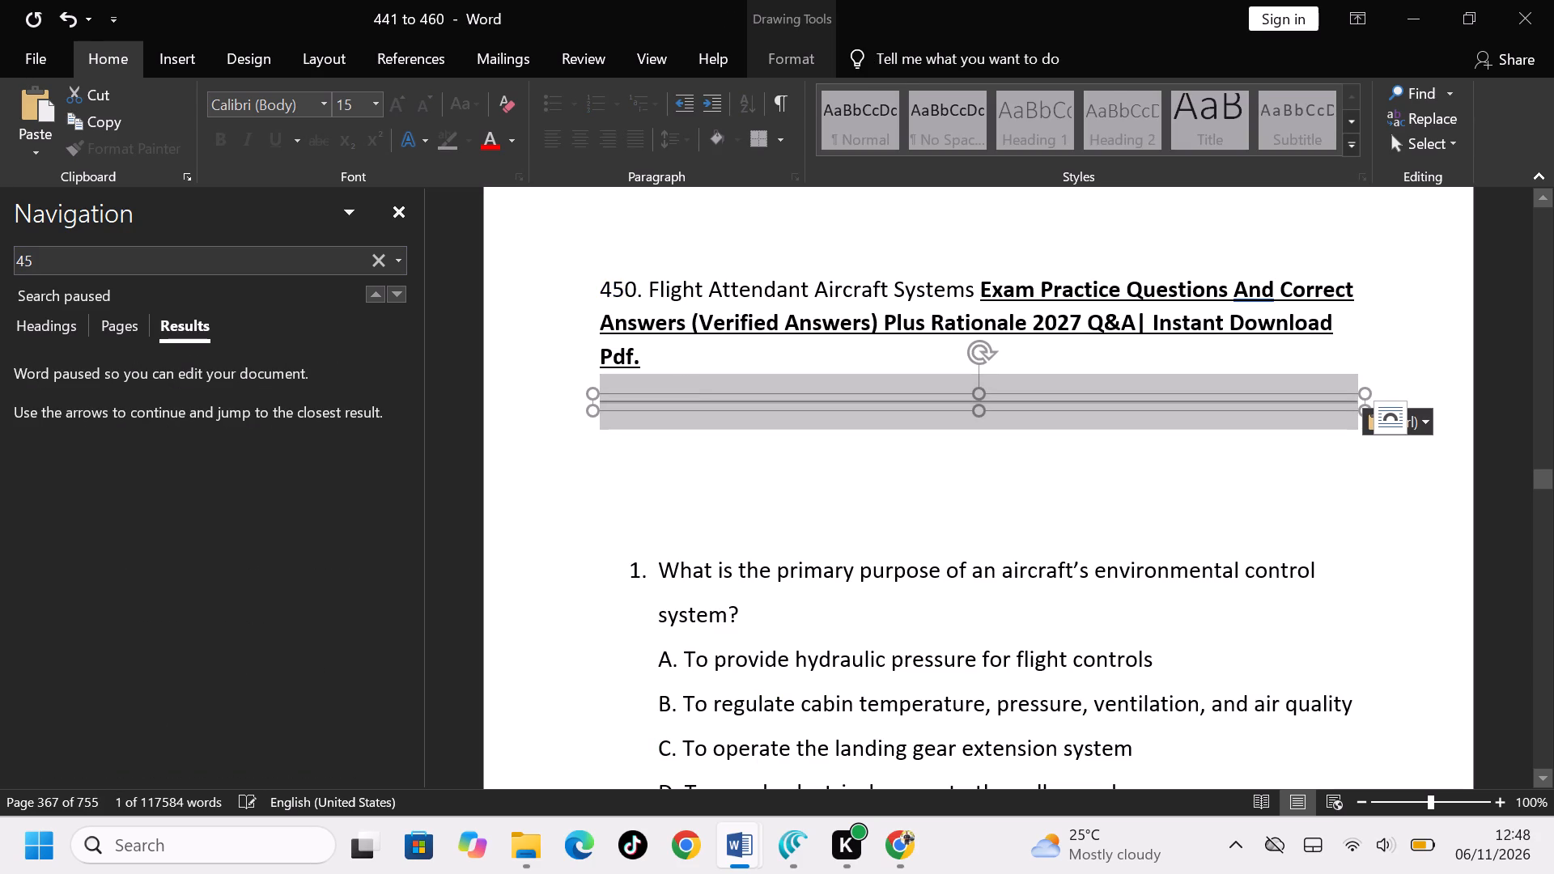
click(681, 354)
drag(681, 354, 584, 300)
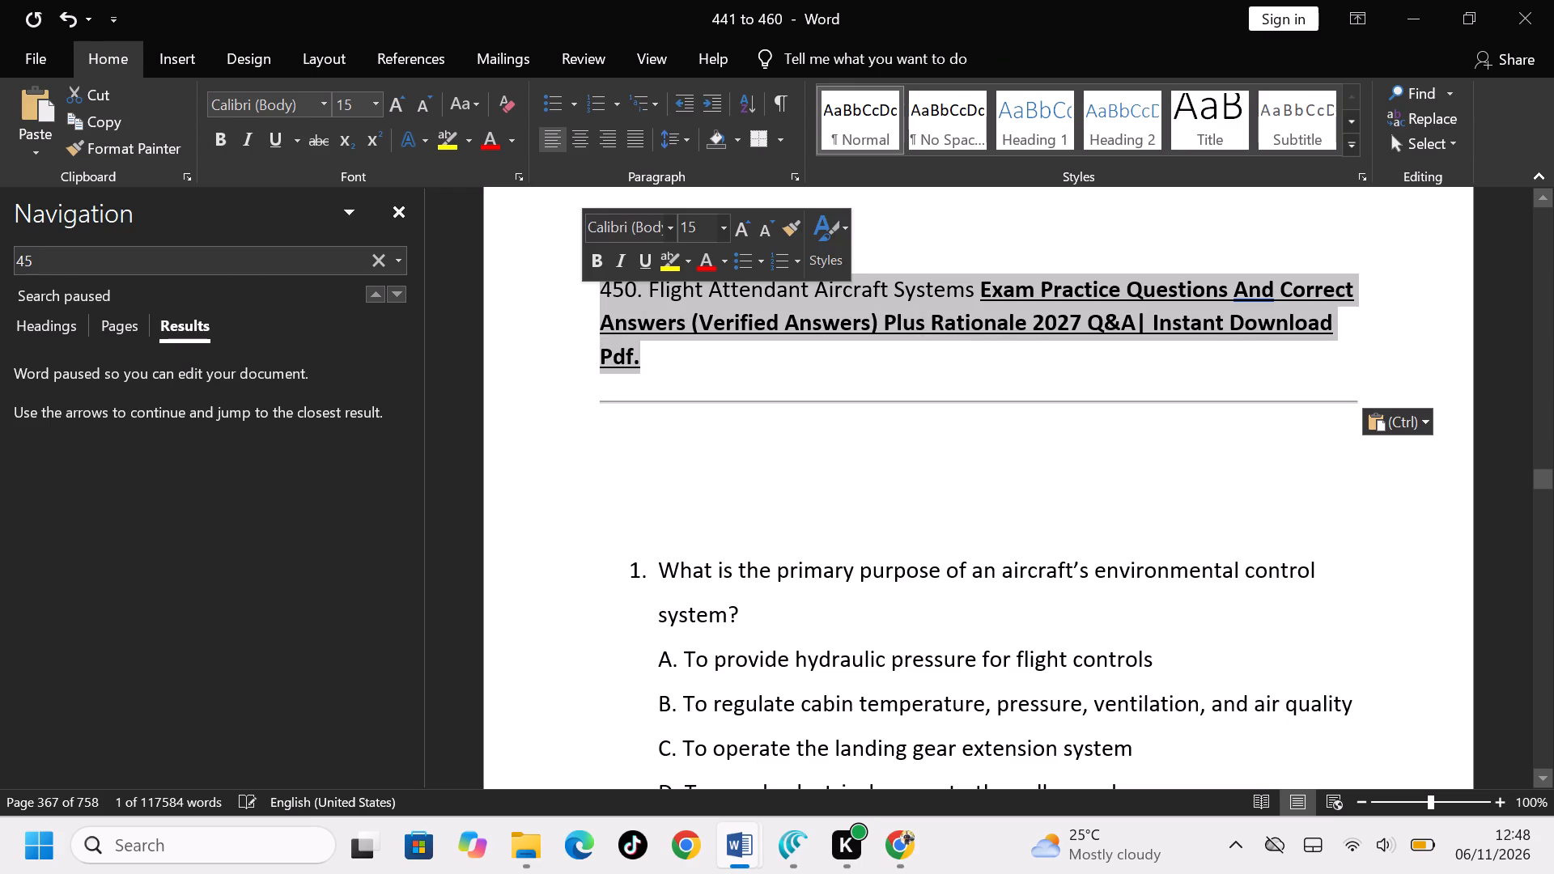
triple_click(743, 229)
triple_click(743, 229)
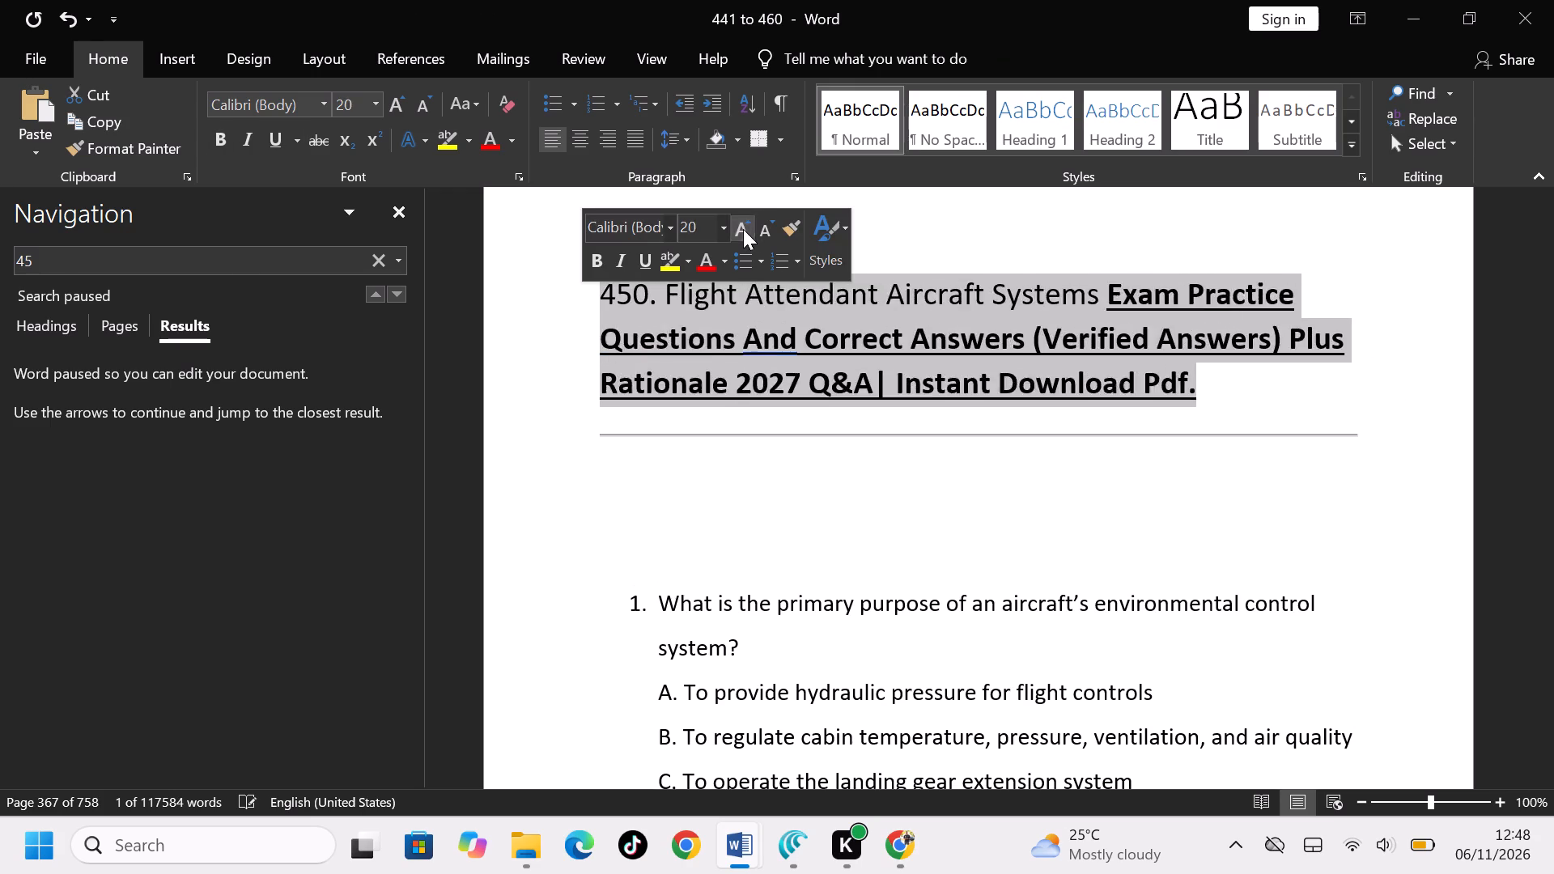
click(743, 229)
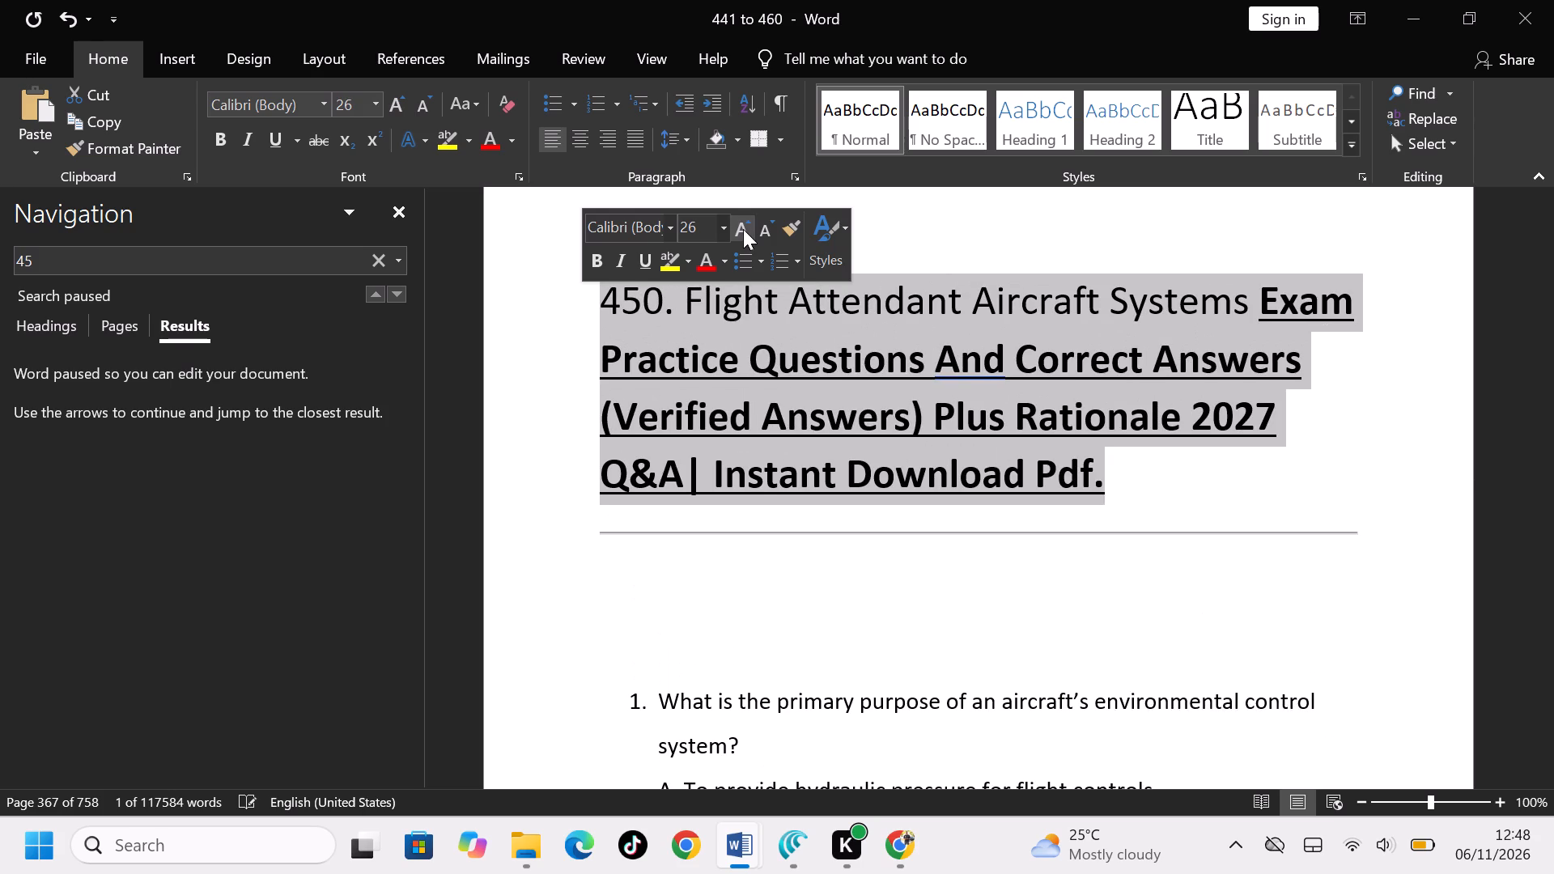
click(703, 266)
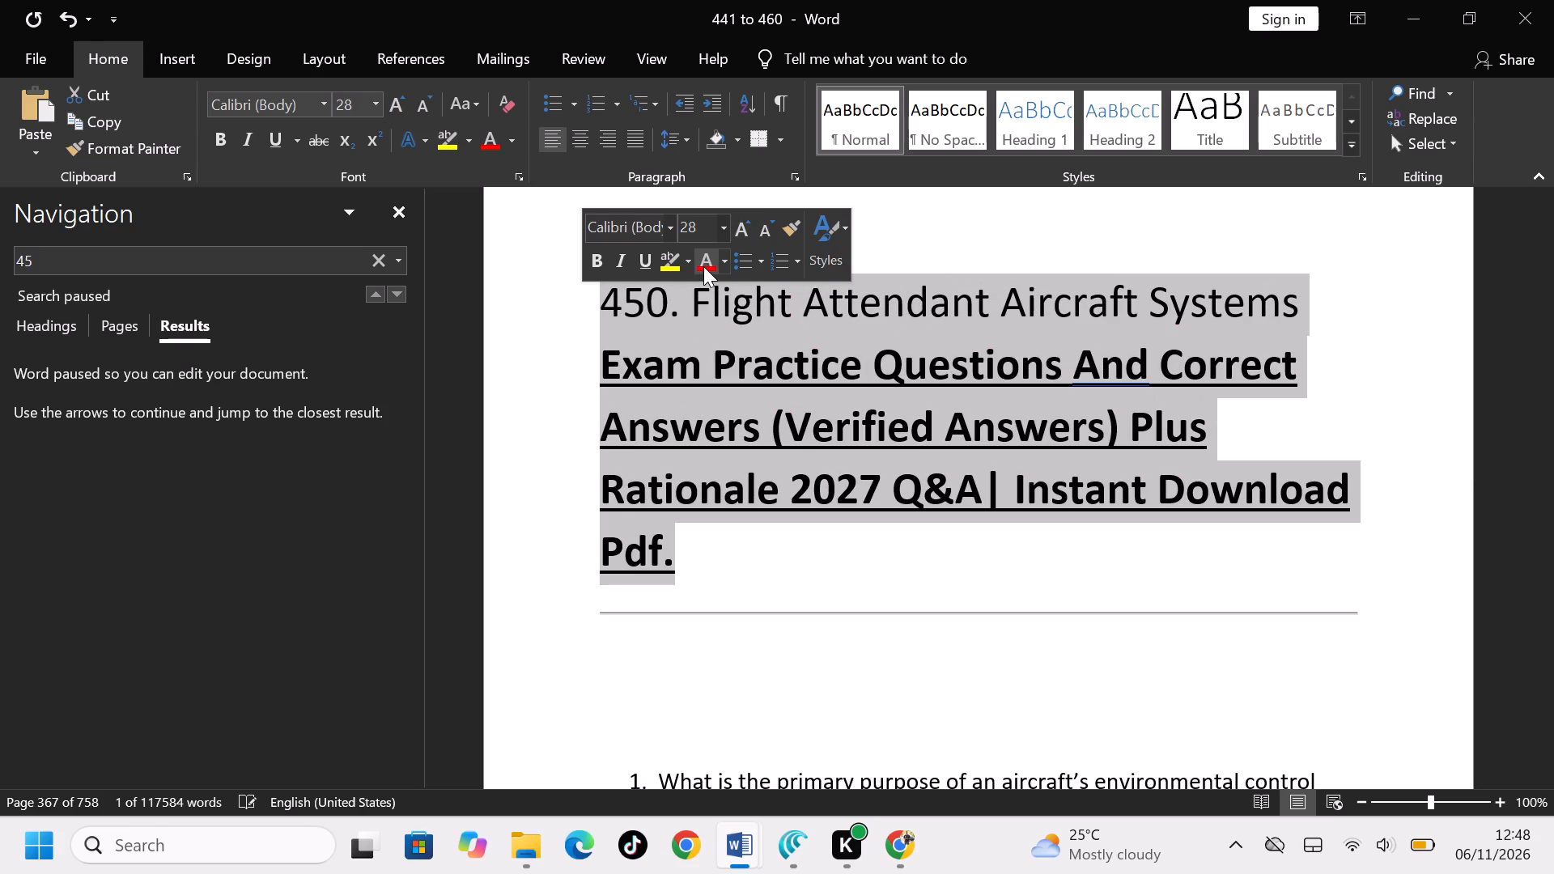
click(642, 269)
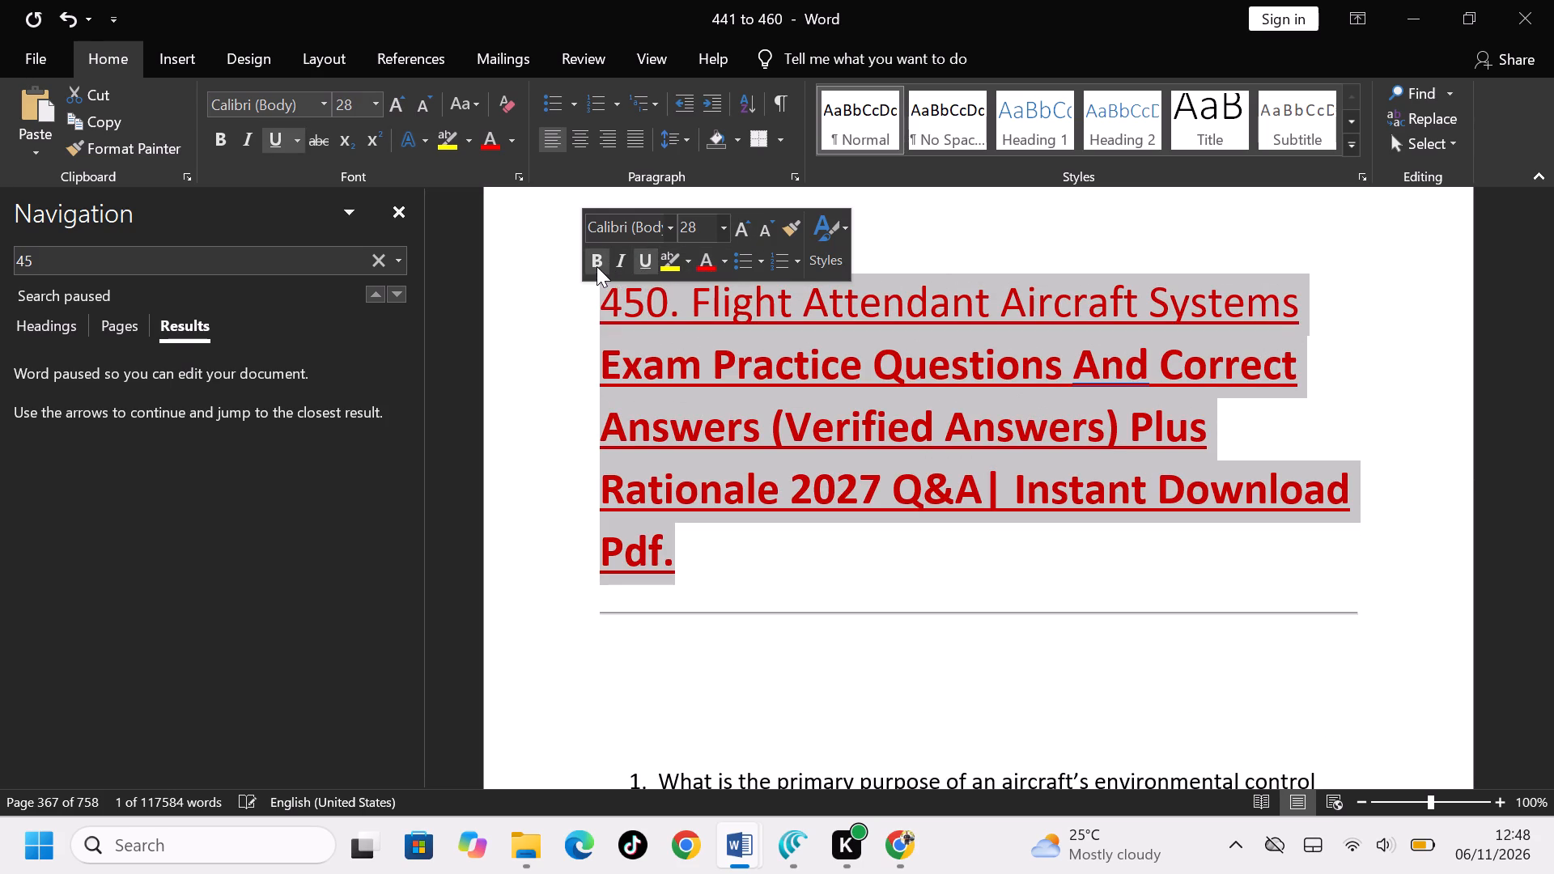
click(597, 266)
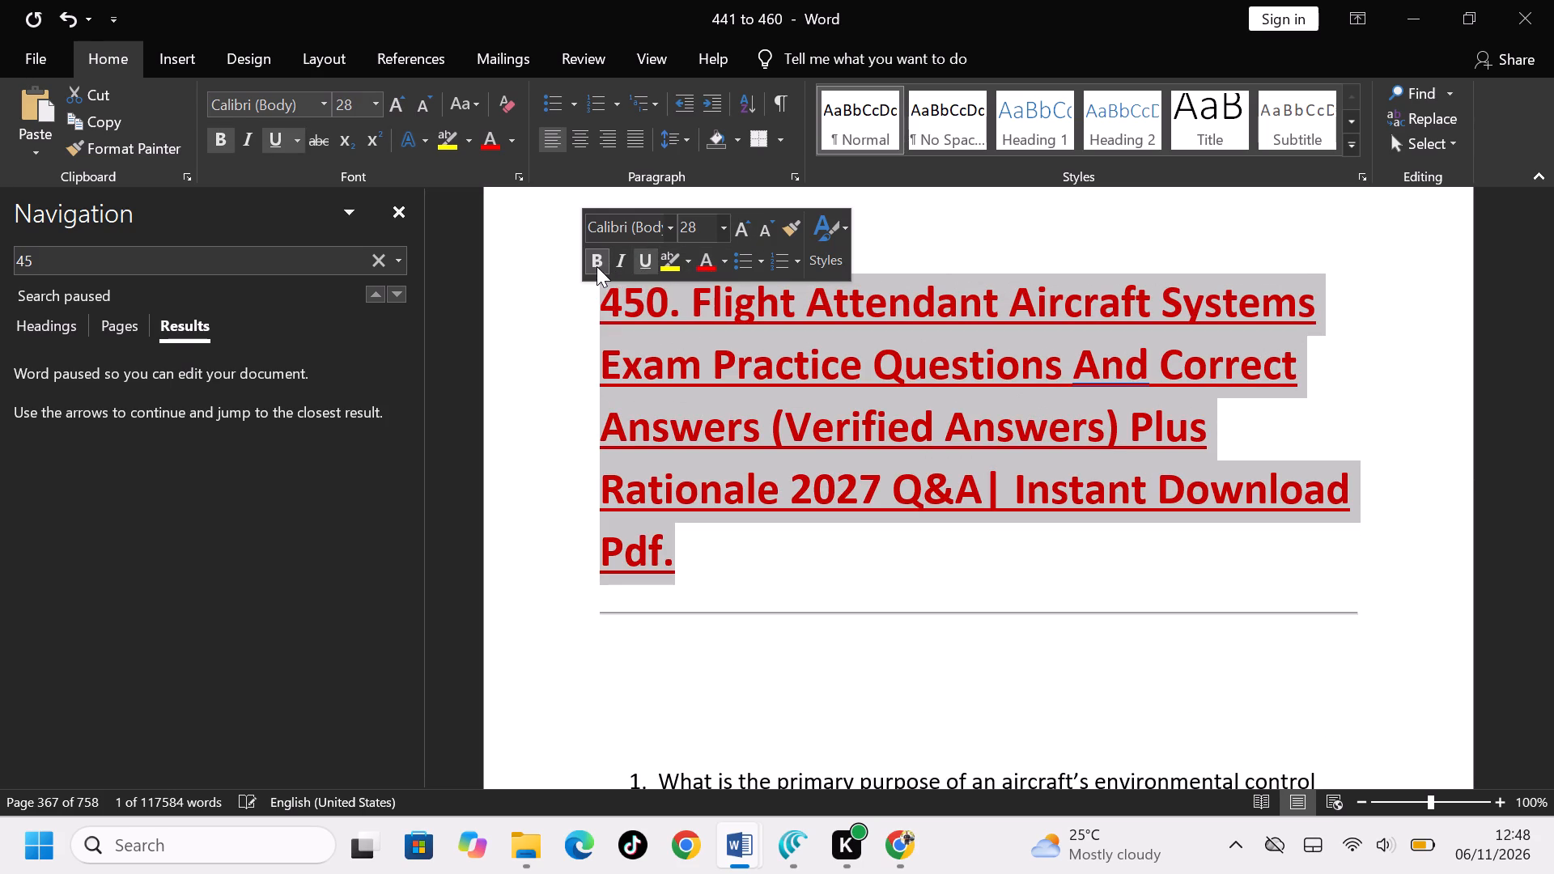
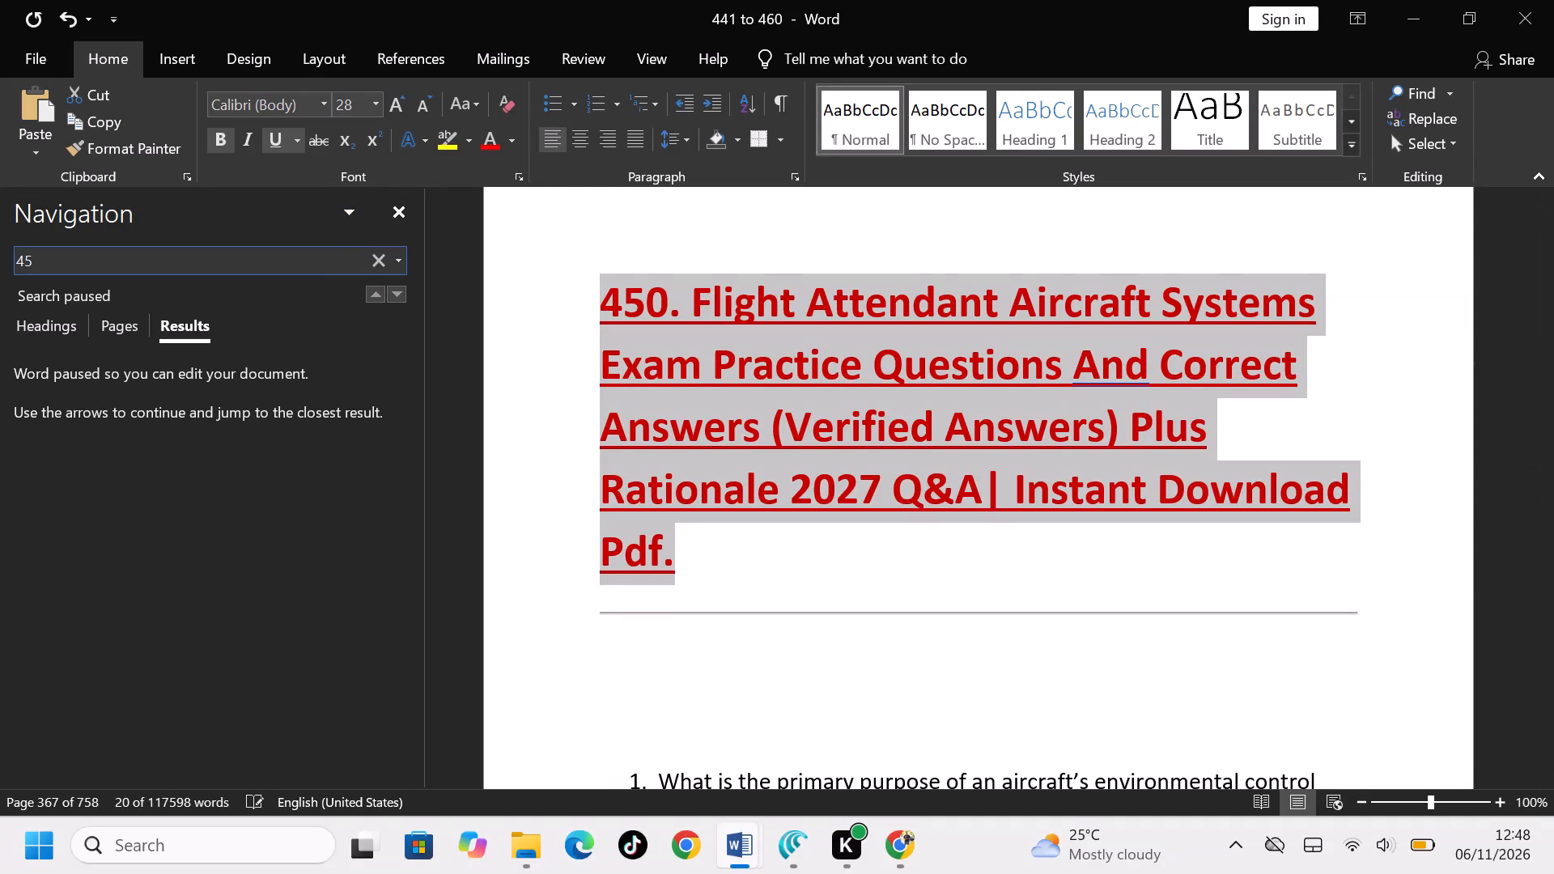
Replace "Examination" in the 451 Flight Attendant Cabin Familiarization title with the copied exam text.
click(393, 296)
click(393, 296)
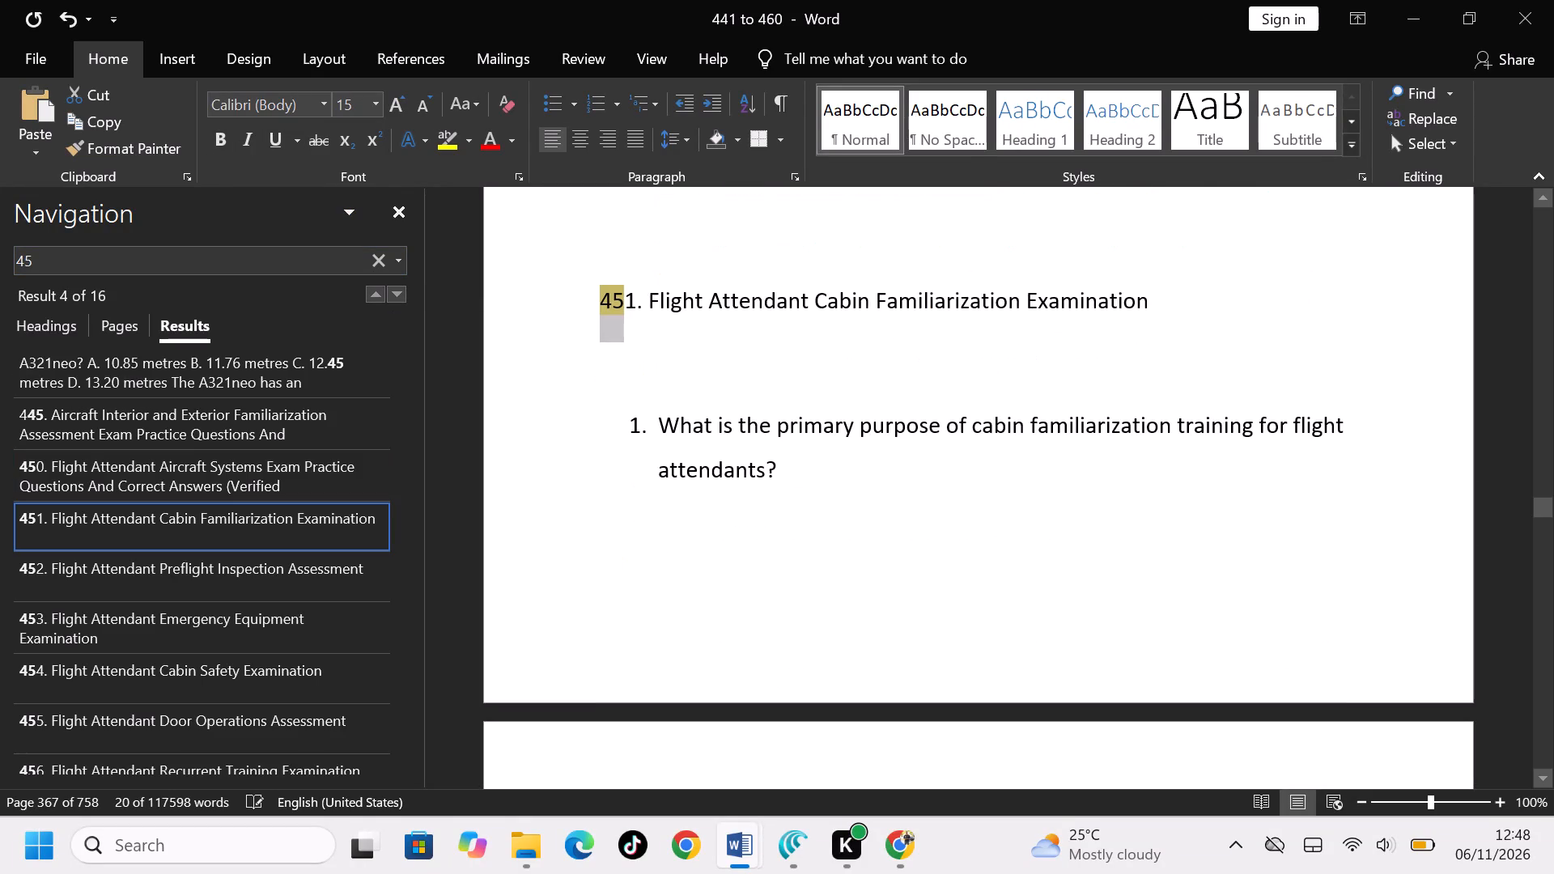
double_click(1077, 317)
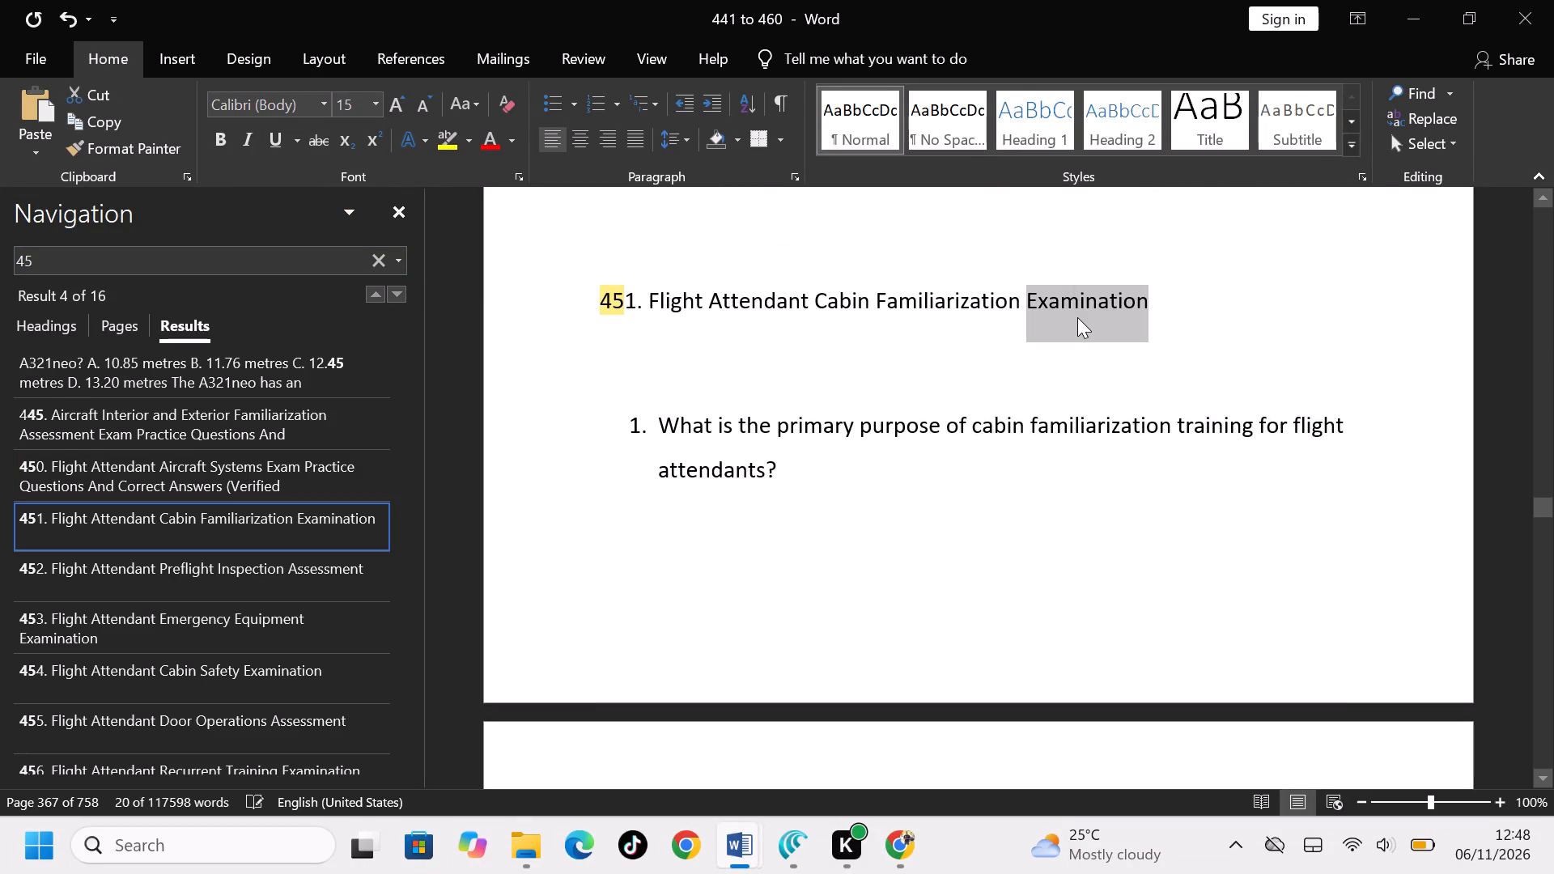
key(ctrl+v)
Format the whole 451 Flight Attendant Cabin Familiarization title as 28 pt, light blue, underlined and bold.
click(800, 359)
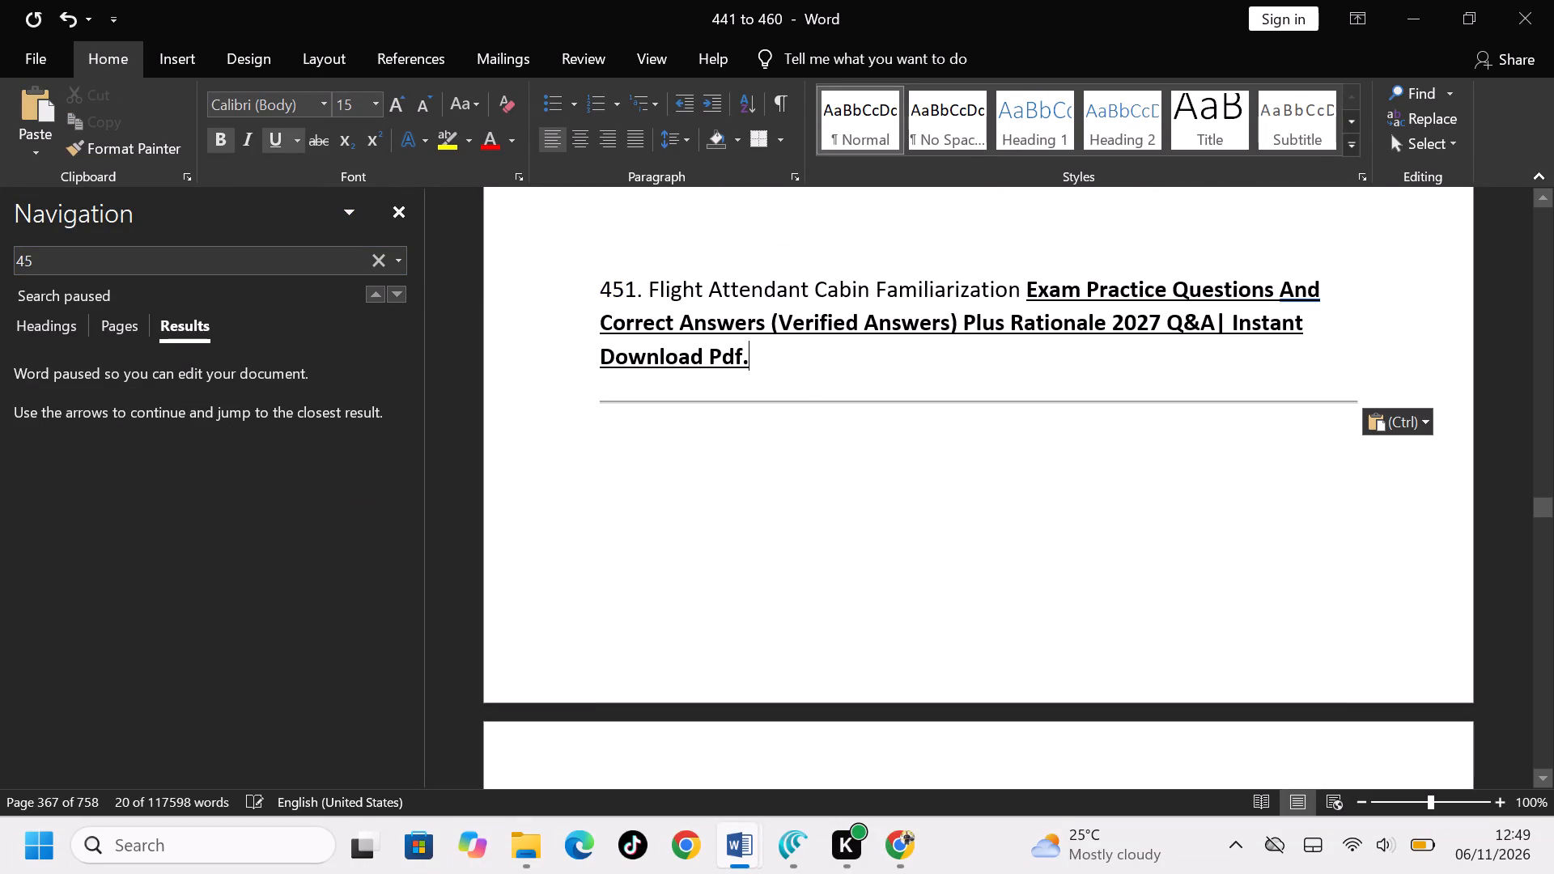
drag(800, 359, 627, 251)
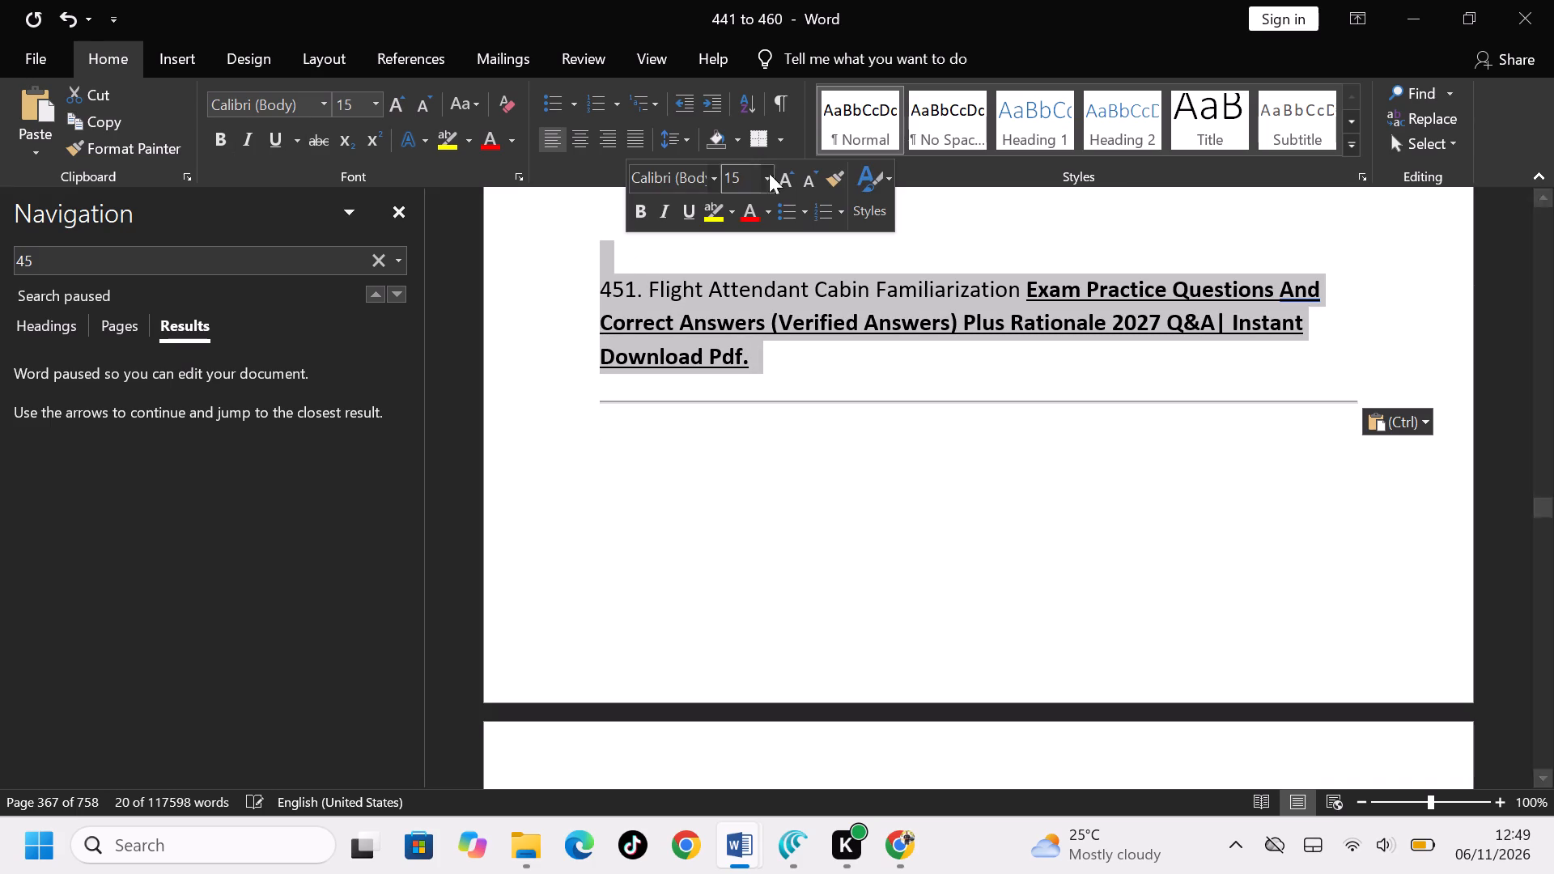
triple_click(779, 176)
double_click(779, 176)
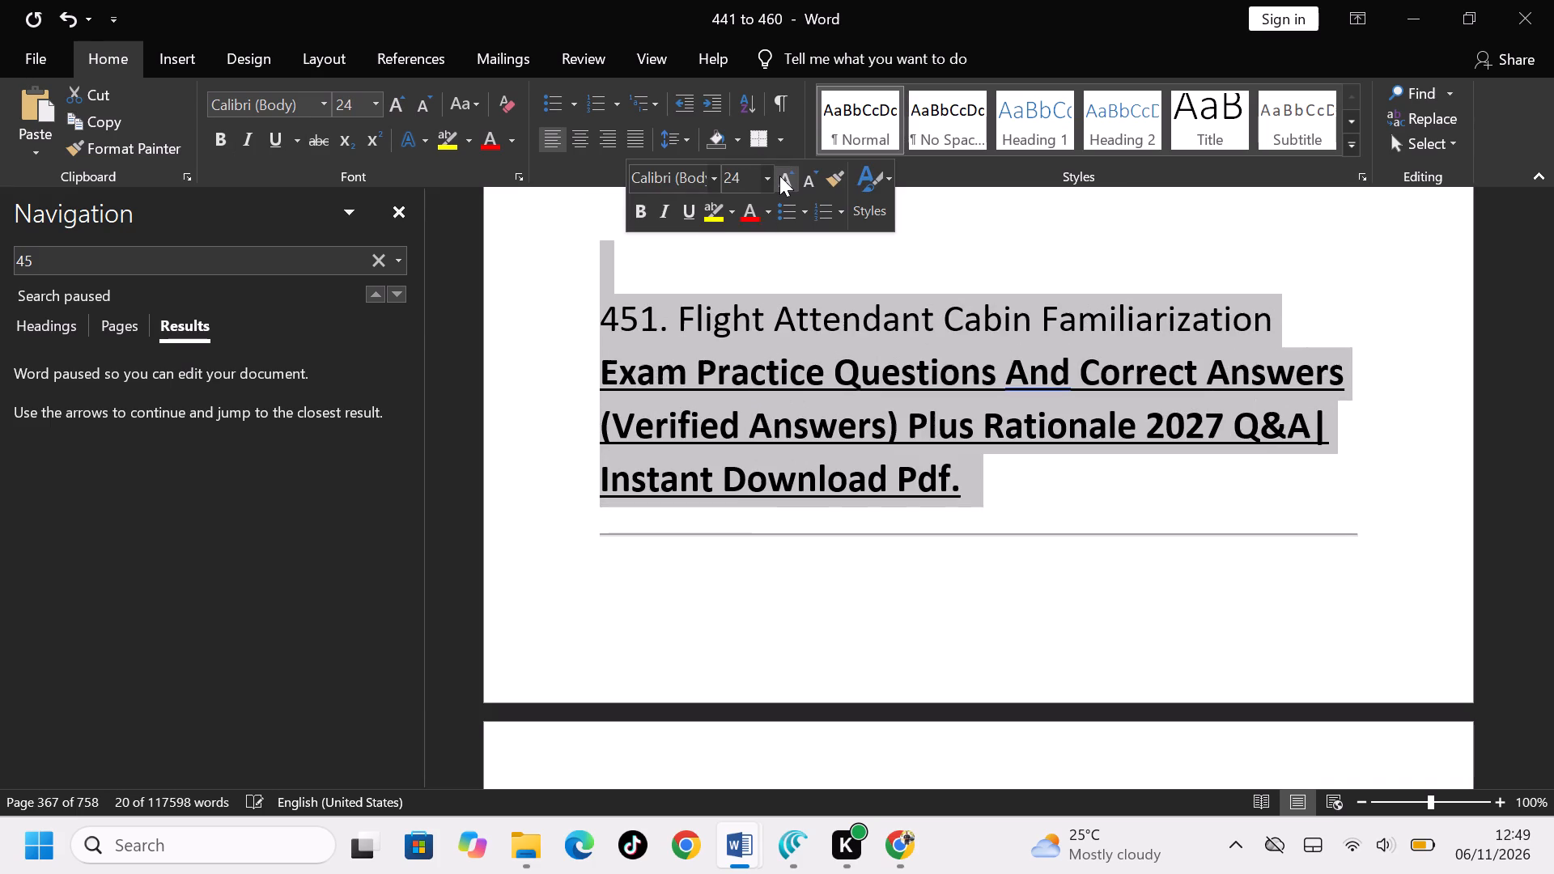
click(779, 176)
click(779, 176)
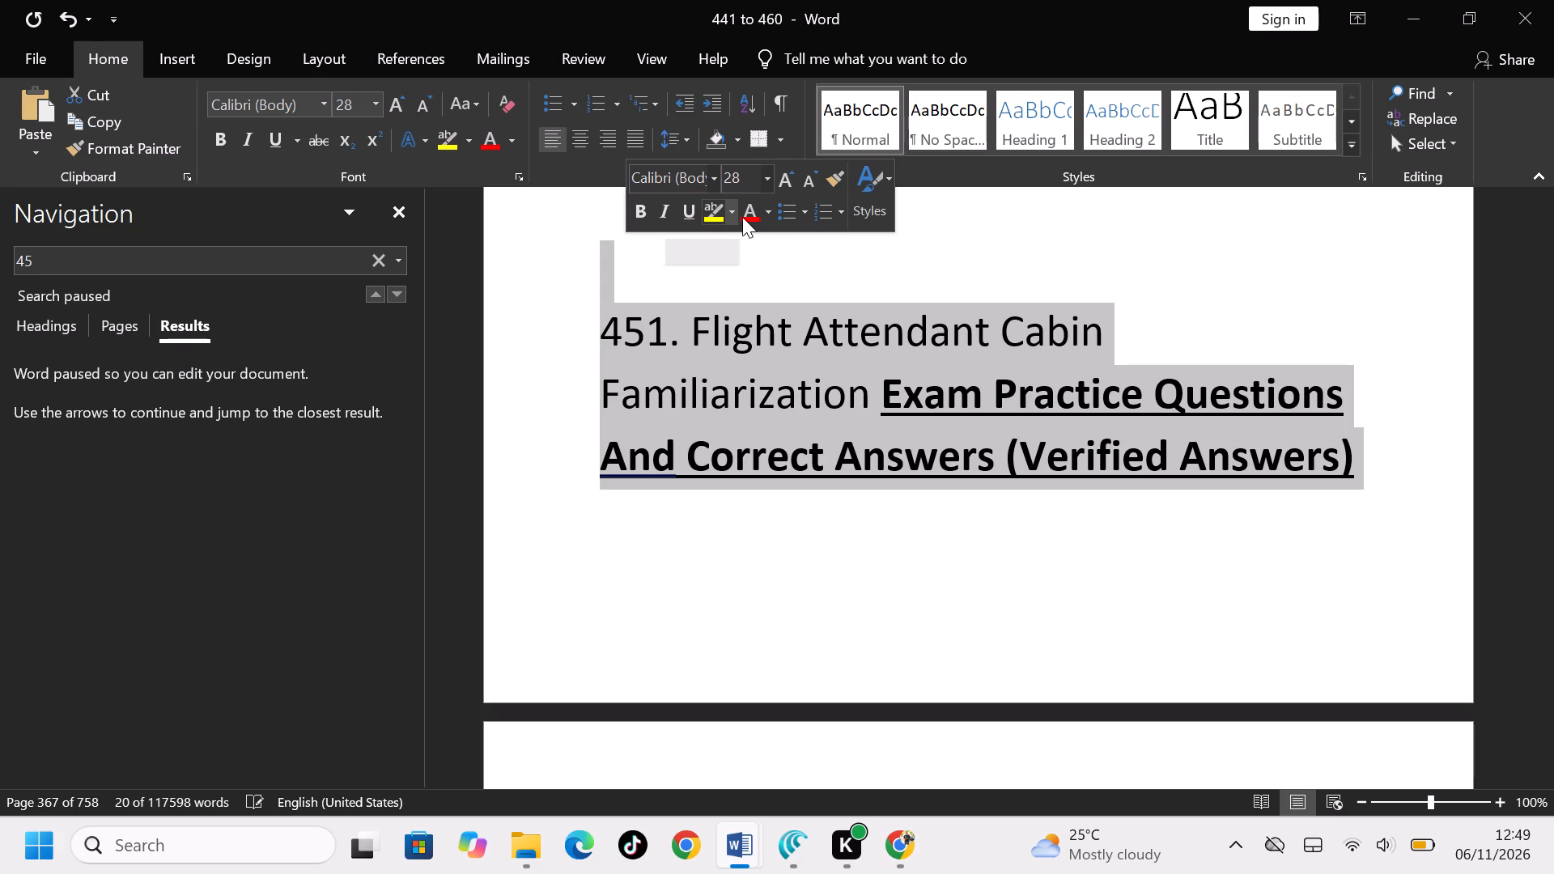
click(766, 217)
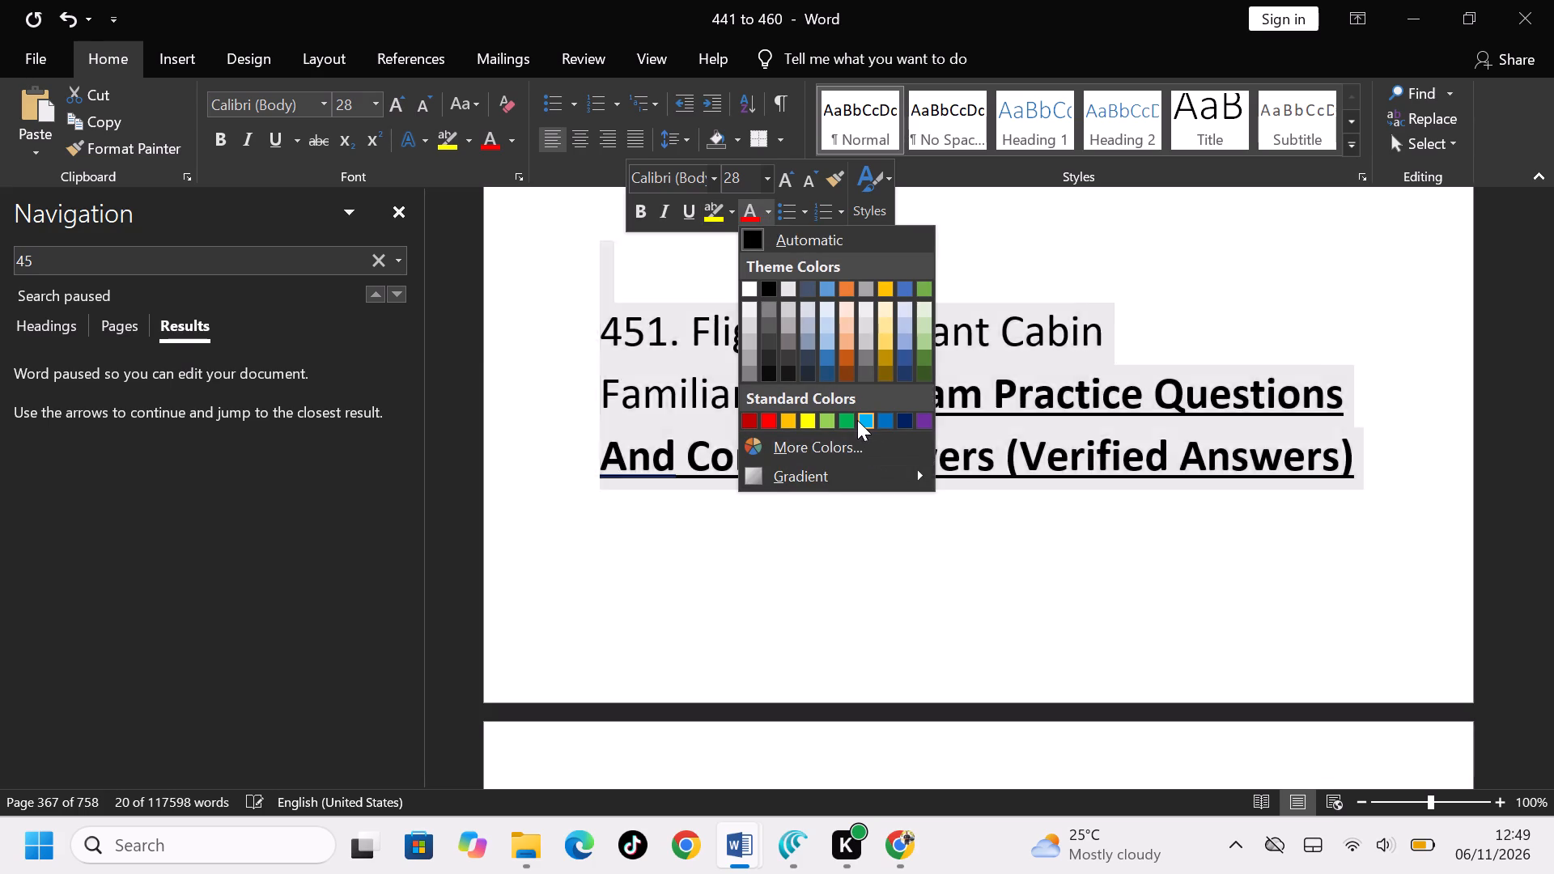
click(856, 419)
click(686, 223)
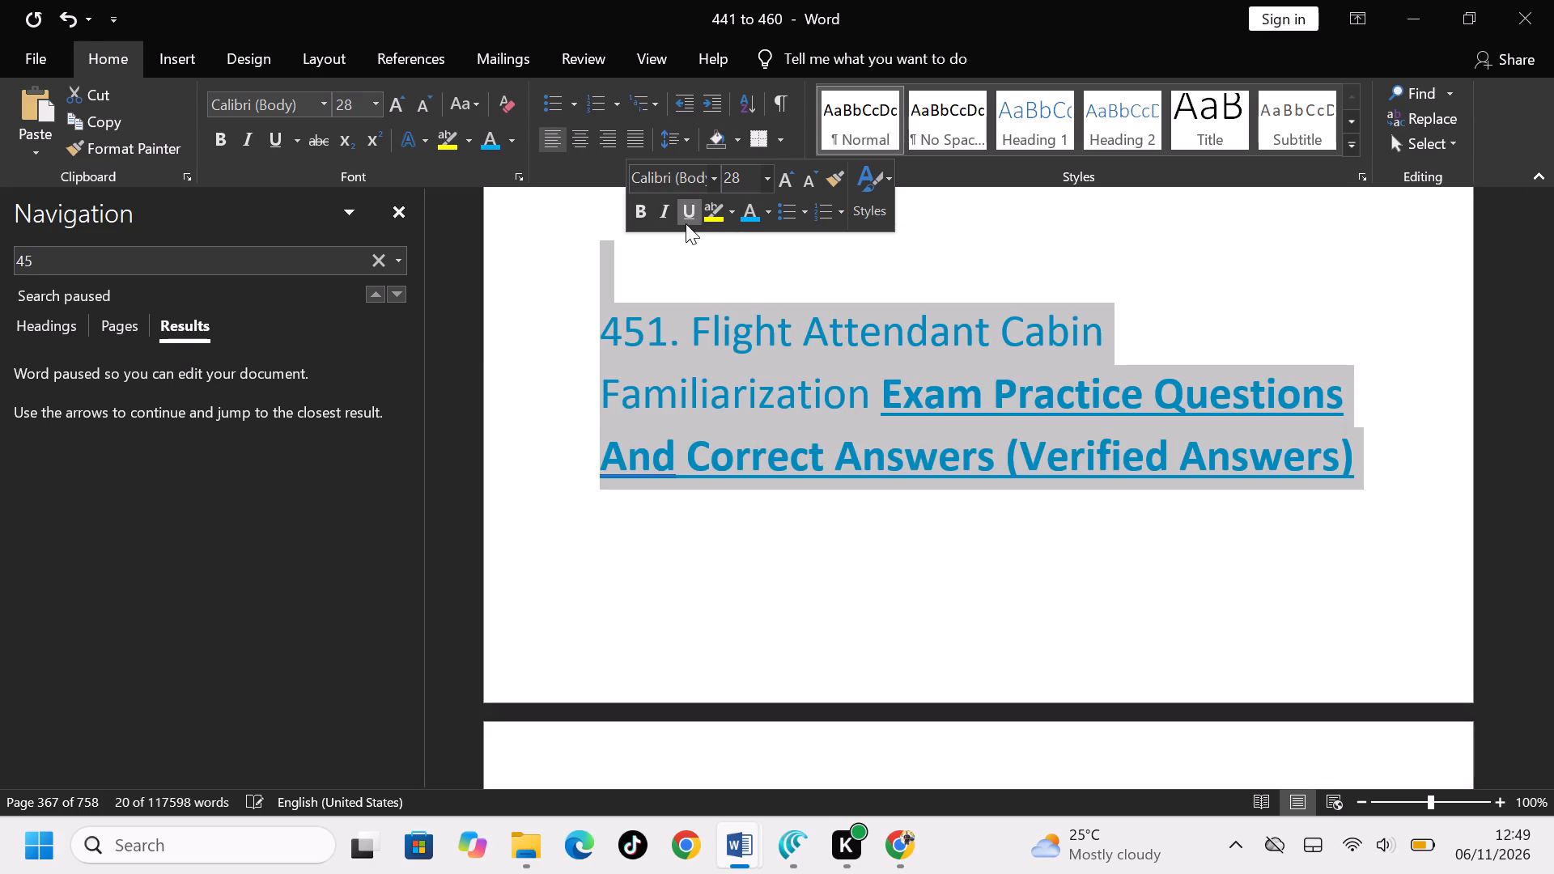
click(632, 209)
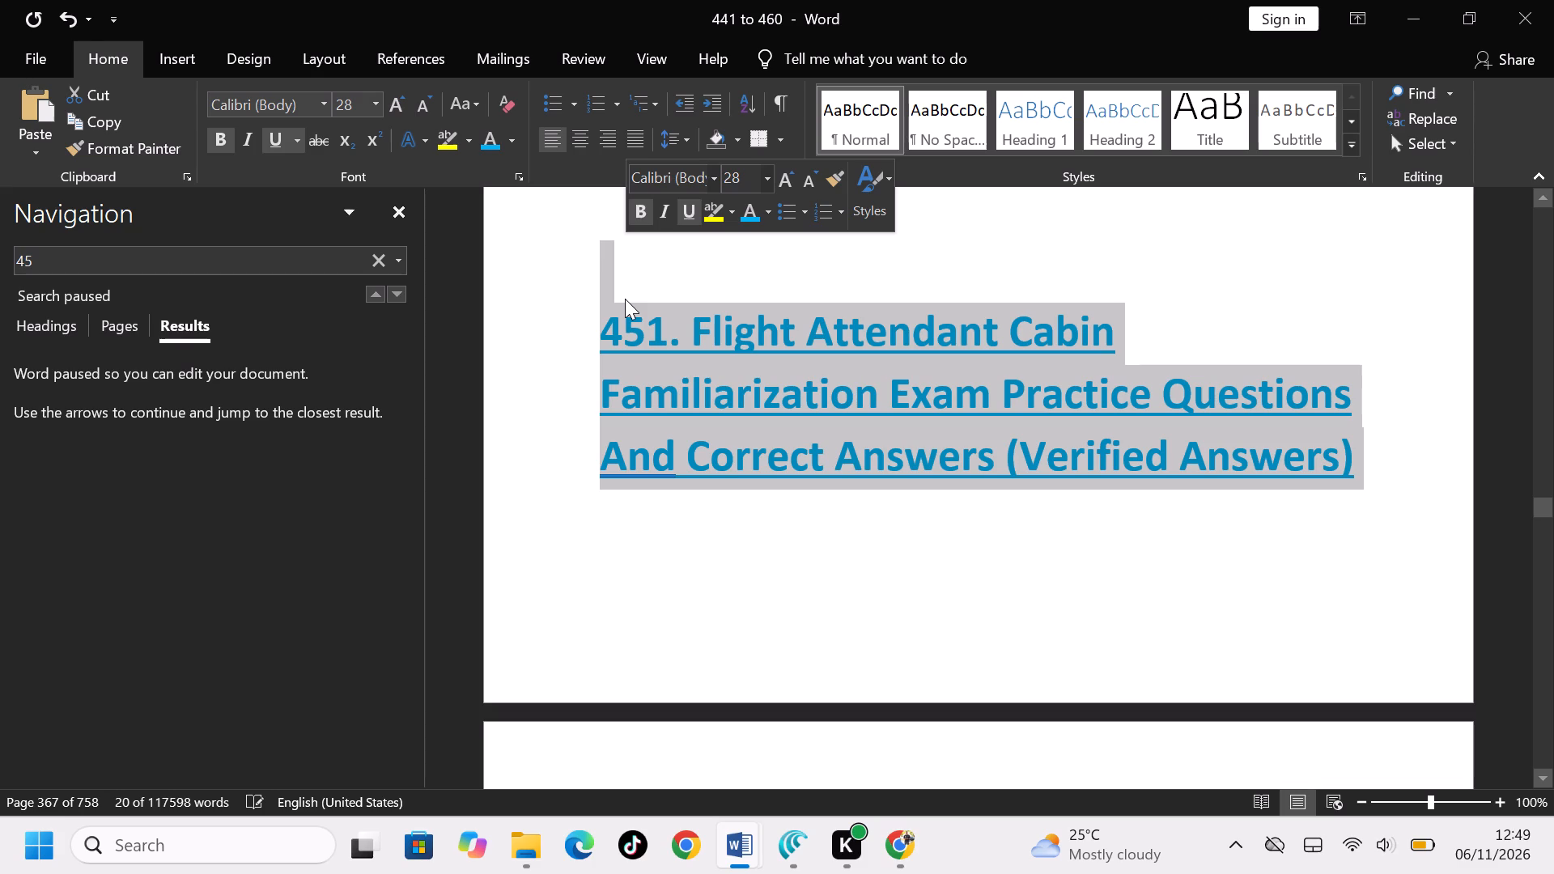
Add the copied exam text after "Assessment" in the 452 Flight Attendant Preflight Inspection title.
click(395, 292)
click(395, 292)
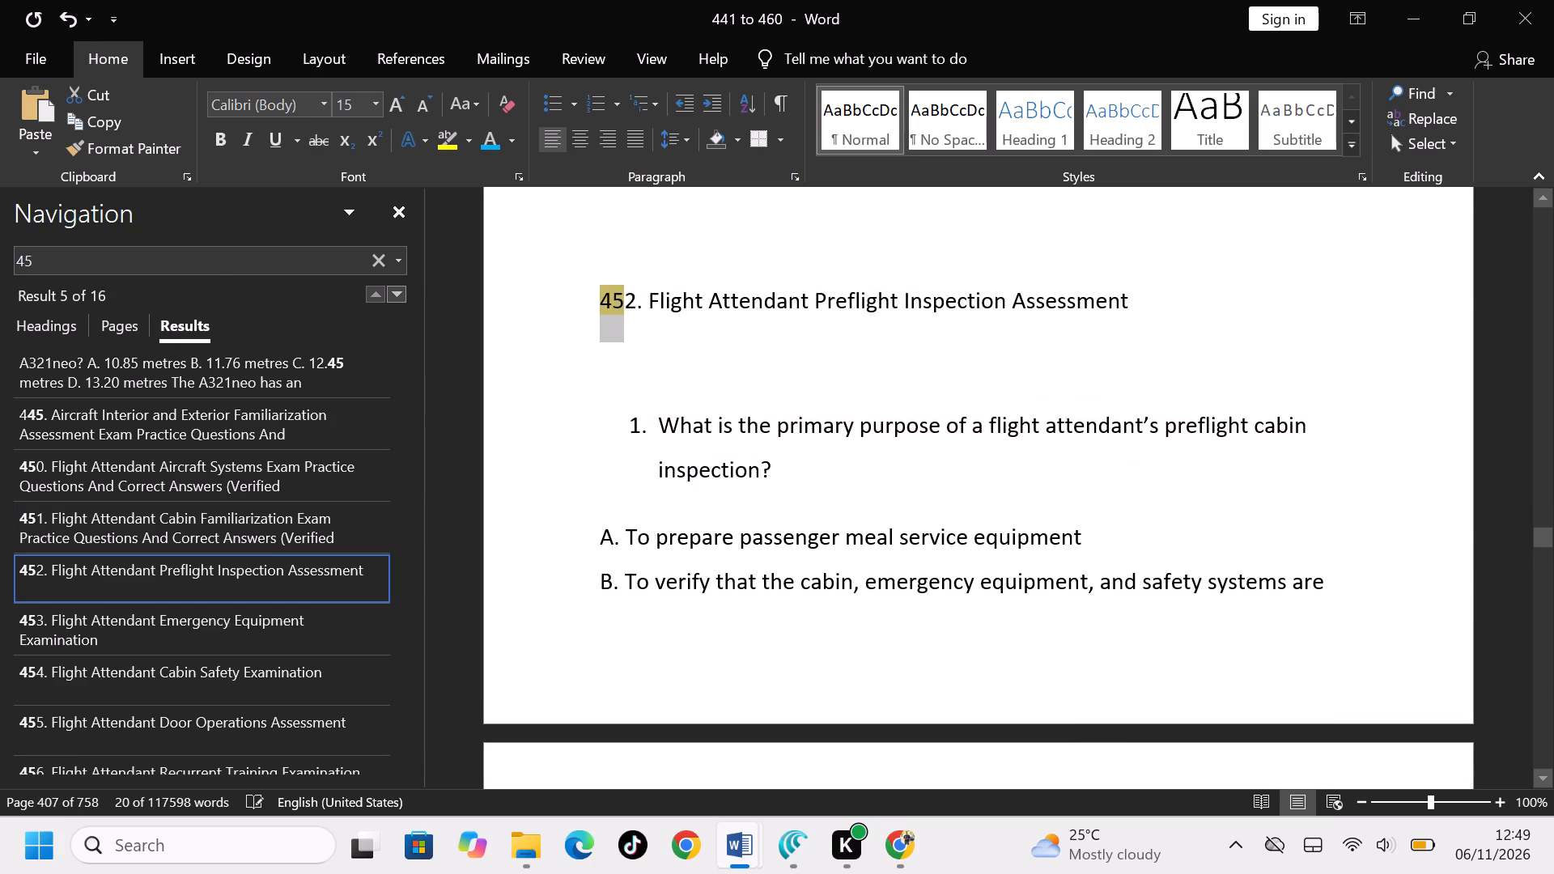
click(1063, 310)
click(1157, 303)
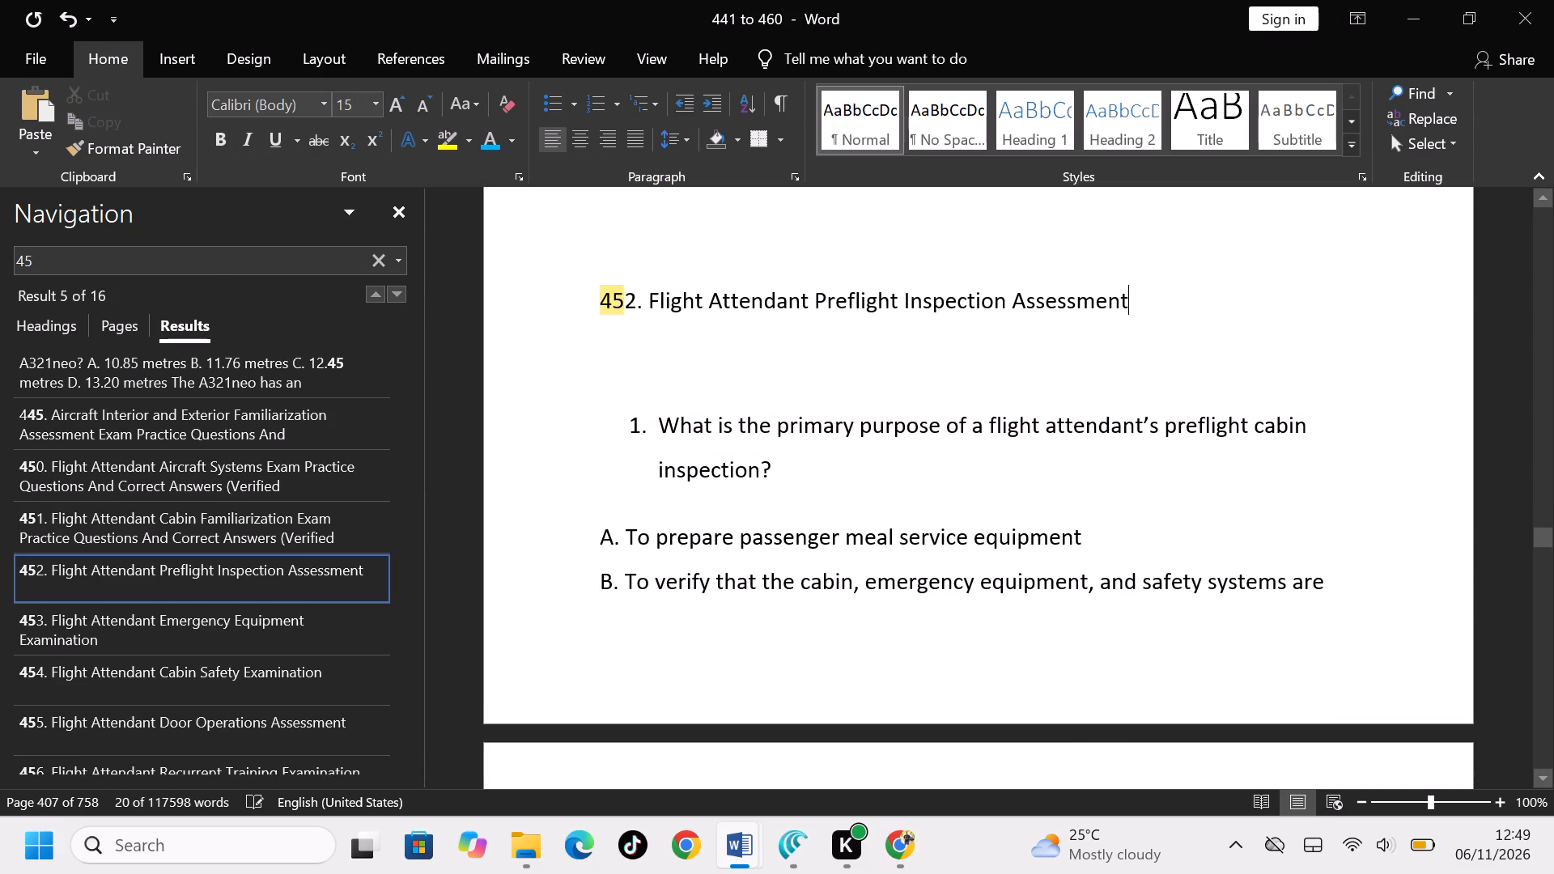
key(ctrl+v)
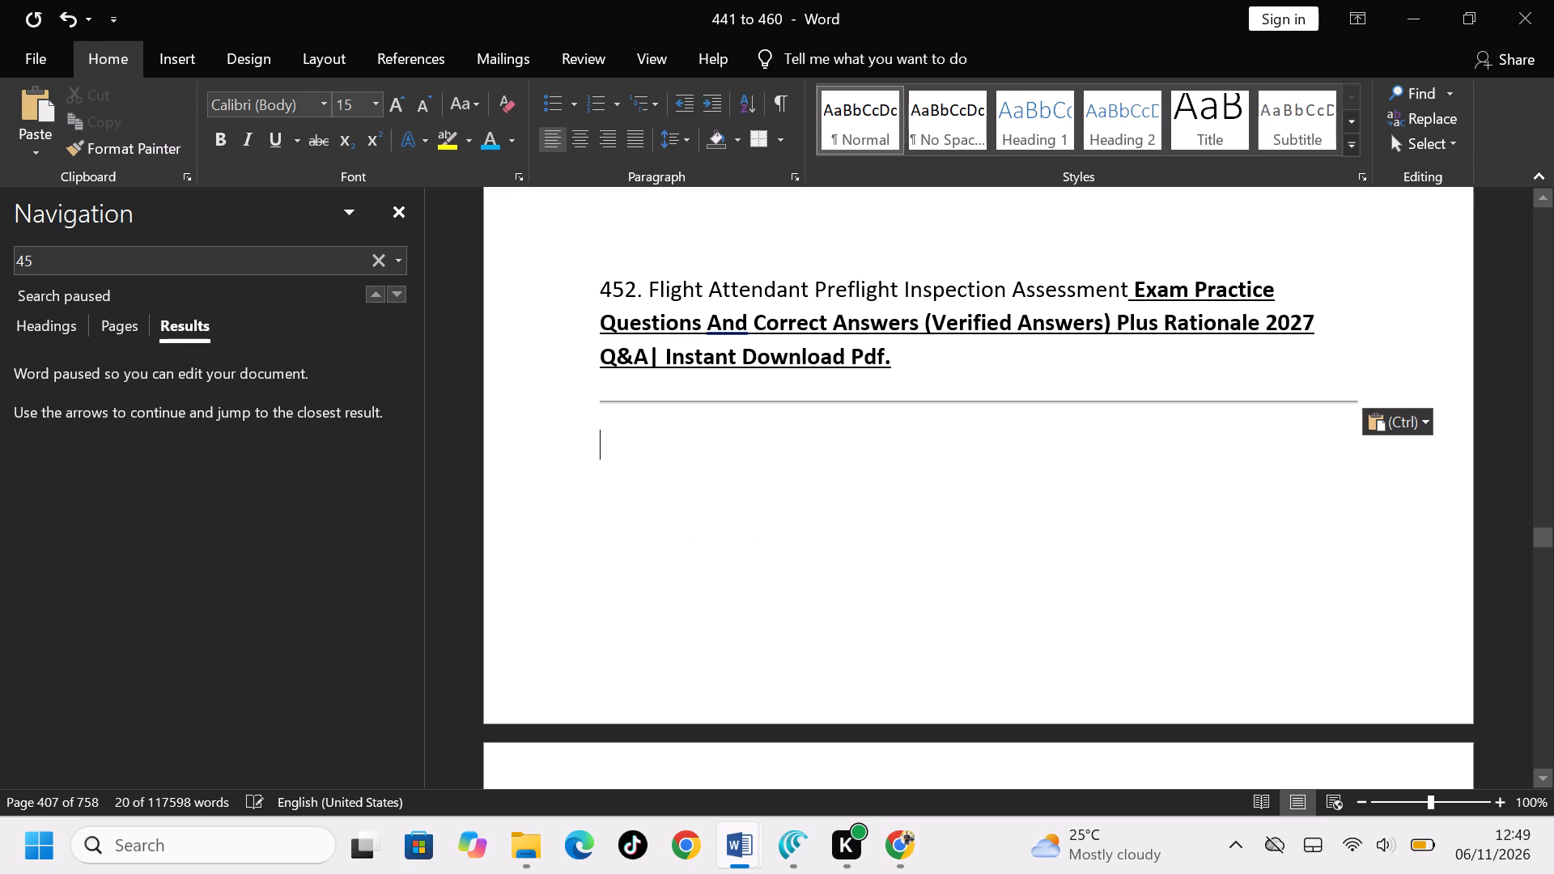
Format the whole 452 Flight Attendant Preflight Inspection Assessment title as light blue, 28 pt, underlined and bold.
click(896, 363)
drag(896, 363, 762, 306)
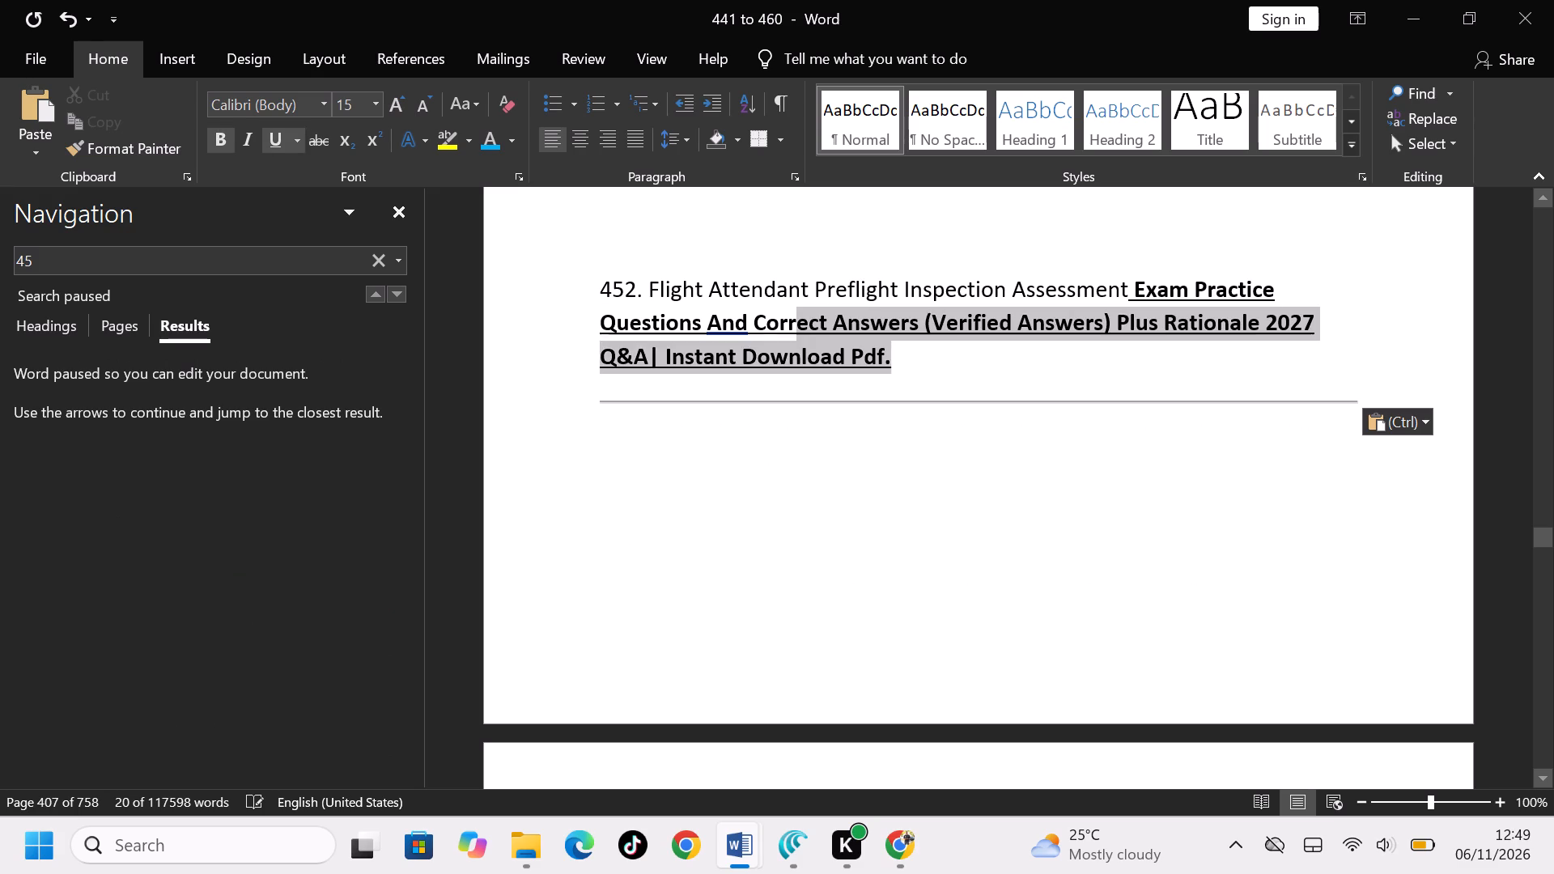
drag(762, 306, 585, 296)
scroll(741, 303, left, 1)
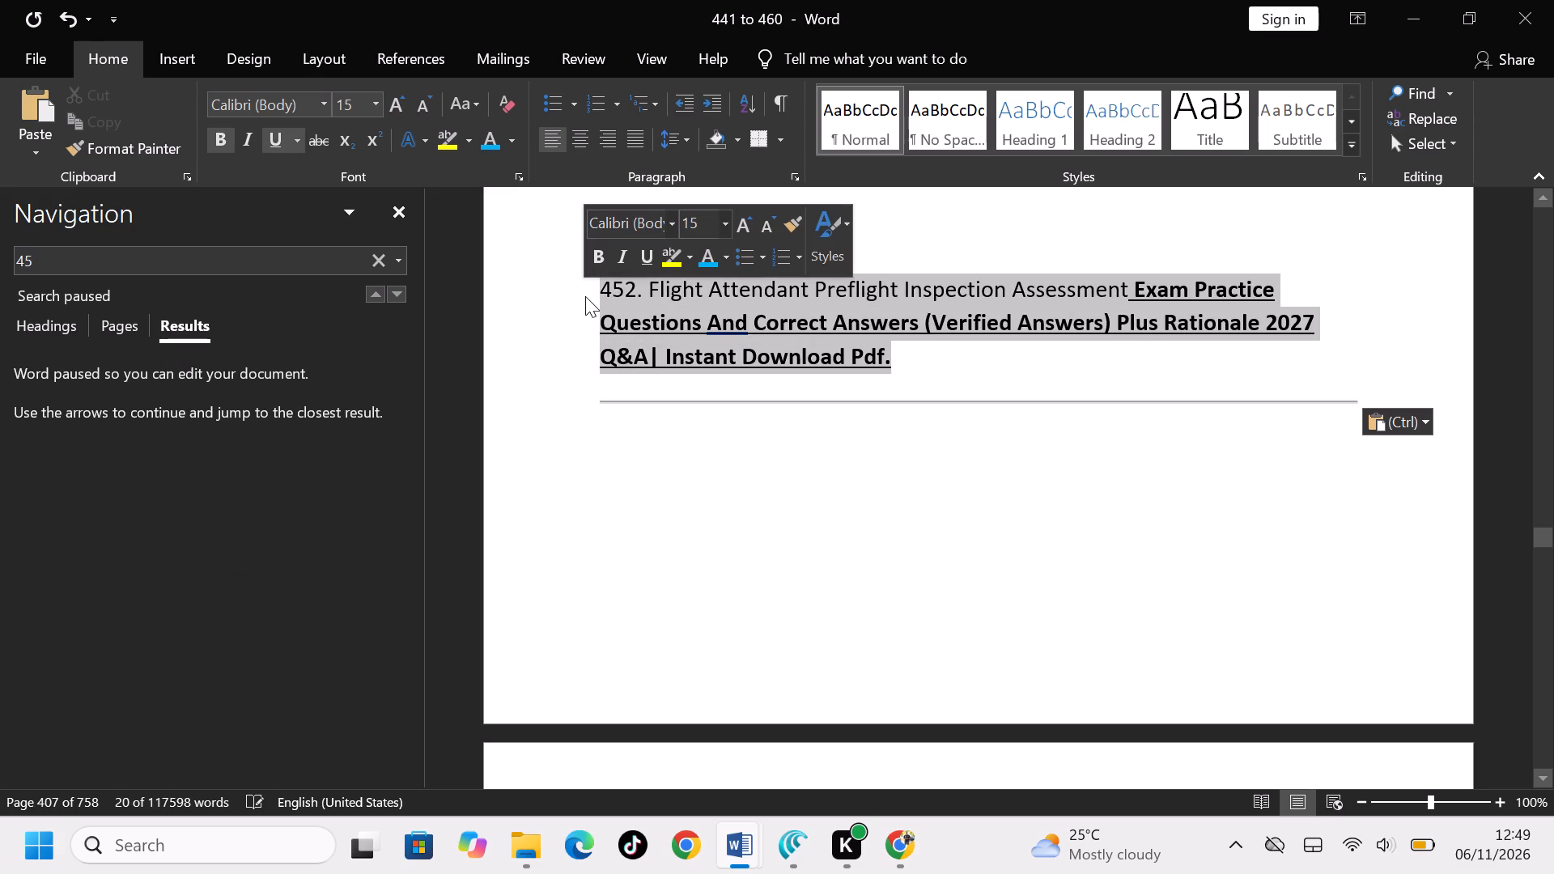
click(703, 261)
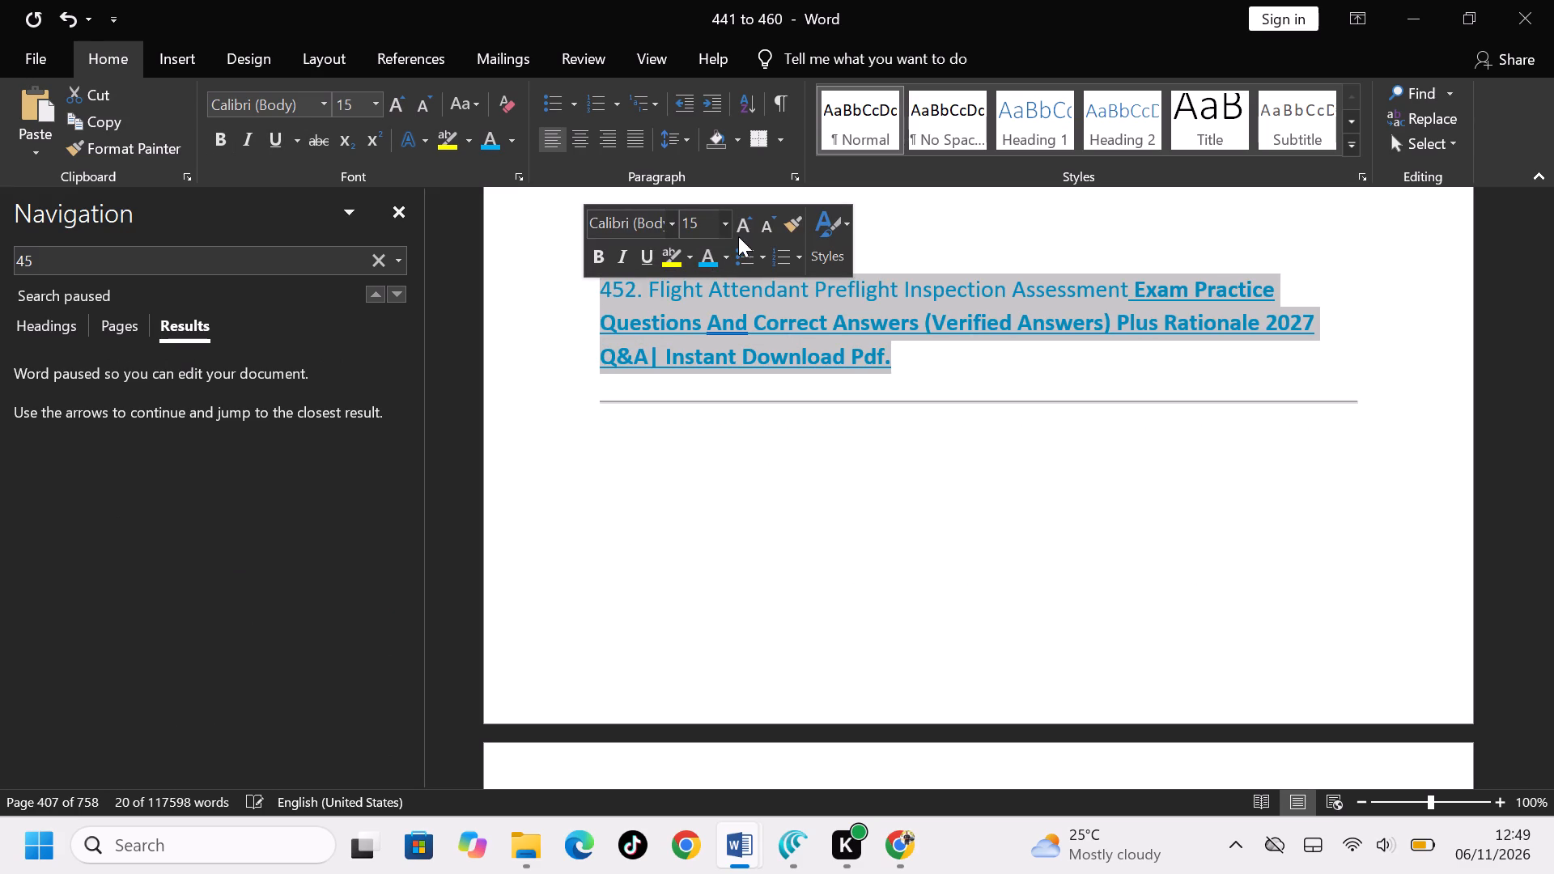
triple_click(745, 231)
triple_click(745, 231)
click(745, 231)
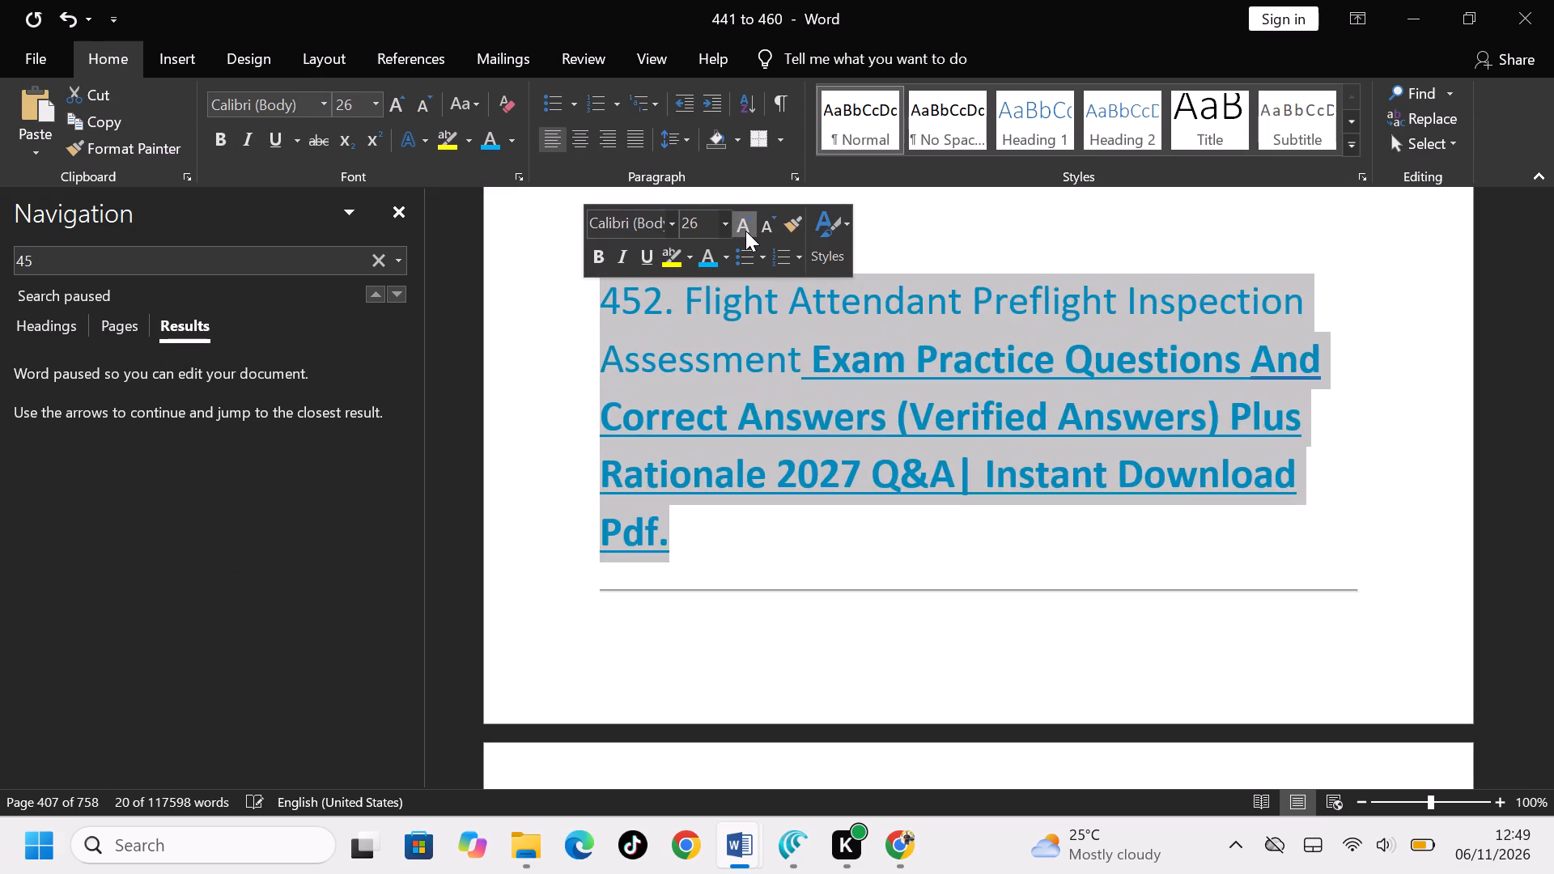
click(639, 254)
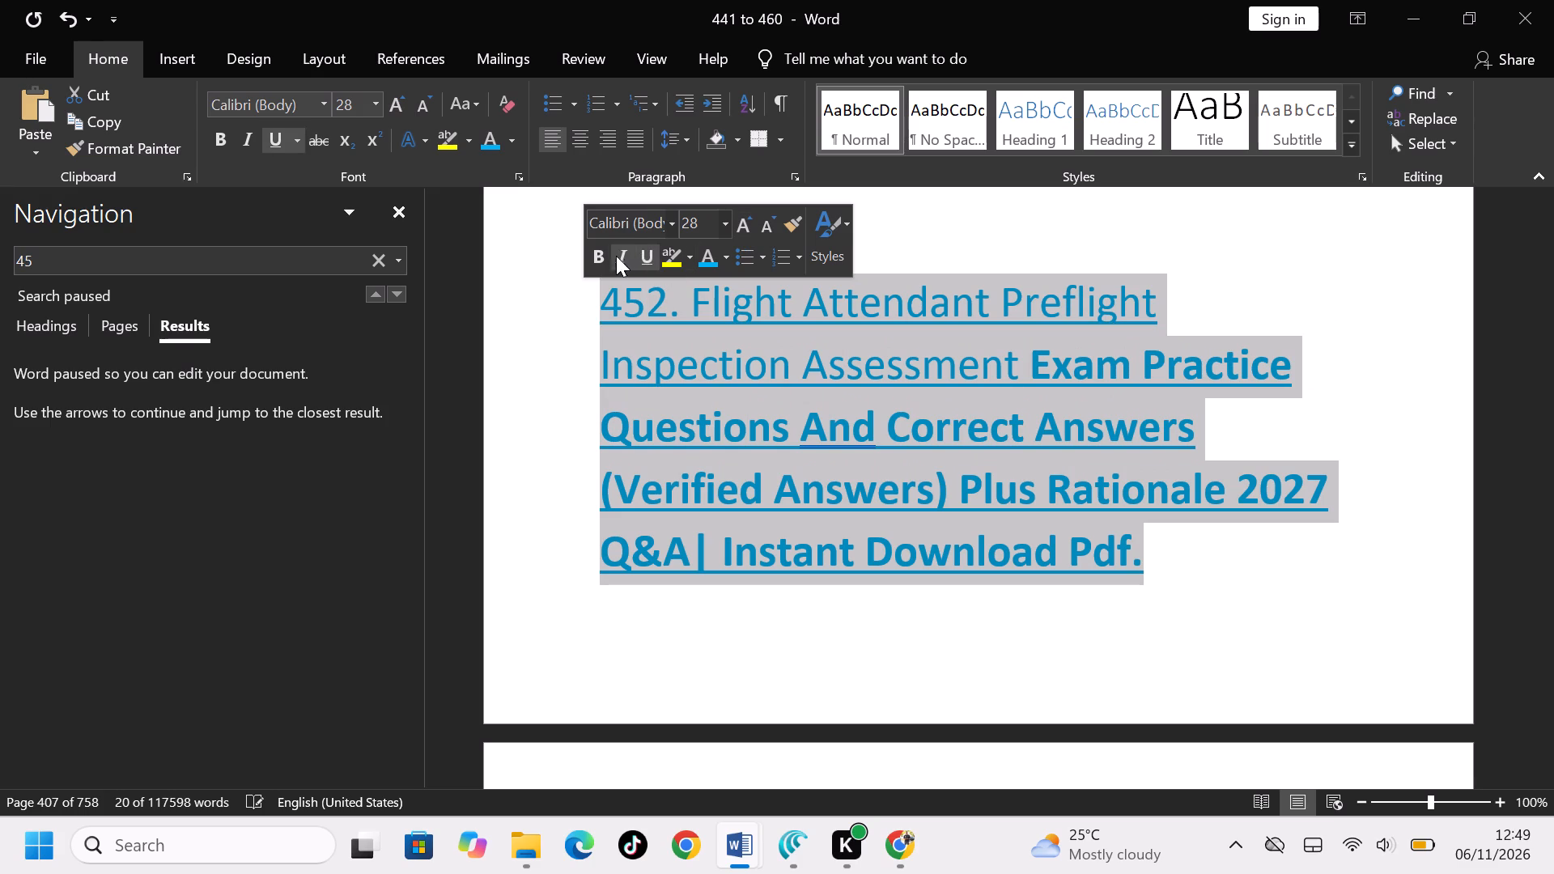
click(597, 256)
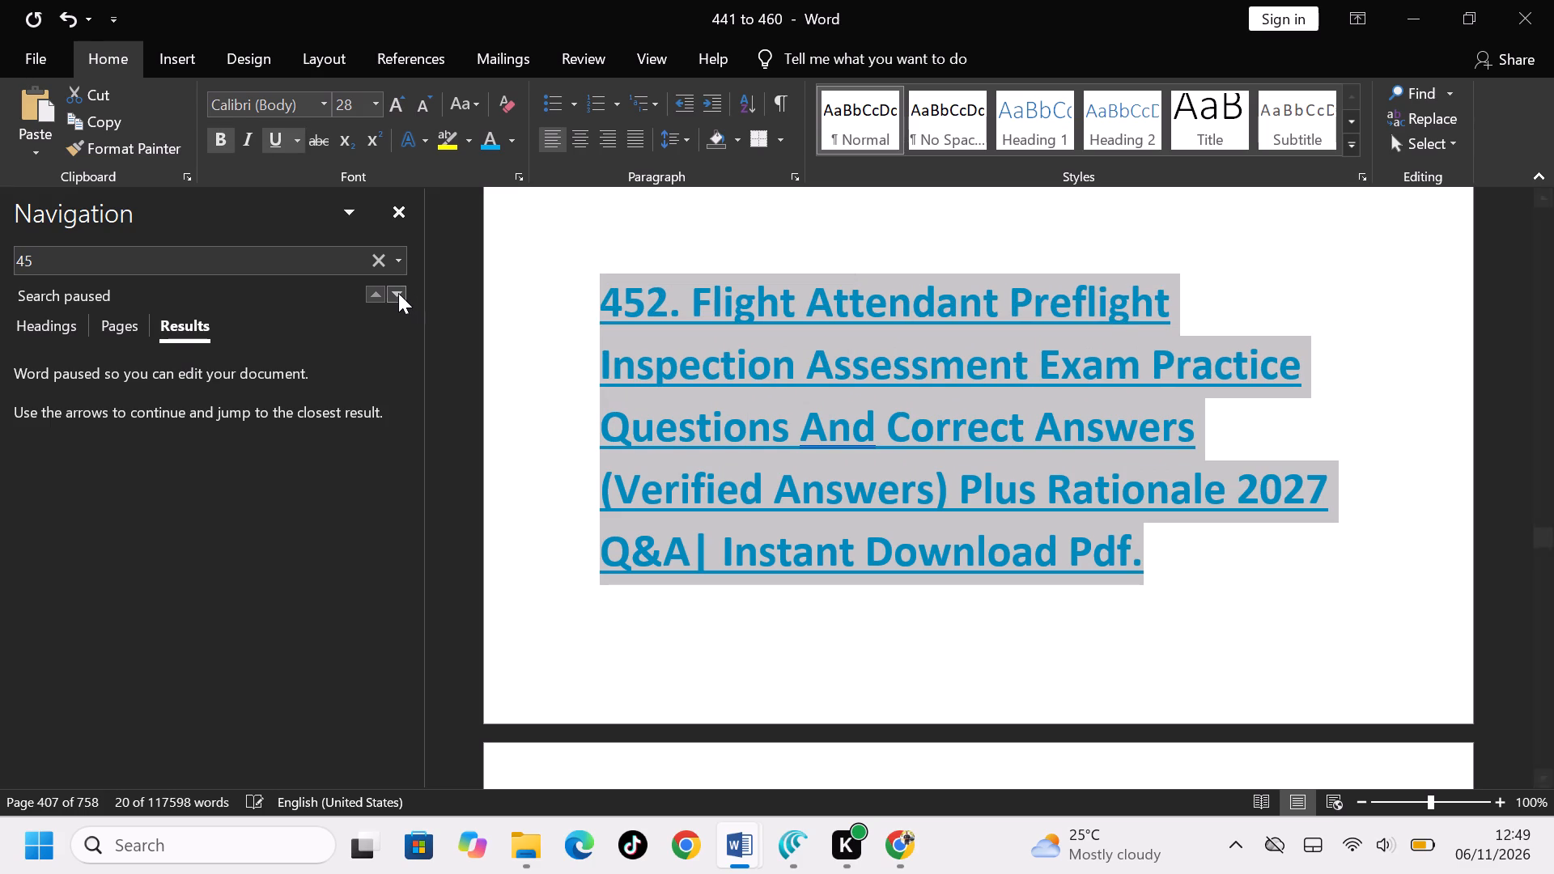
Replace "Examination" in the 453 Flight Attendant Emergency Equipment title with the copied exam text.
click(398, 293)
click(398, 293)
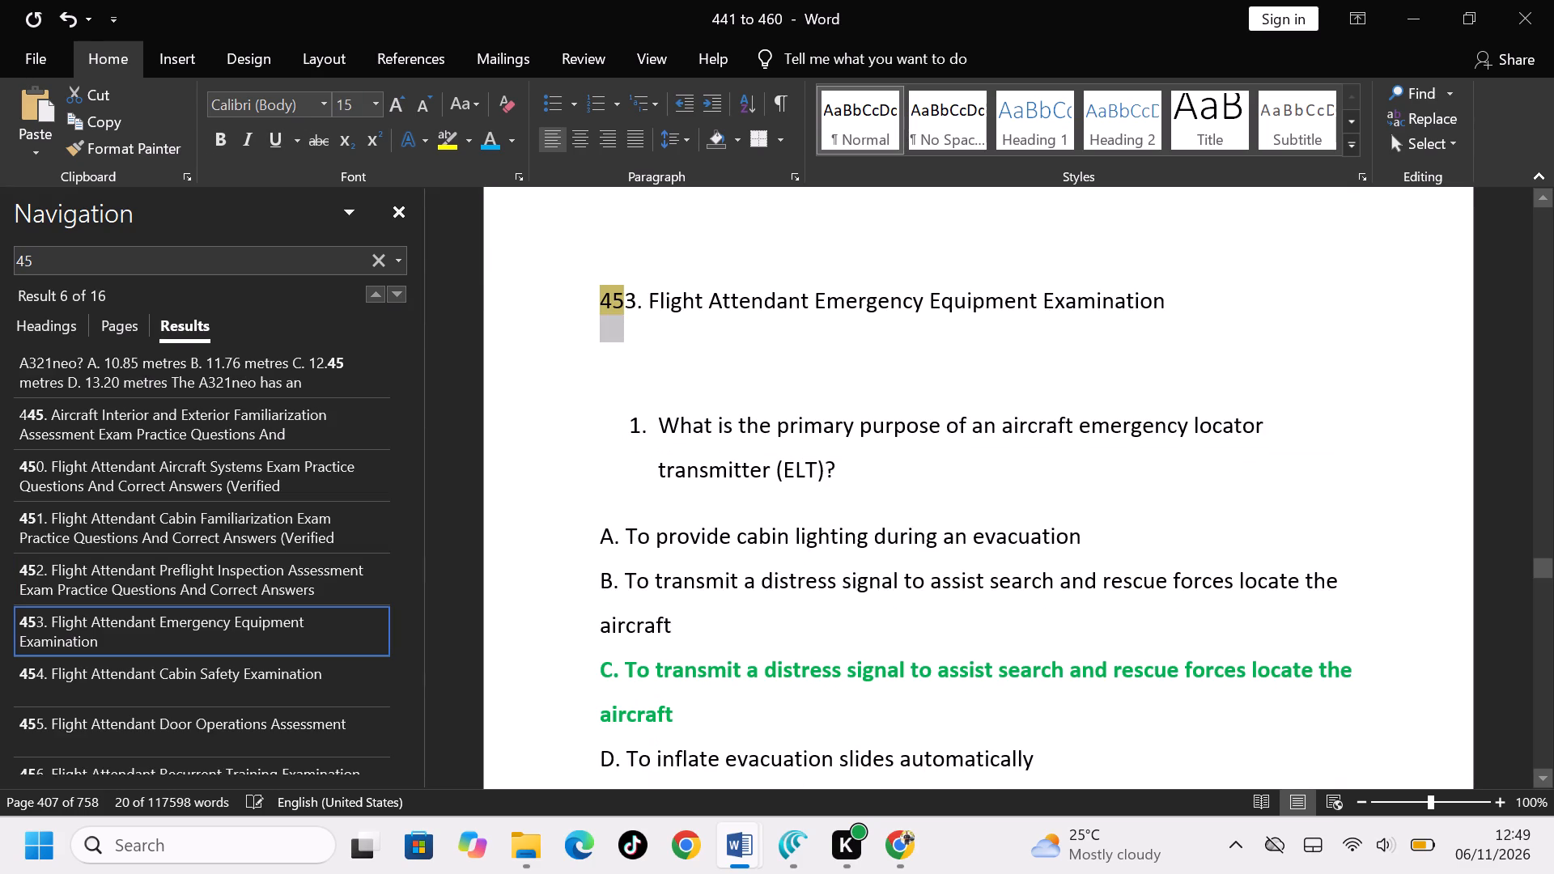
double_click(1109, 312)
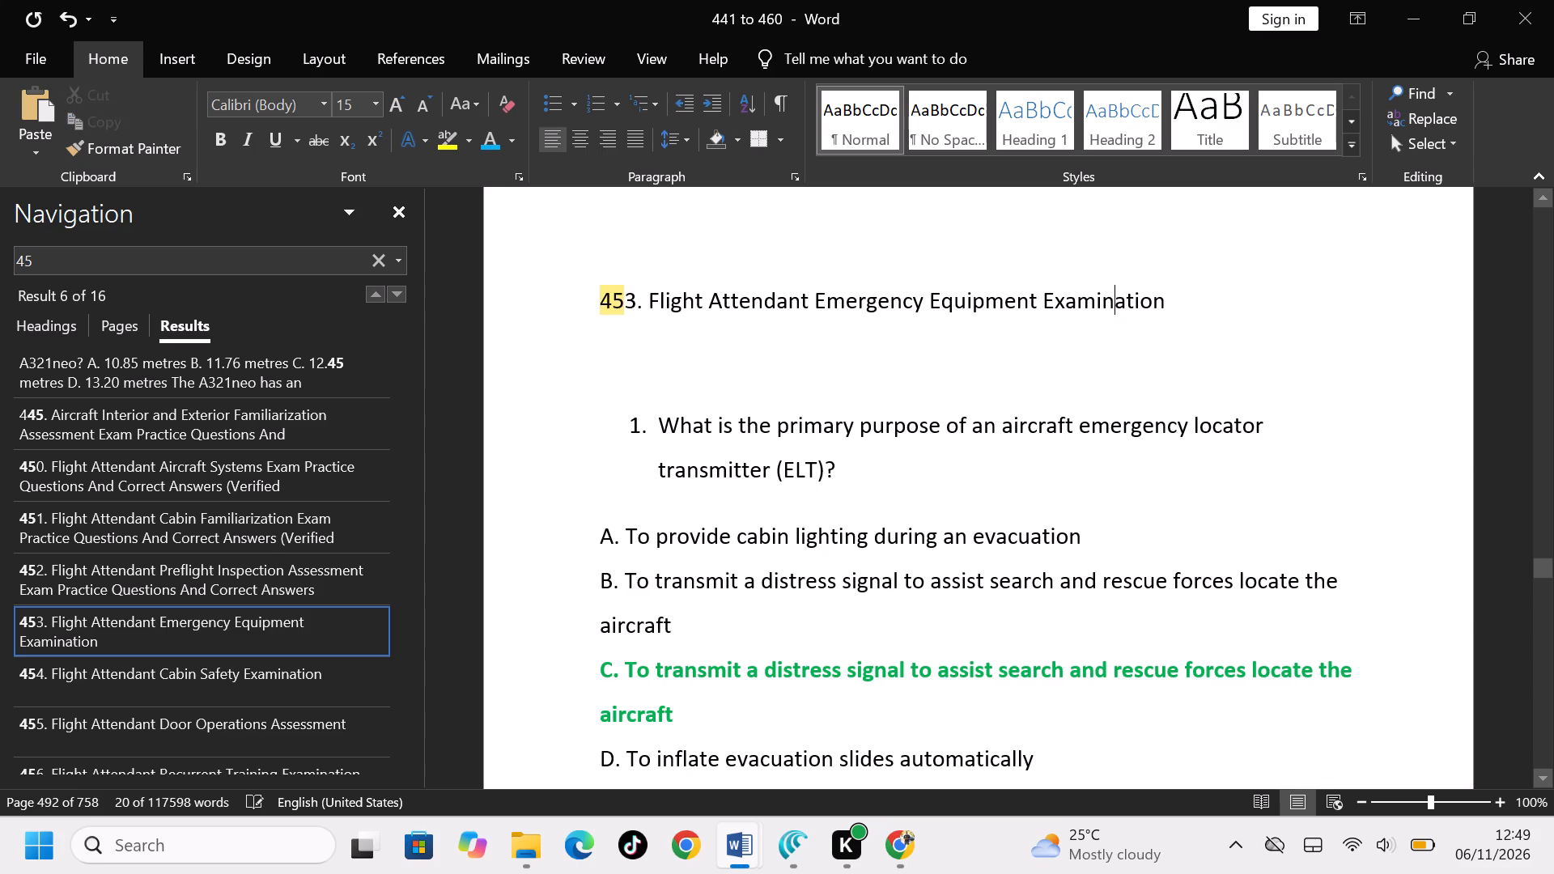
key(ctrl+v)
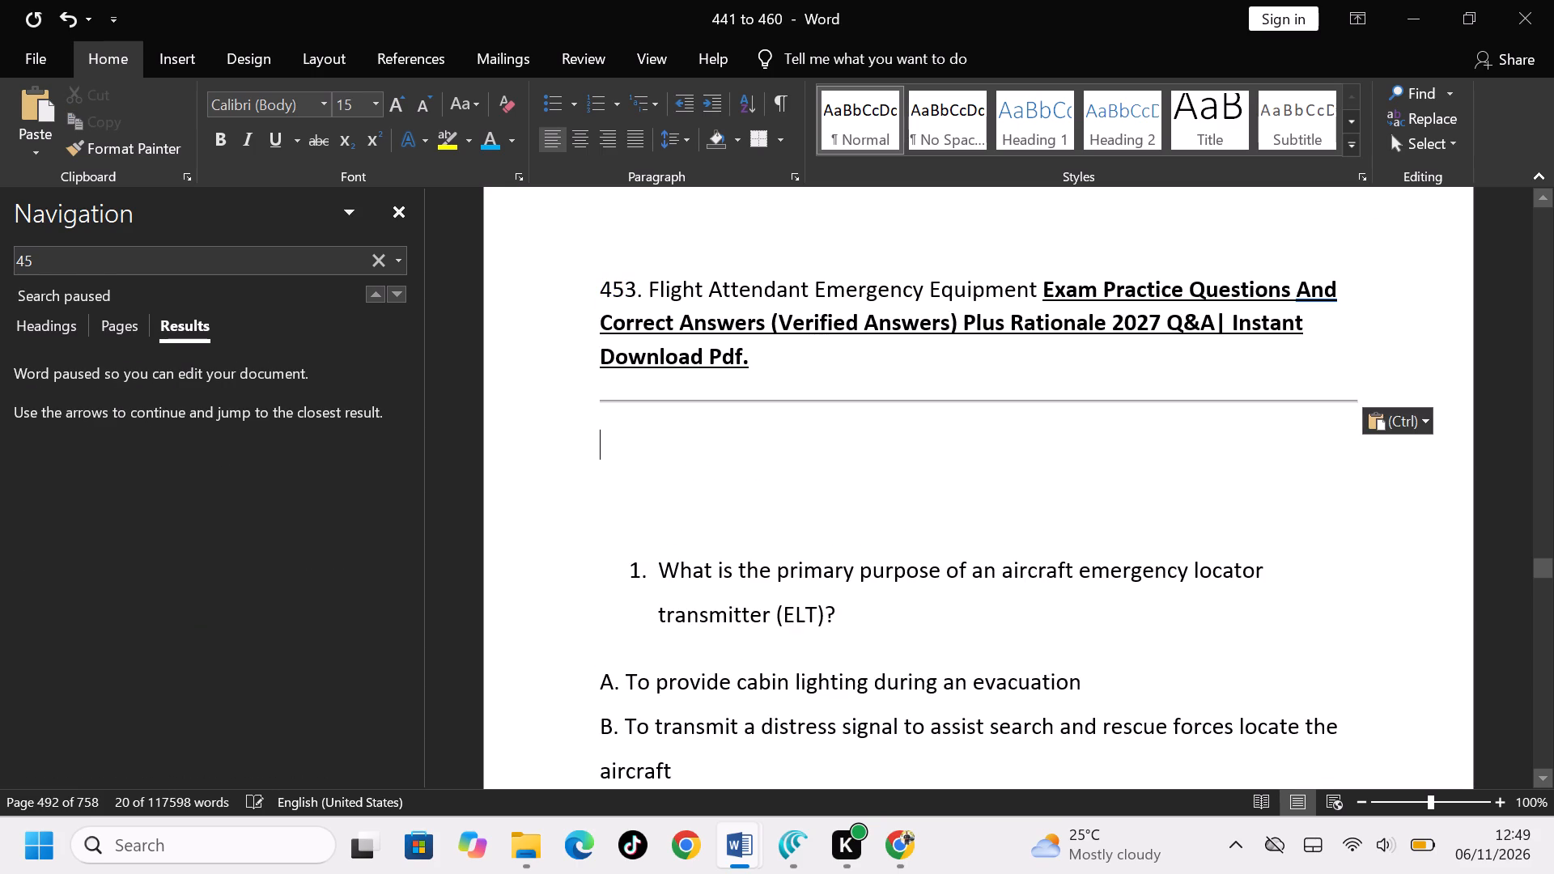
Format the whole 453 Flight Attendant Emergency Equipment title as 28 pt, light blue, underlined and bold.
click(800, 363)
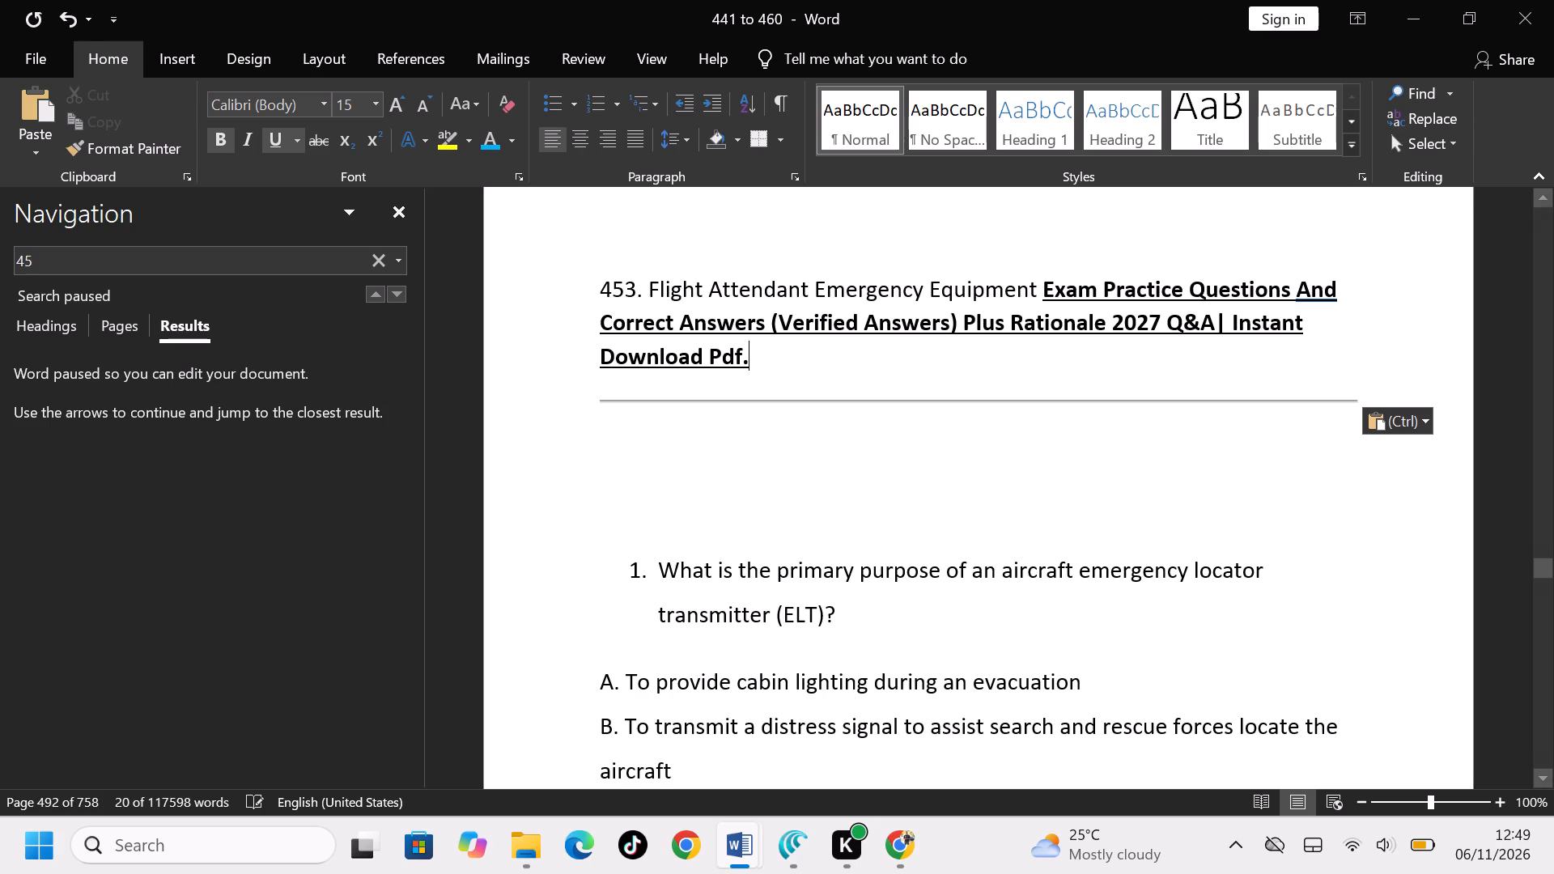
drag(800, 363, 561, 297)
scroll(789, 359, left, 1)
scroll(561, 297, left, 1)
triple_click(720, 234)
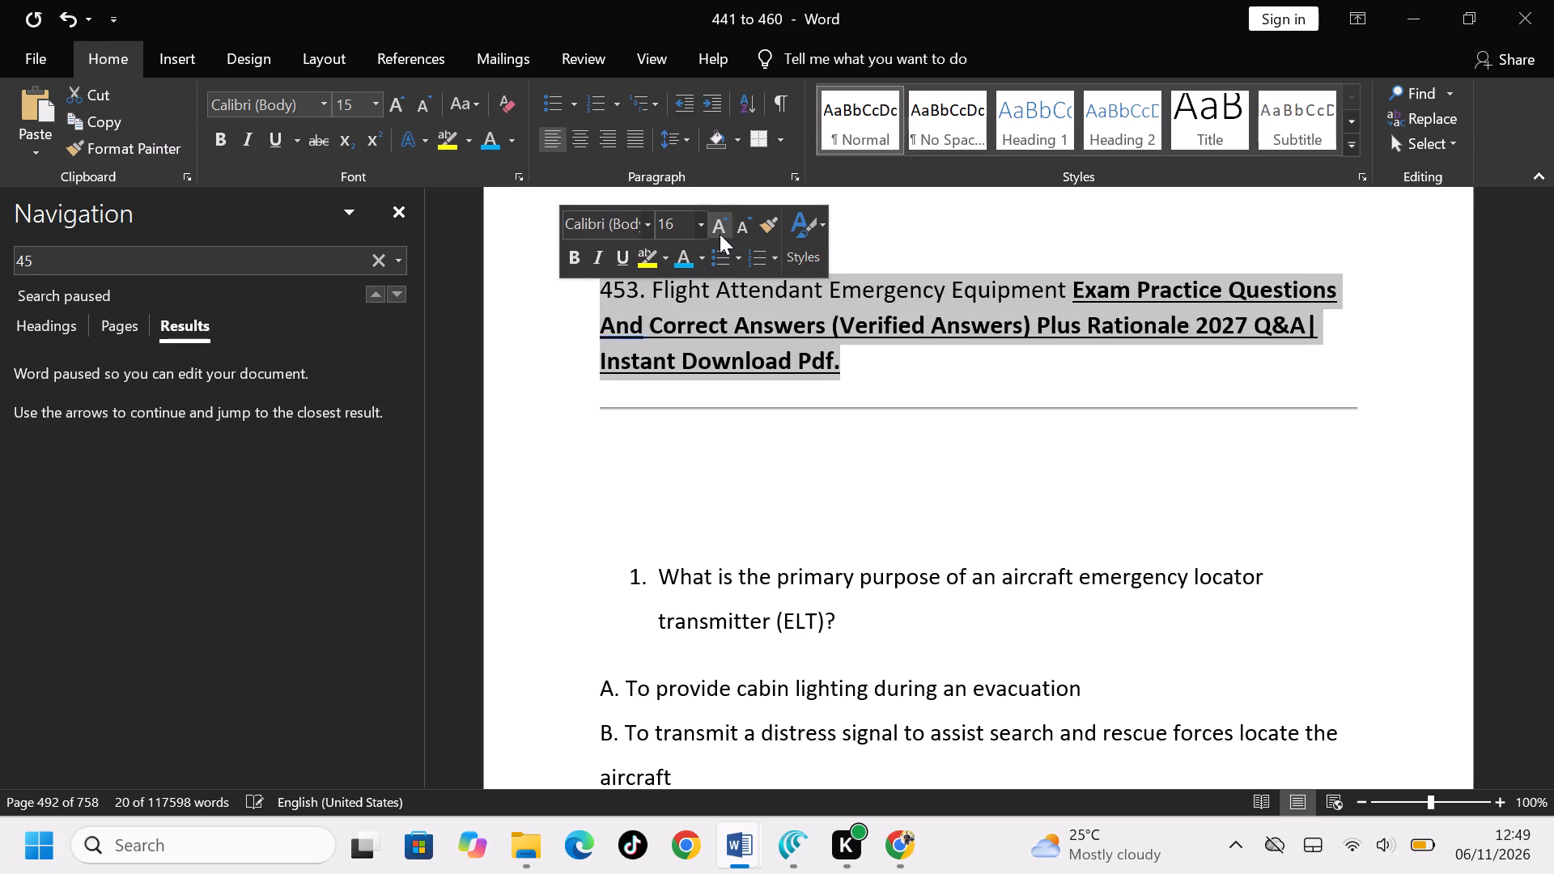
triple_click(720, 234)
click(720, 234)
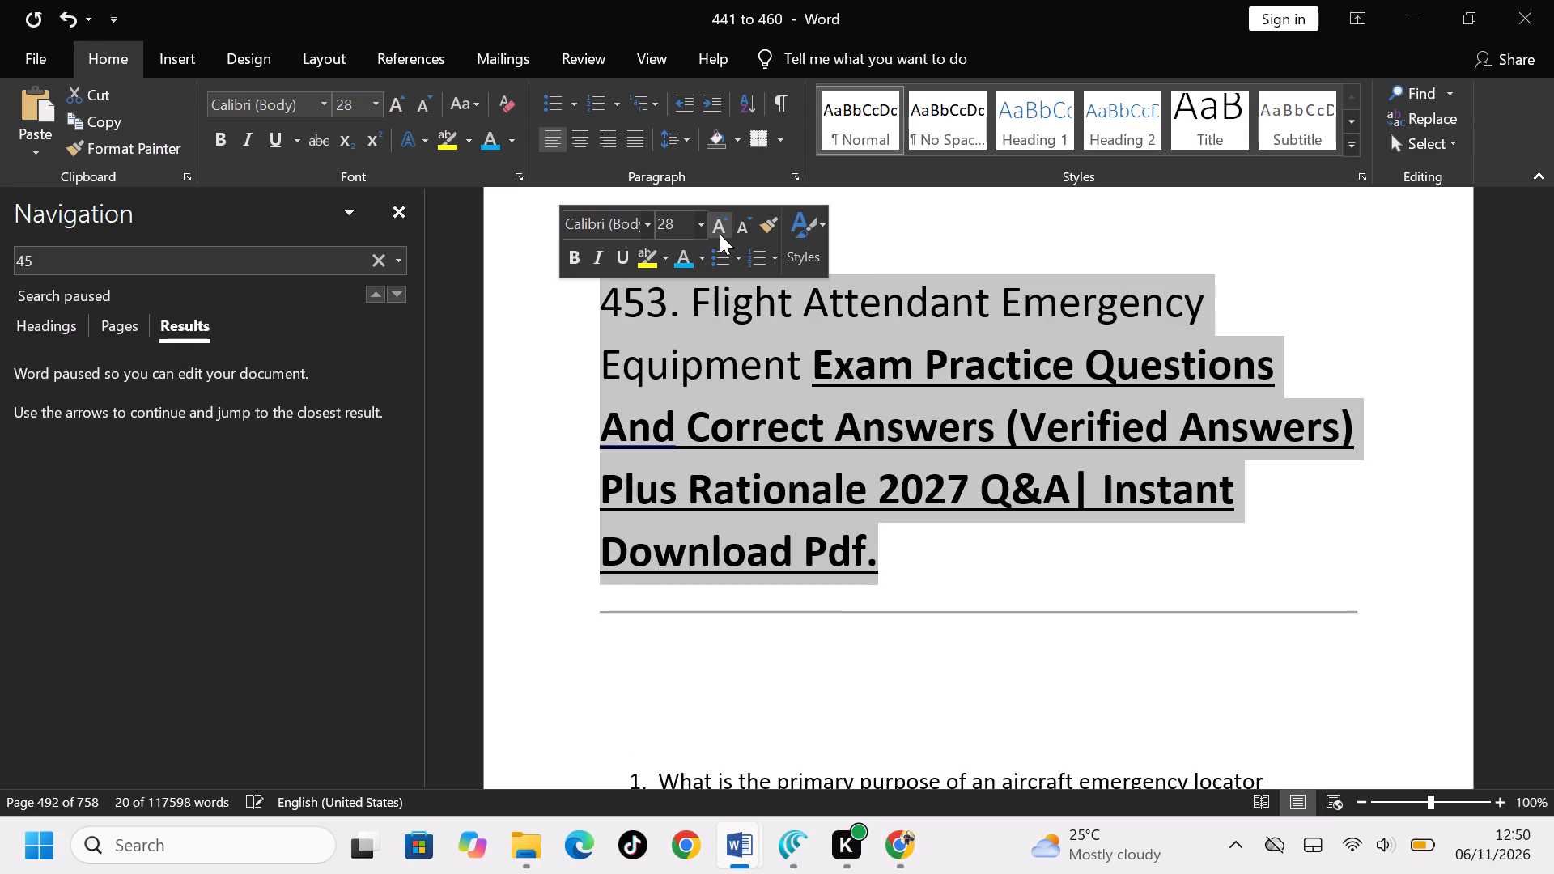
click(683, 261)
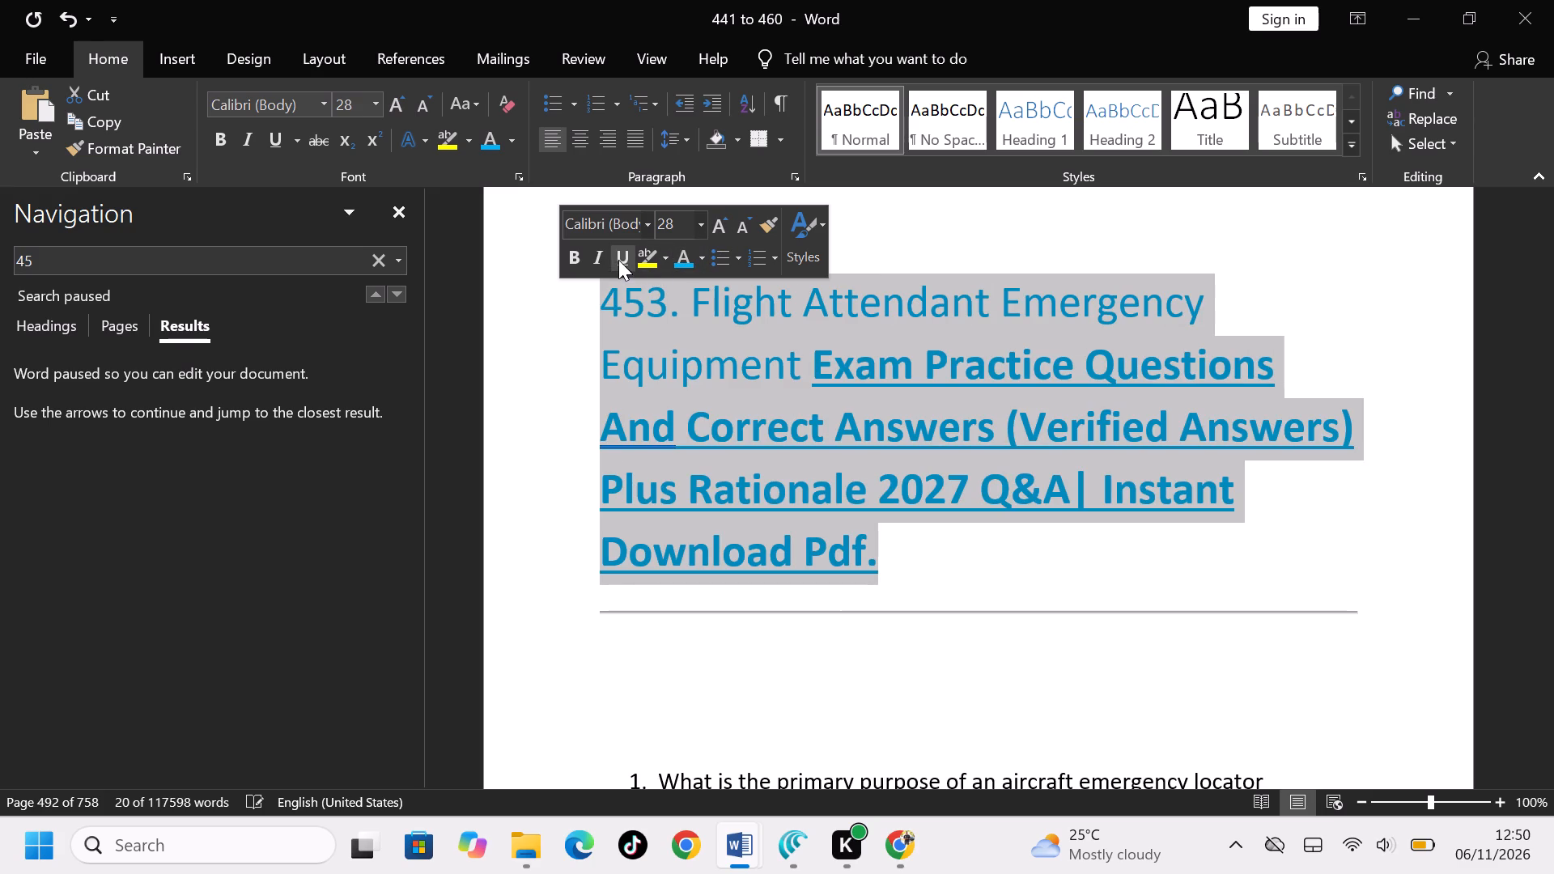
click(618, 260)
click(559, 257)
click(565, 258)
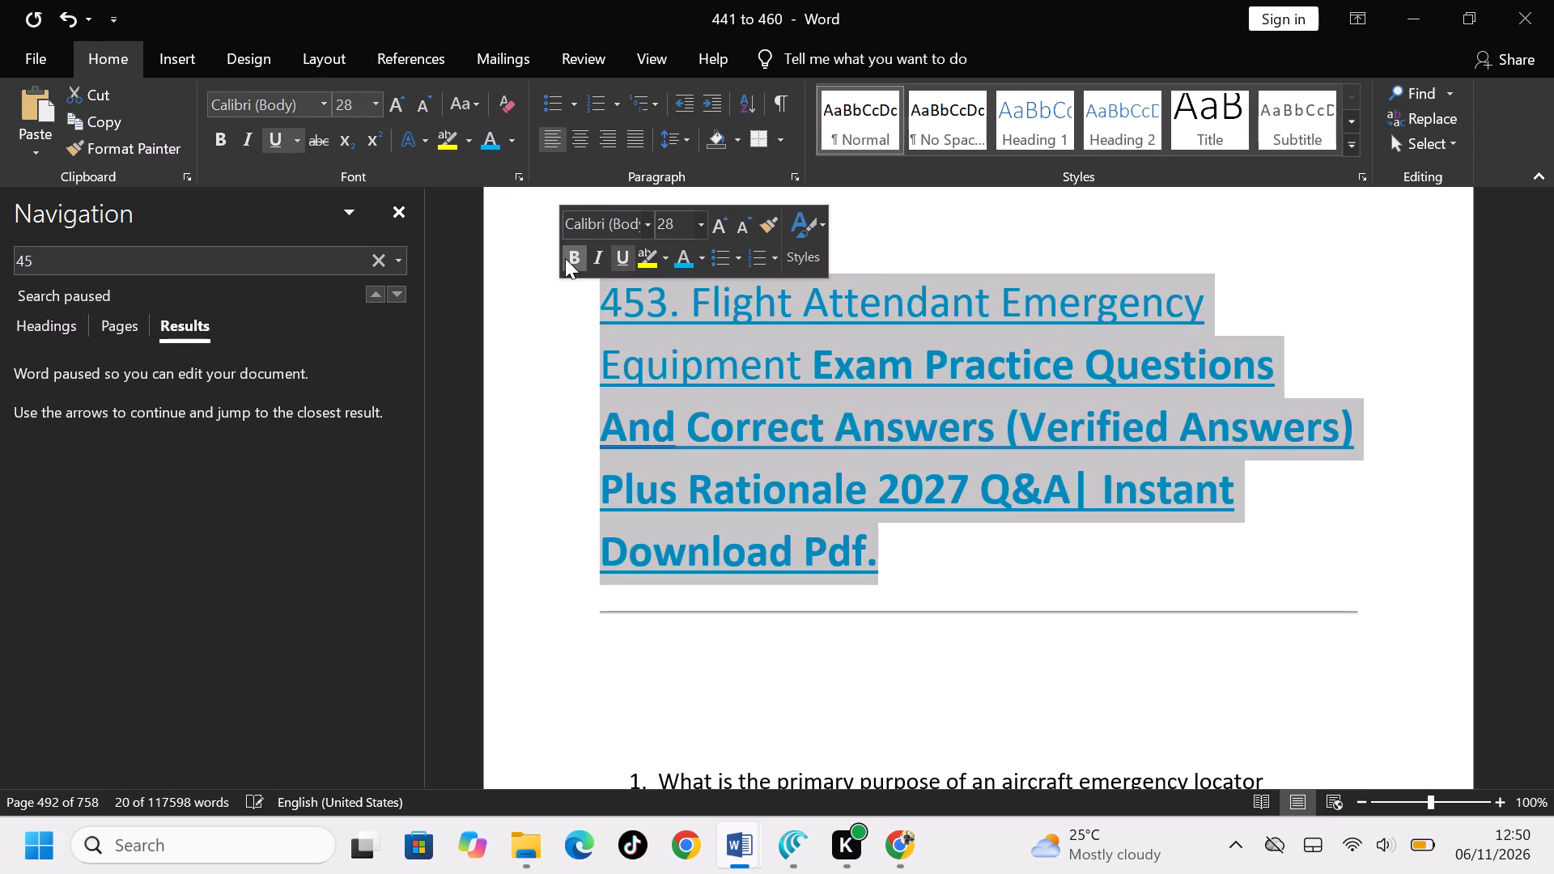
Replace "Examination" in the 454 Flight Attendant Cabin Safety title with the copied exam text.
click(392, 288)
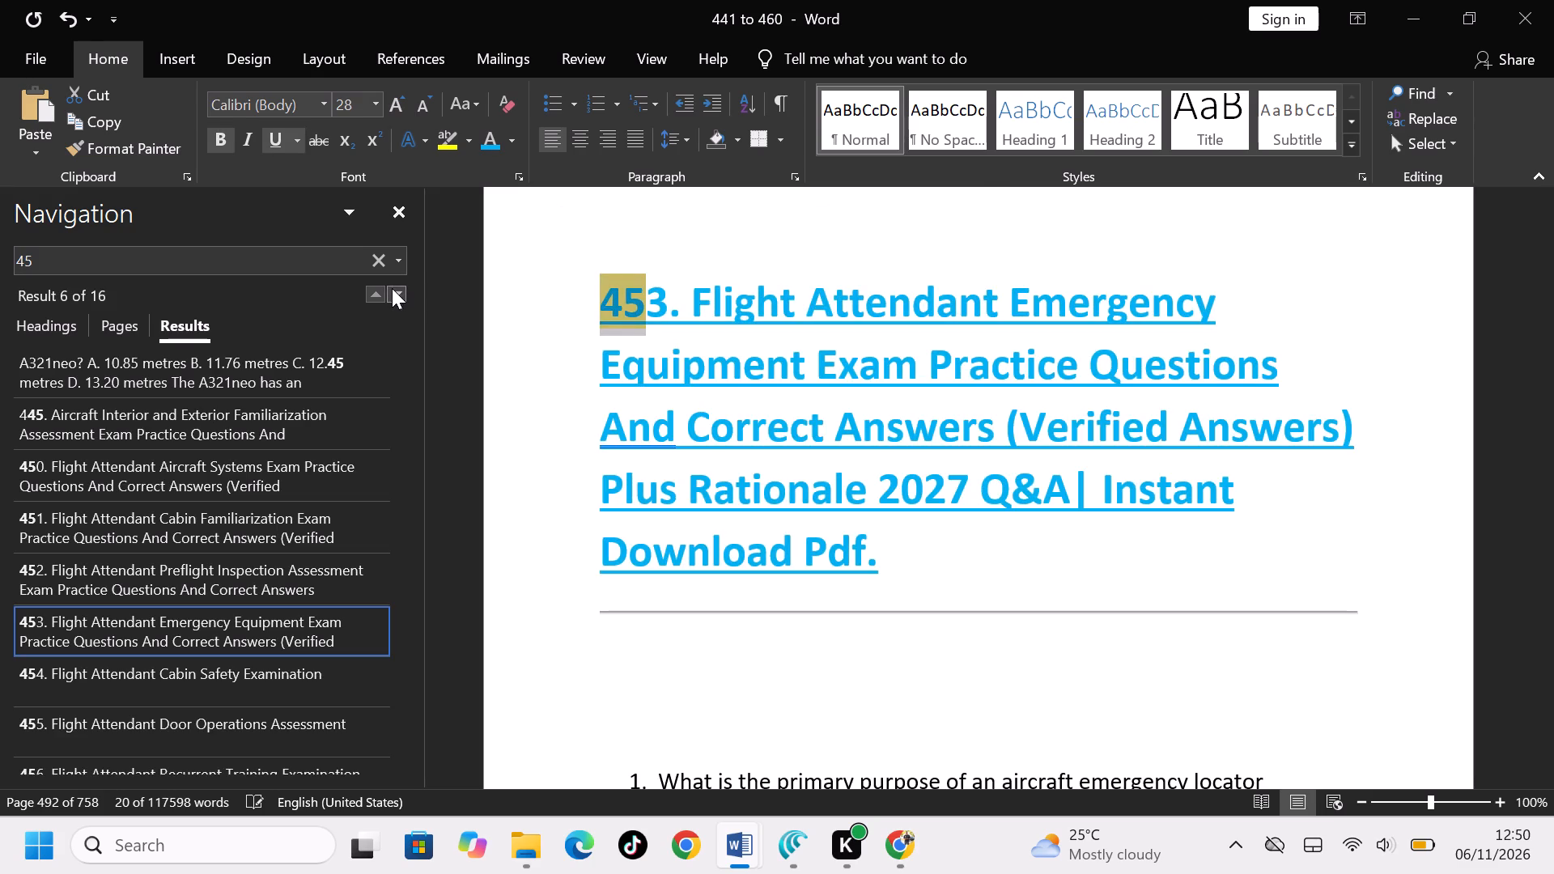
click(392, 288)
double_click(1018, 306)
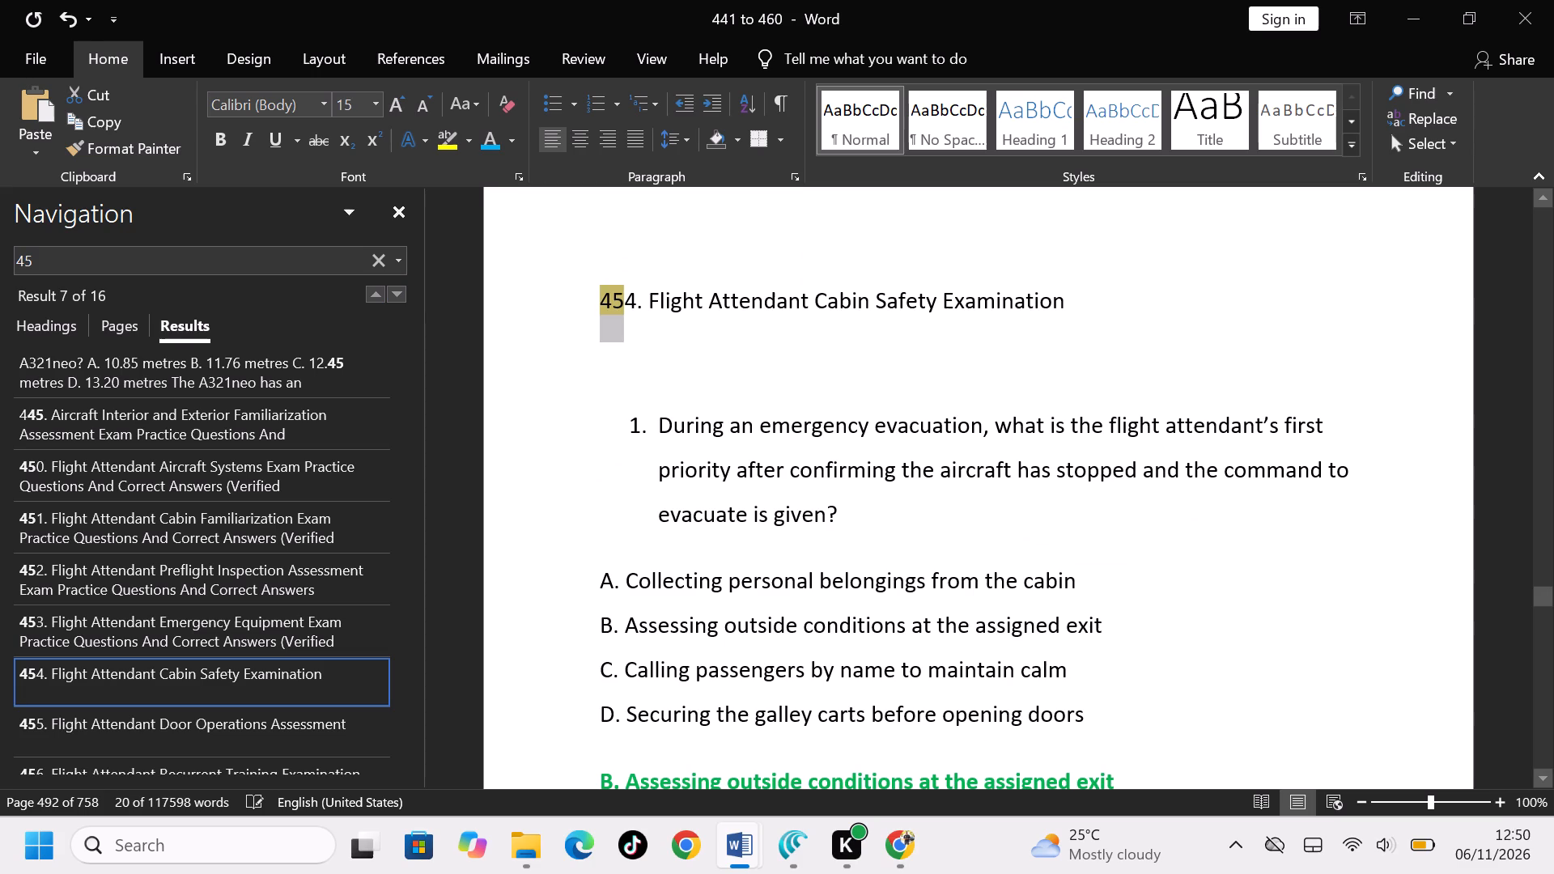
key(ctrl+v)
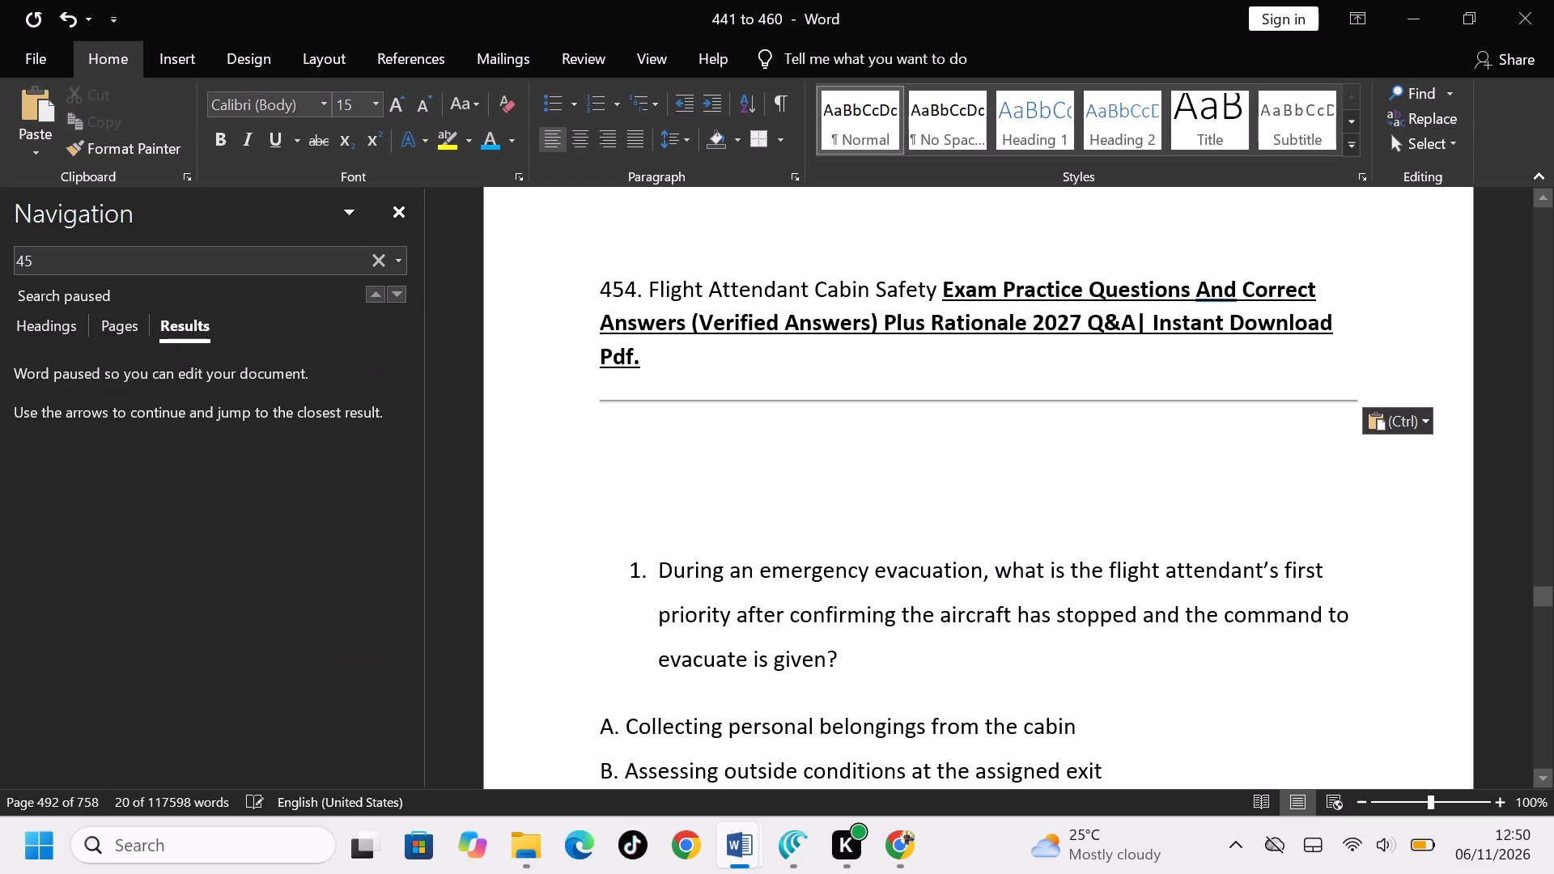
Format the whole 454 Flight Attendant Cabin Safety title as light blue, 28 pt, underlined and bold.
click(668, 359)
drag(668, 359, 523, 284)
scroll(660, 358, left, 1)
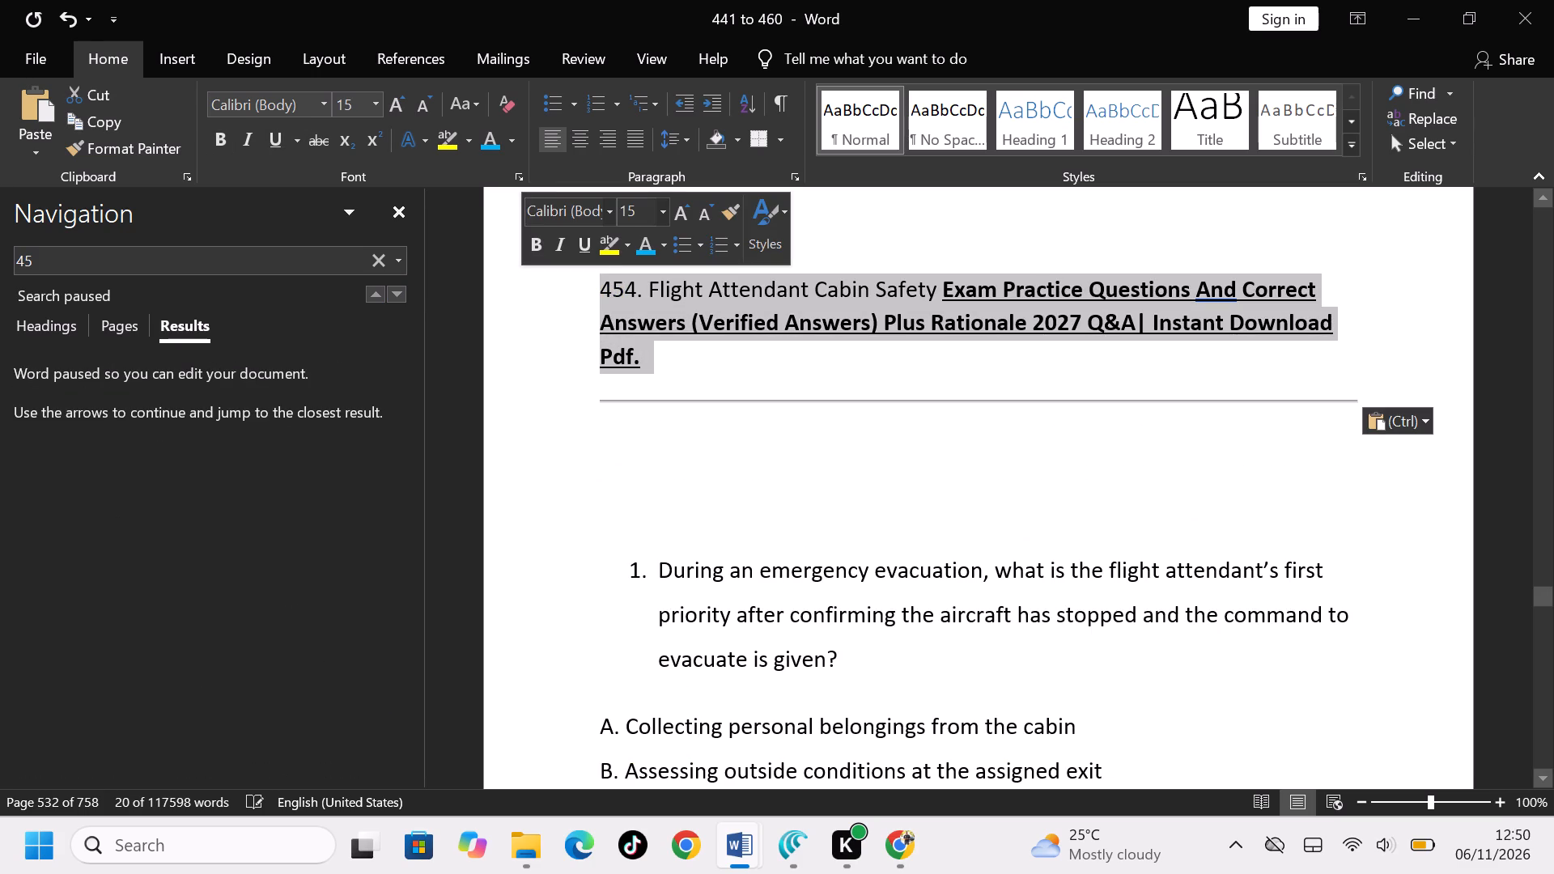
click(643, 244)
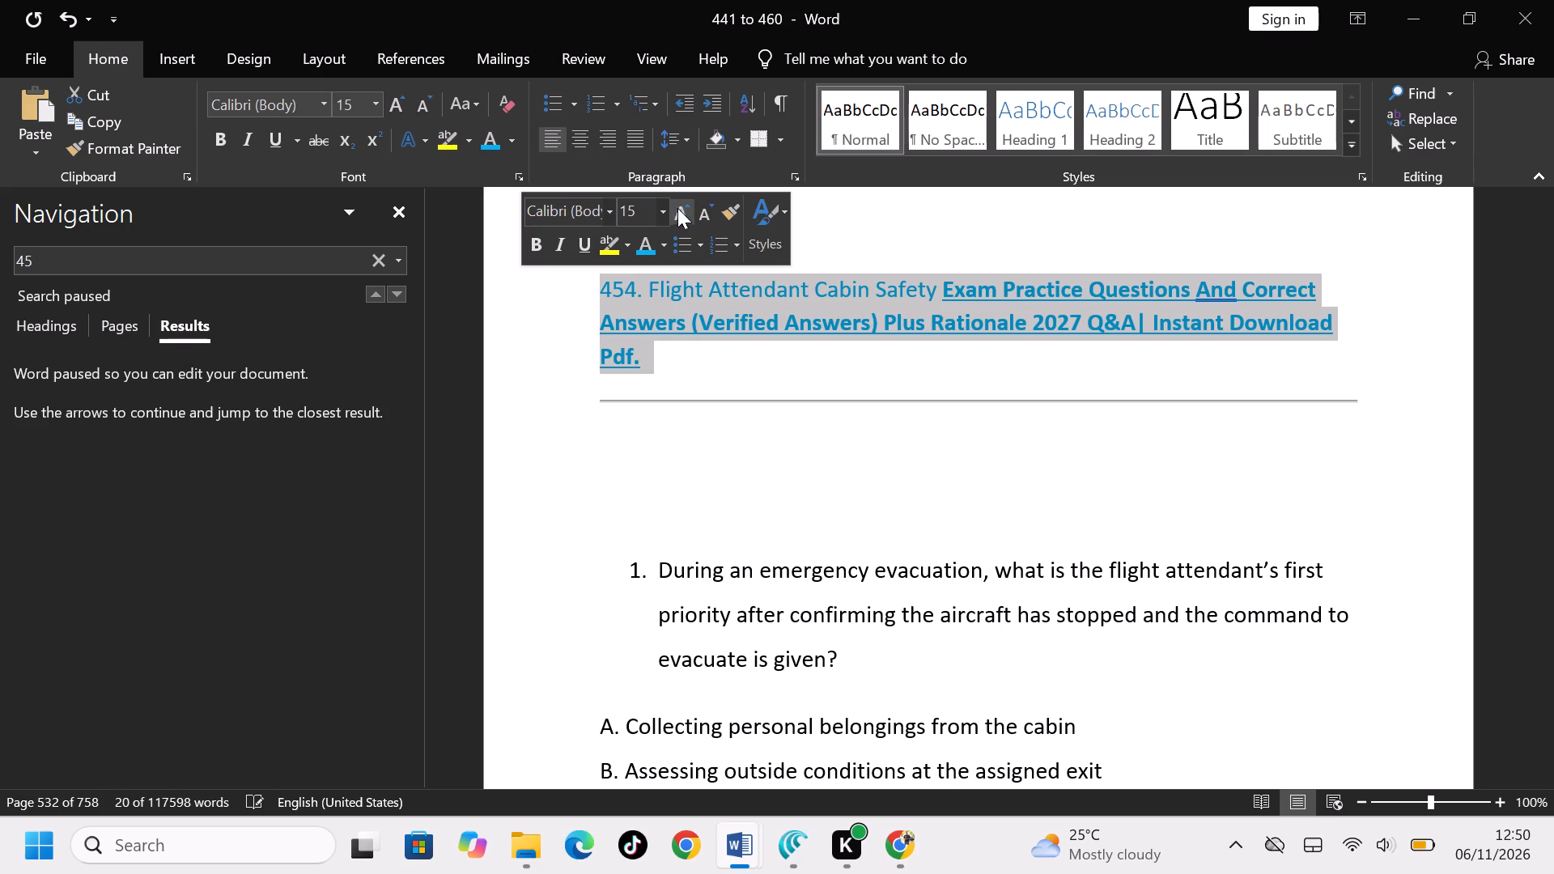
triple_click(682, 205)
triple_click(682, 205)
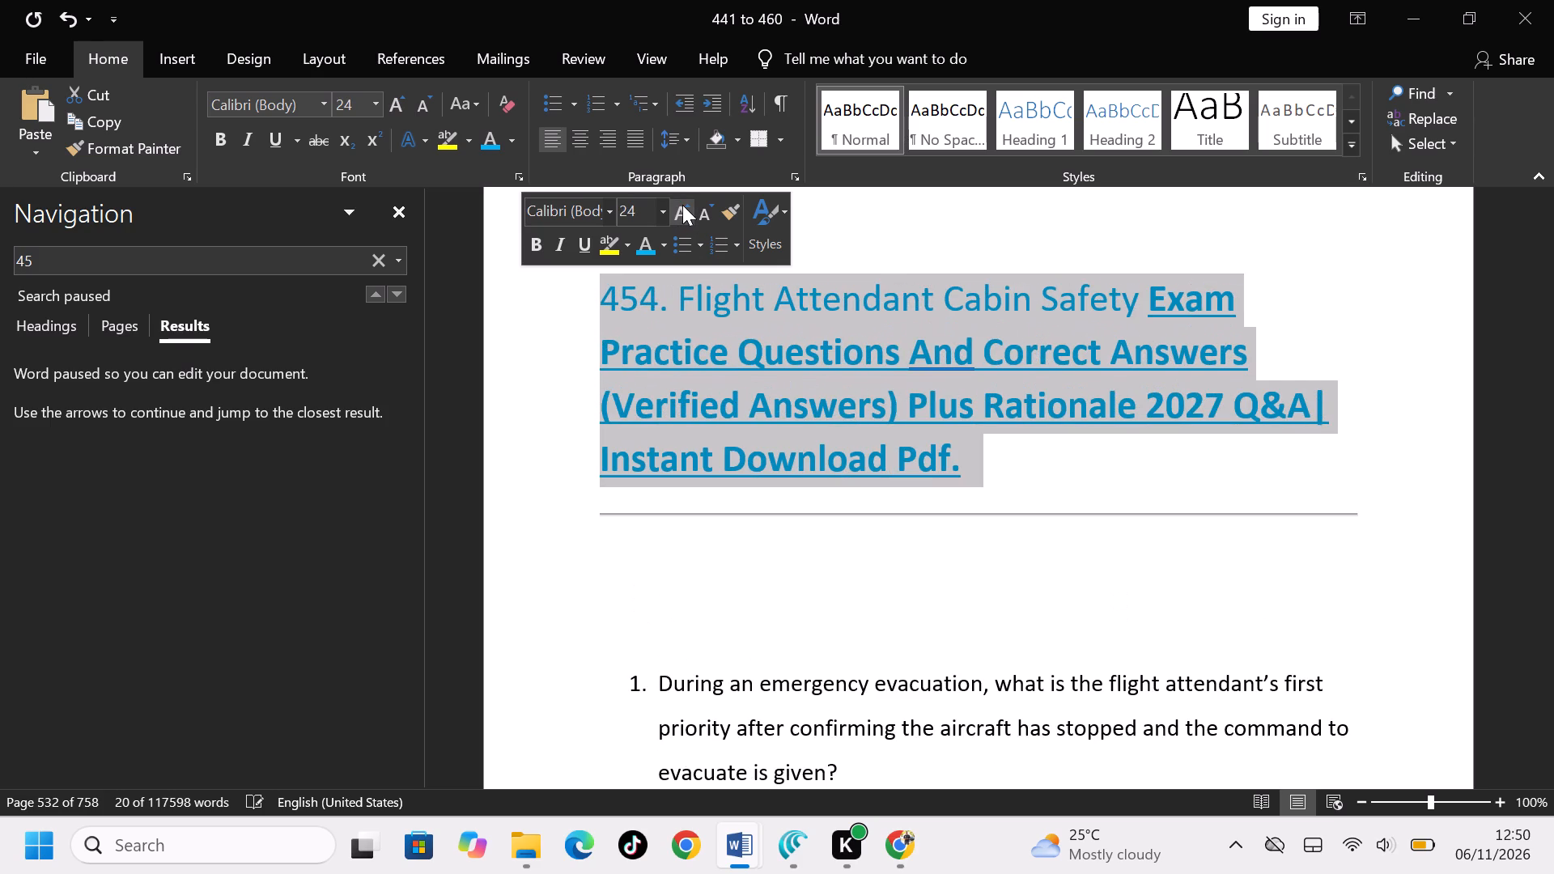
click(682, 205)
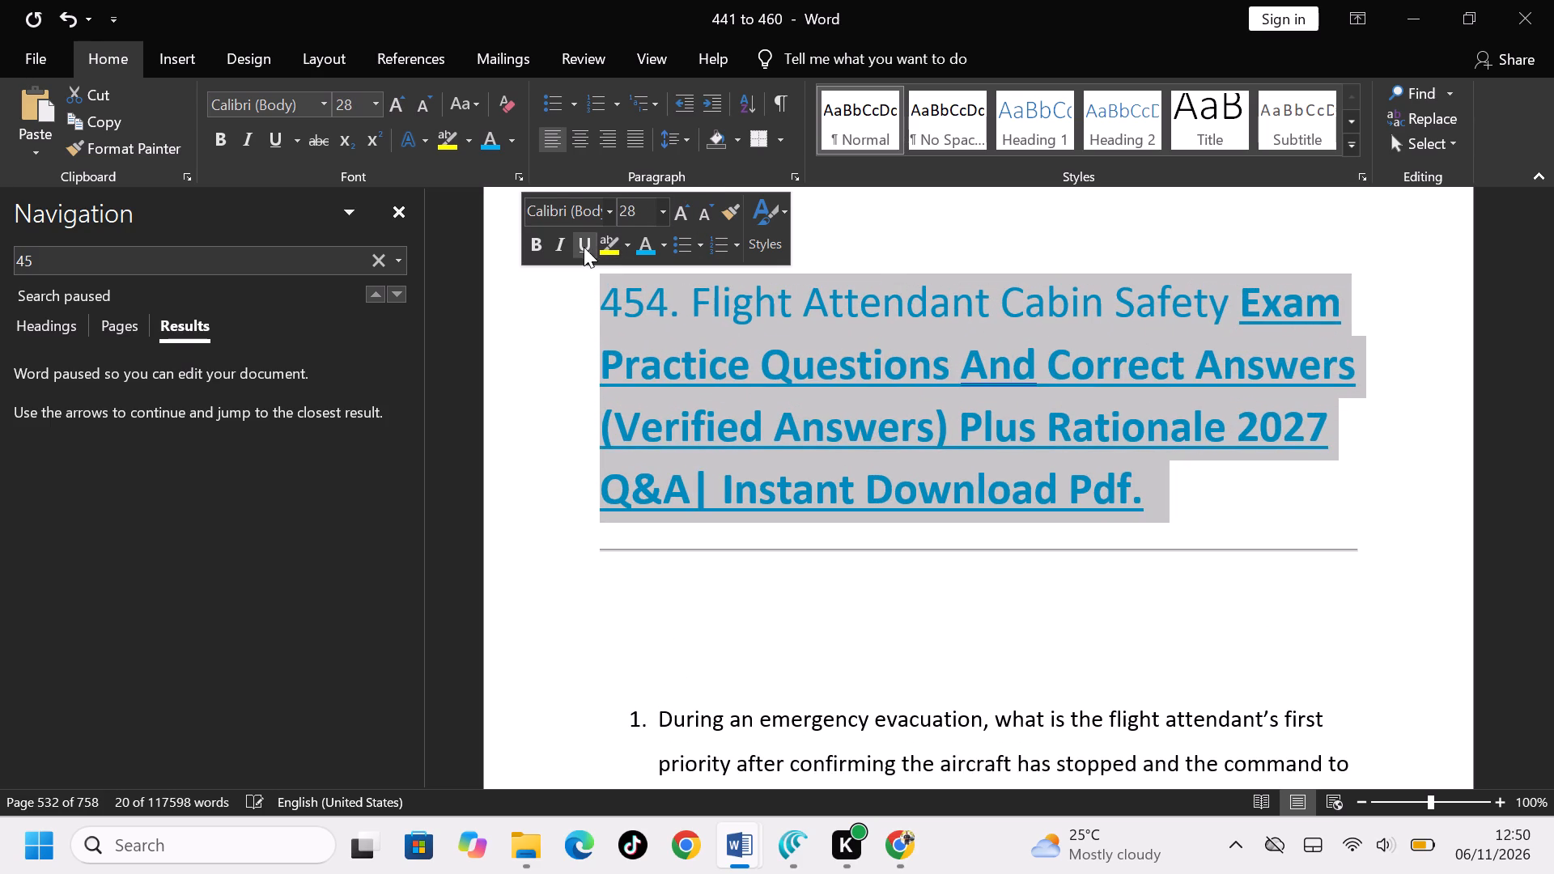
click(584, 247)
drag(584, 247, 538, 246)
click(538, 246)
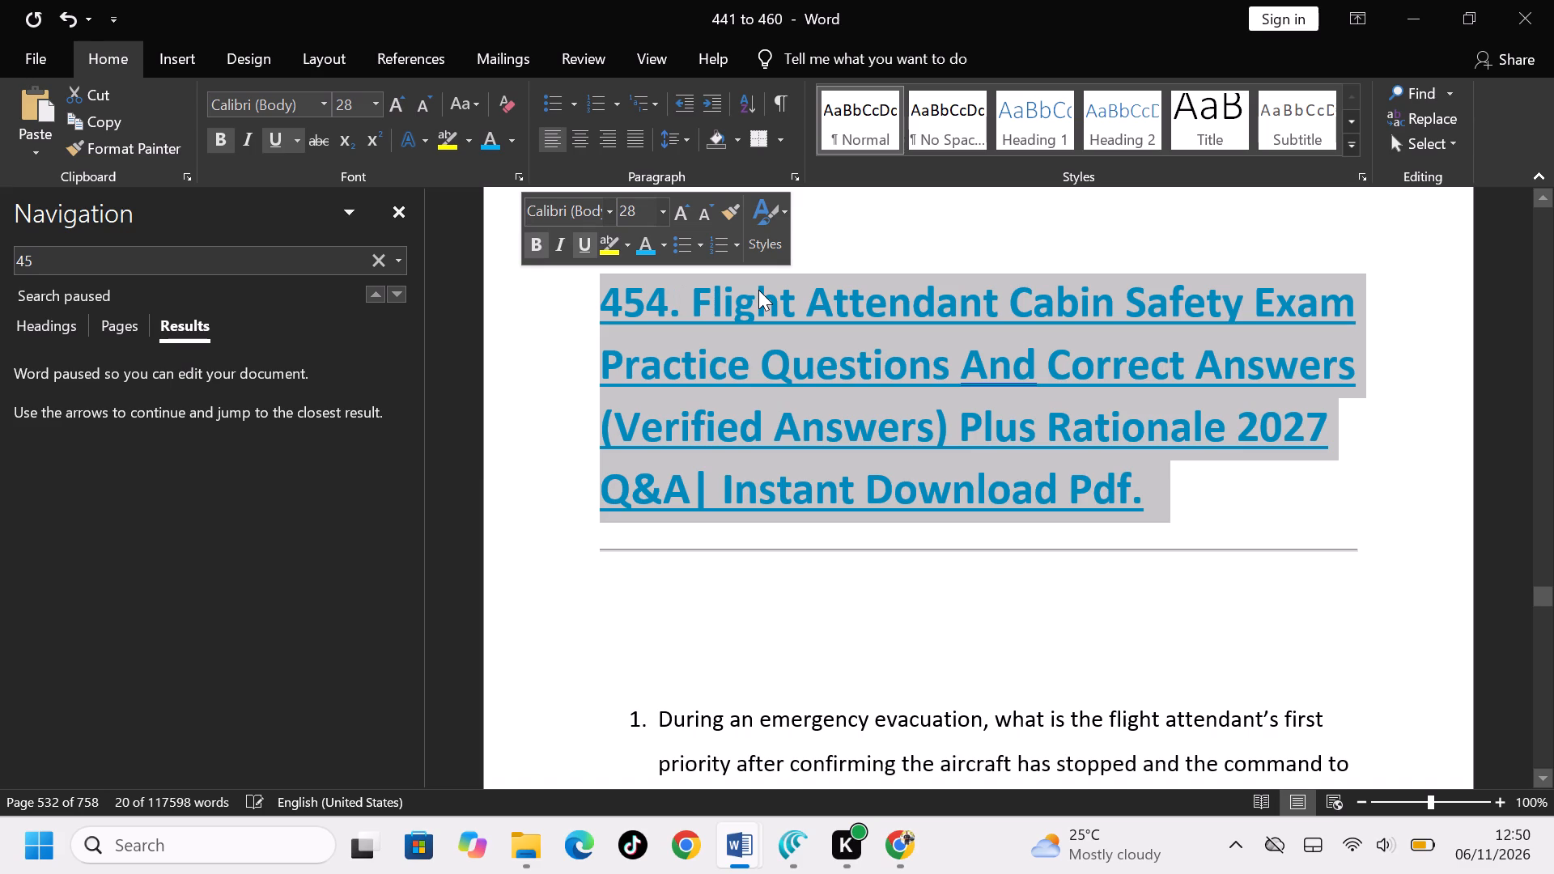
Append the copied exam text after "Assessment" in the 455 Flight Attendant Door Operations title.
click(397, 290)
click(397, 290)
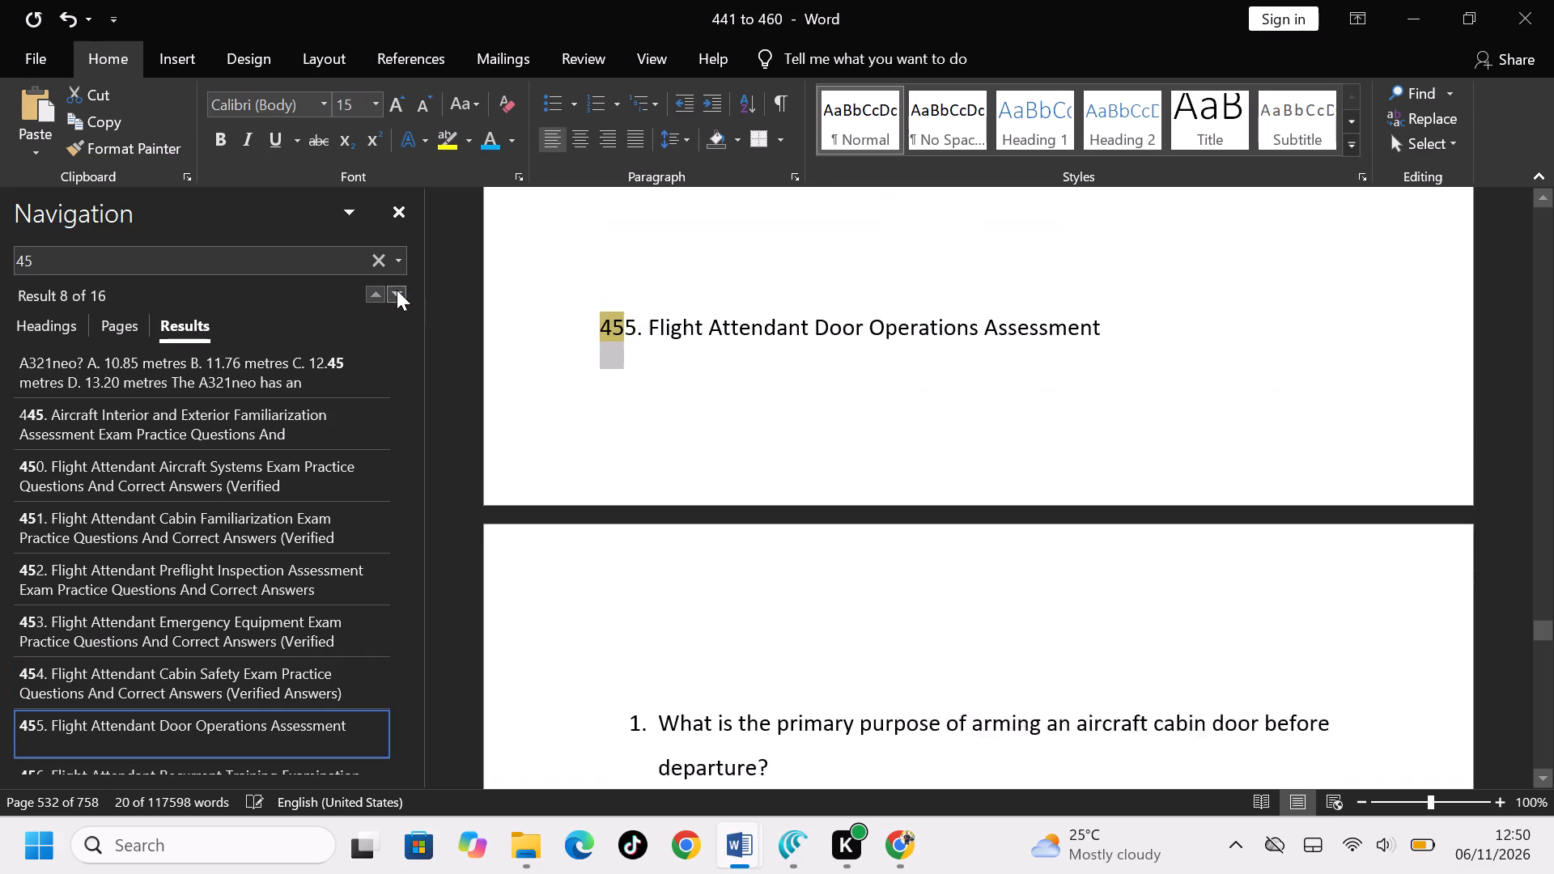
click(1136, 299)
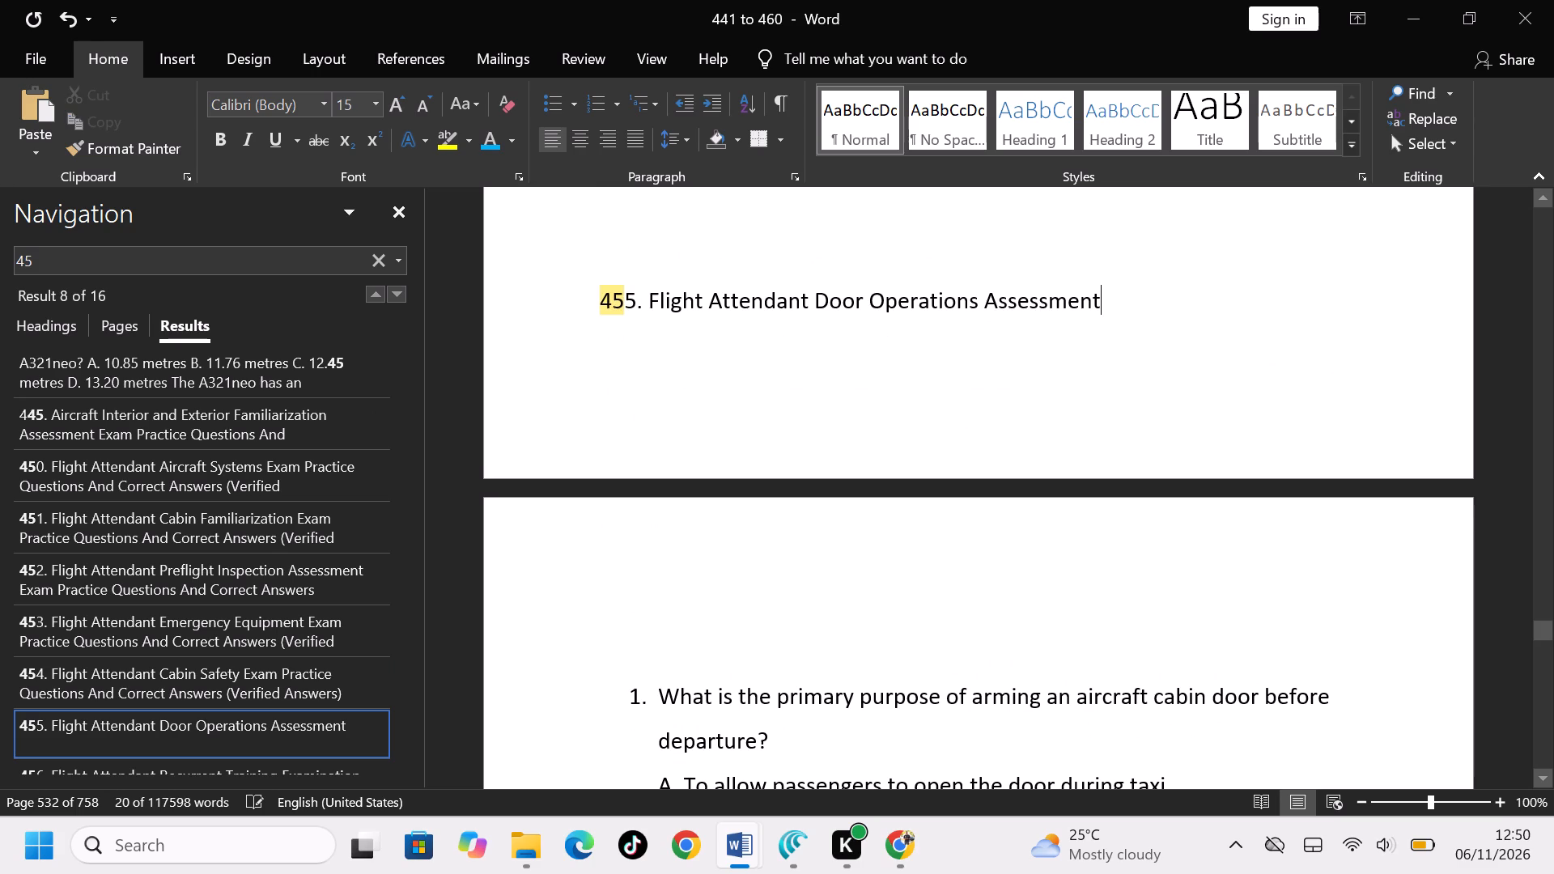
key(ctrl+v)
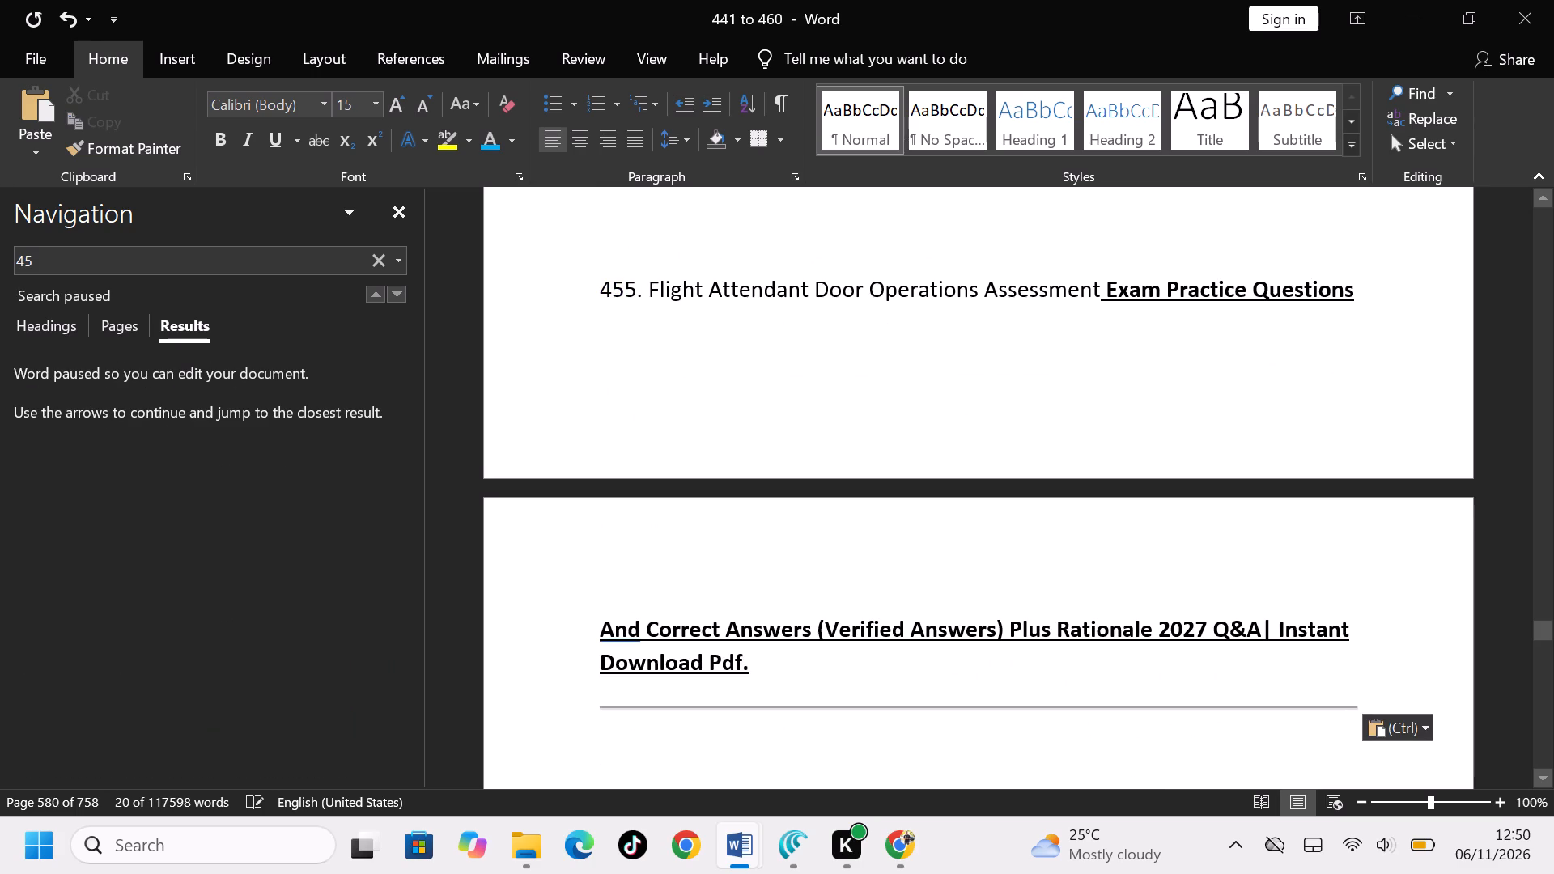
Format the whole 455 Flight Attendant Door Operations Assessment title as light blue, 28 pt, underlined and bold.
click(792, 656)
drag(792, 656, 689, 600)
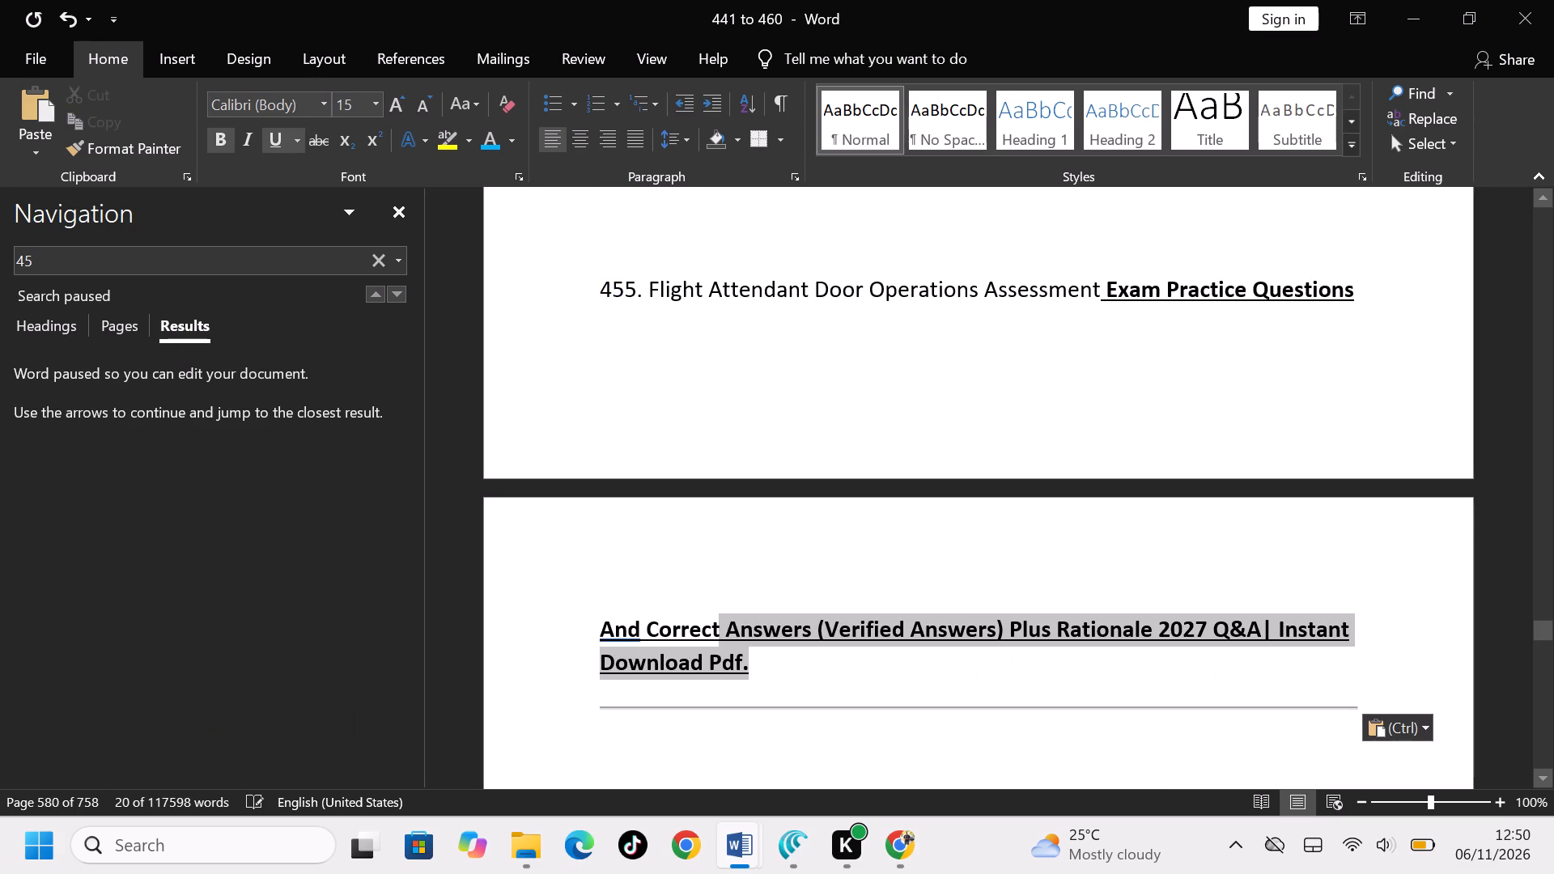
drag(689, 600, 534, 364)
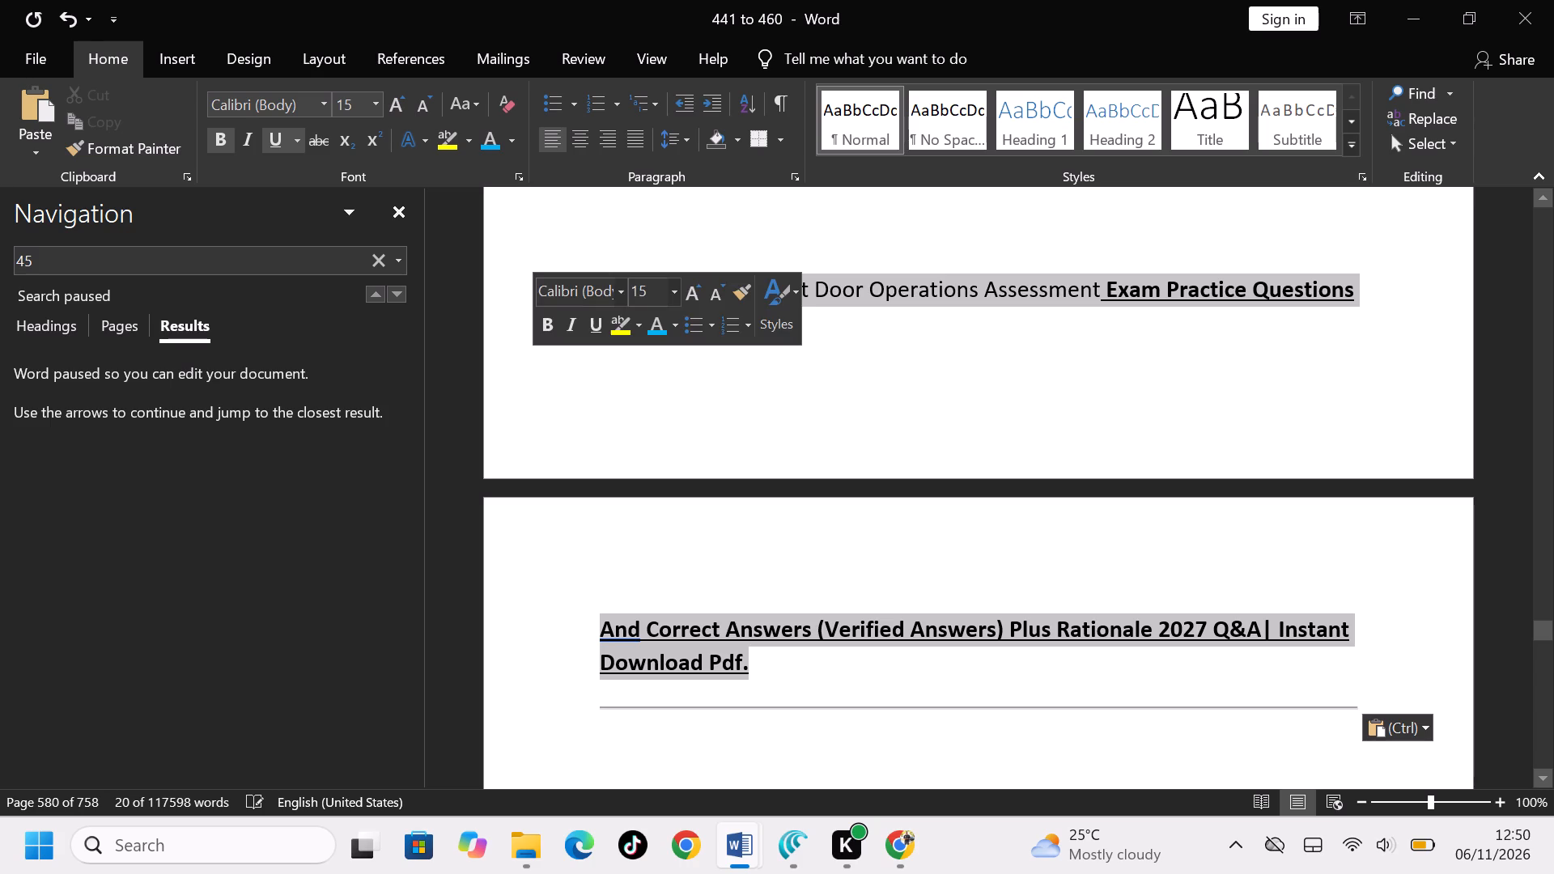
click(652, 325)
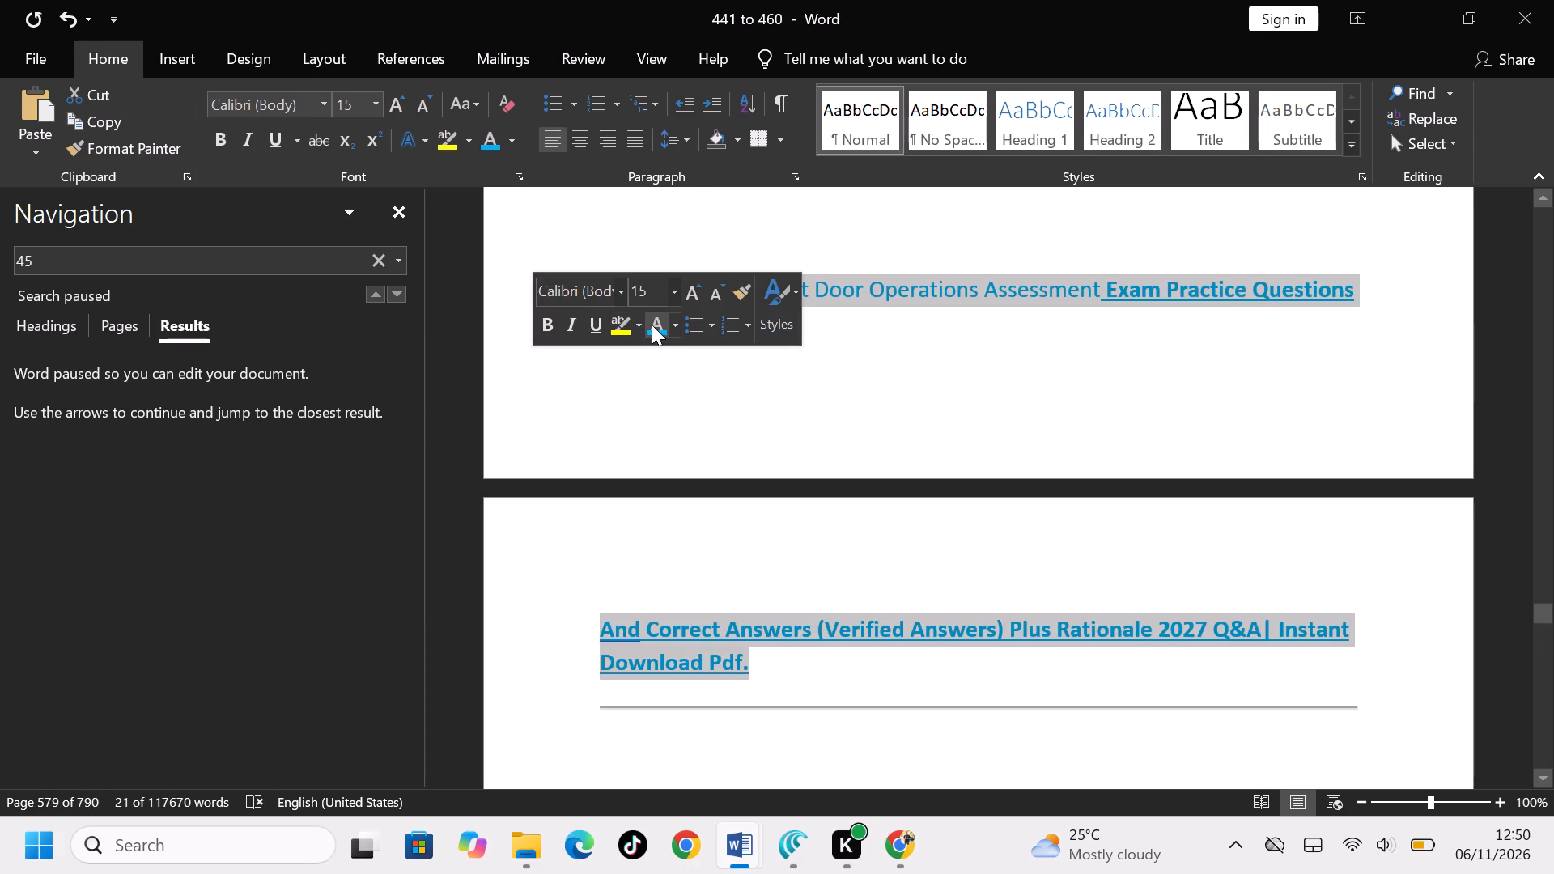
click(652, 325)
triple_click(692, 297)
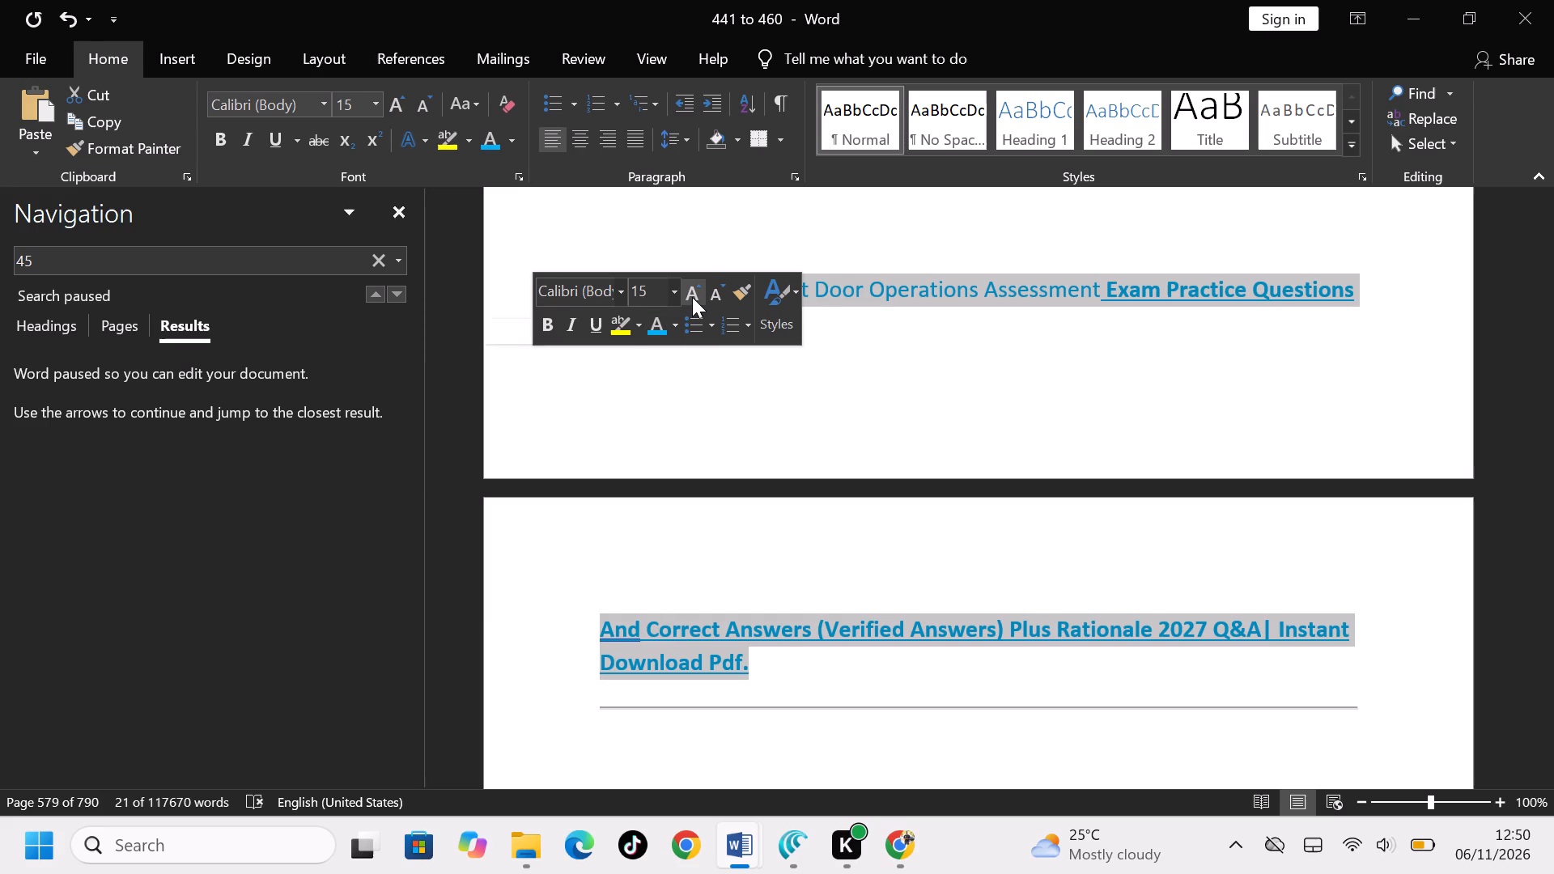
double_click(692, 297)
click(692, 297)
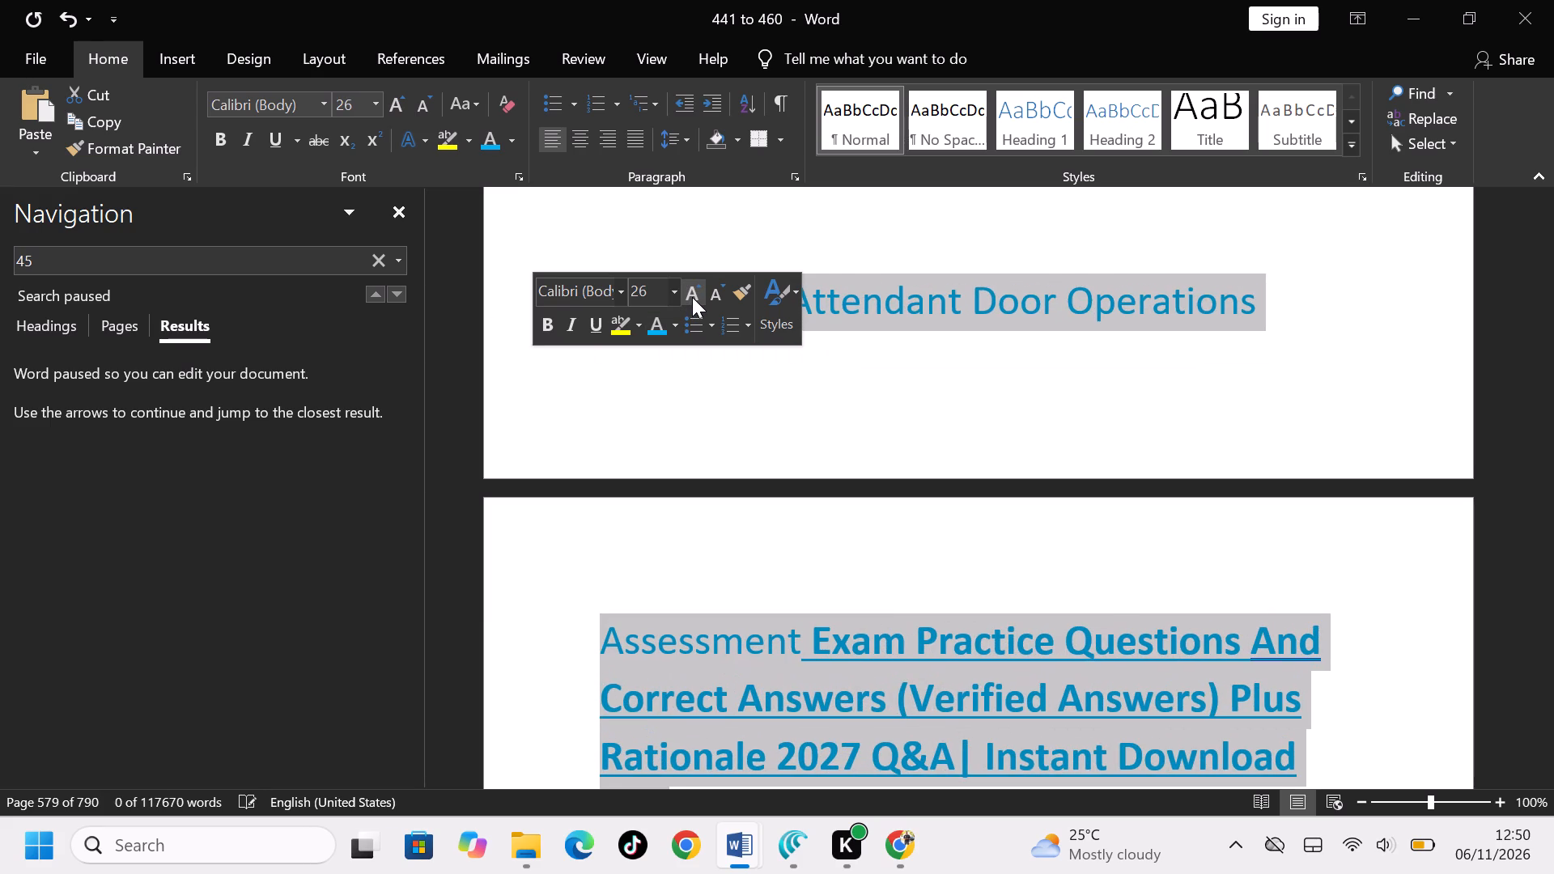
click(692, 297)
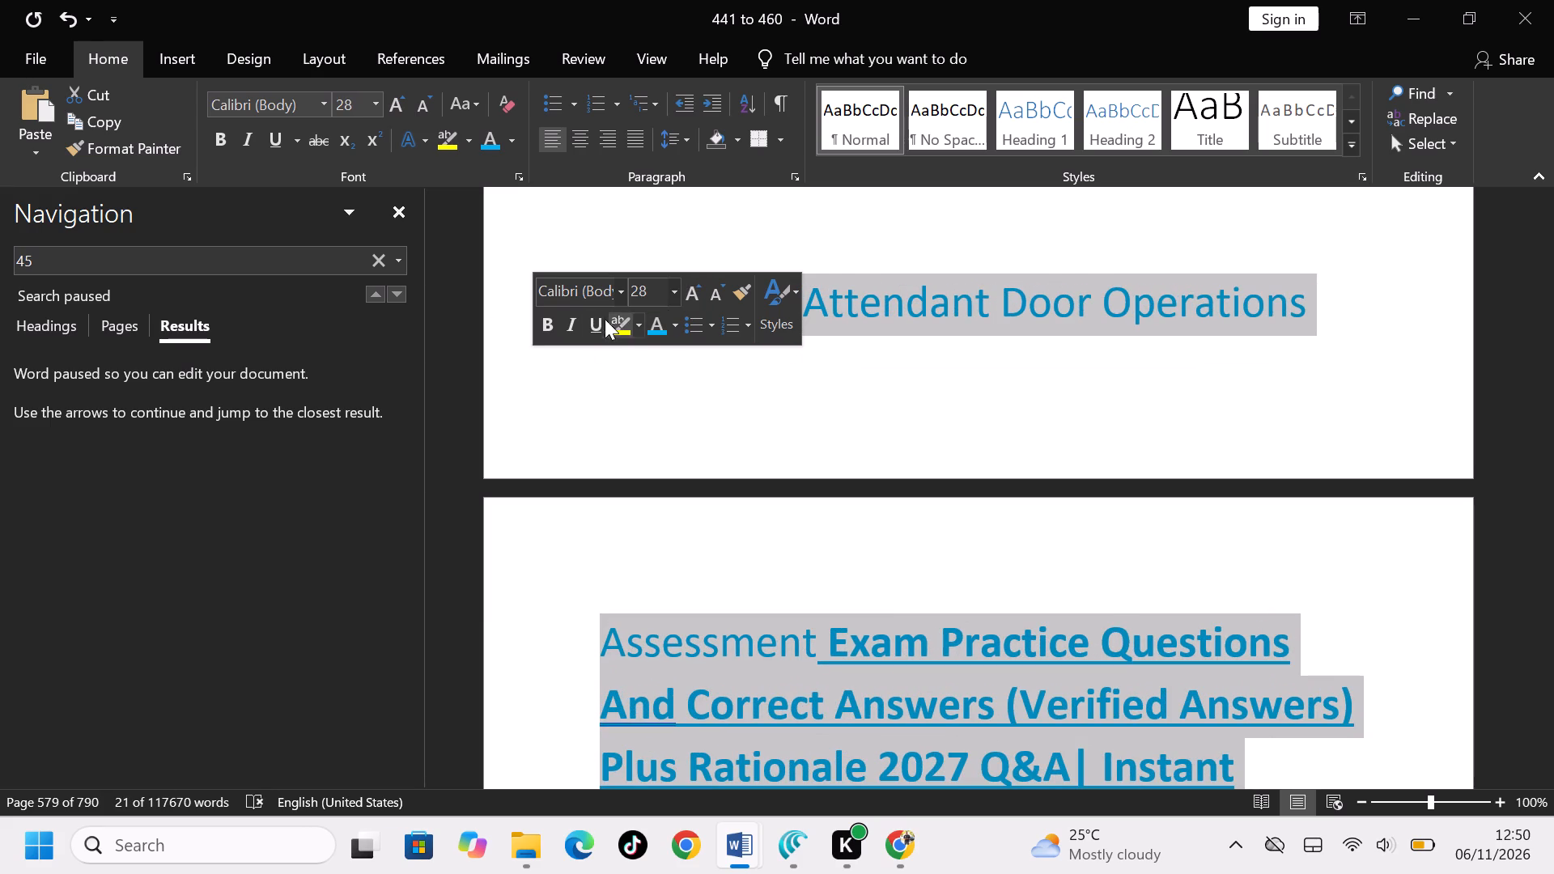
click(591, 319)
click(542, 323)
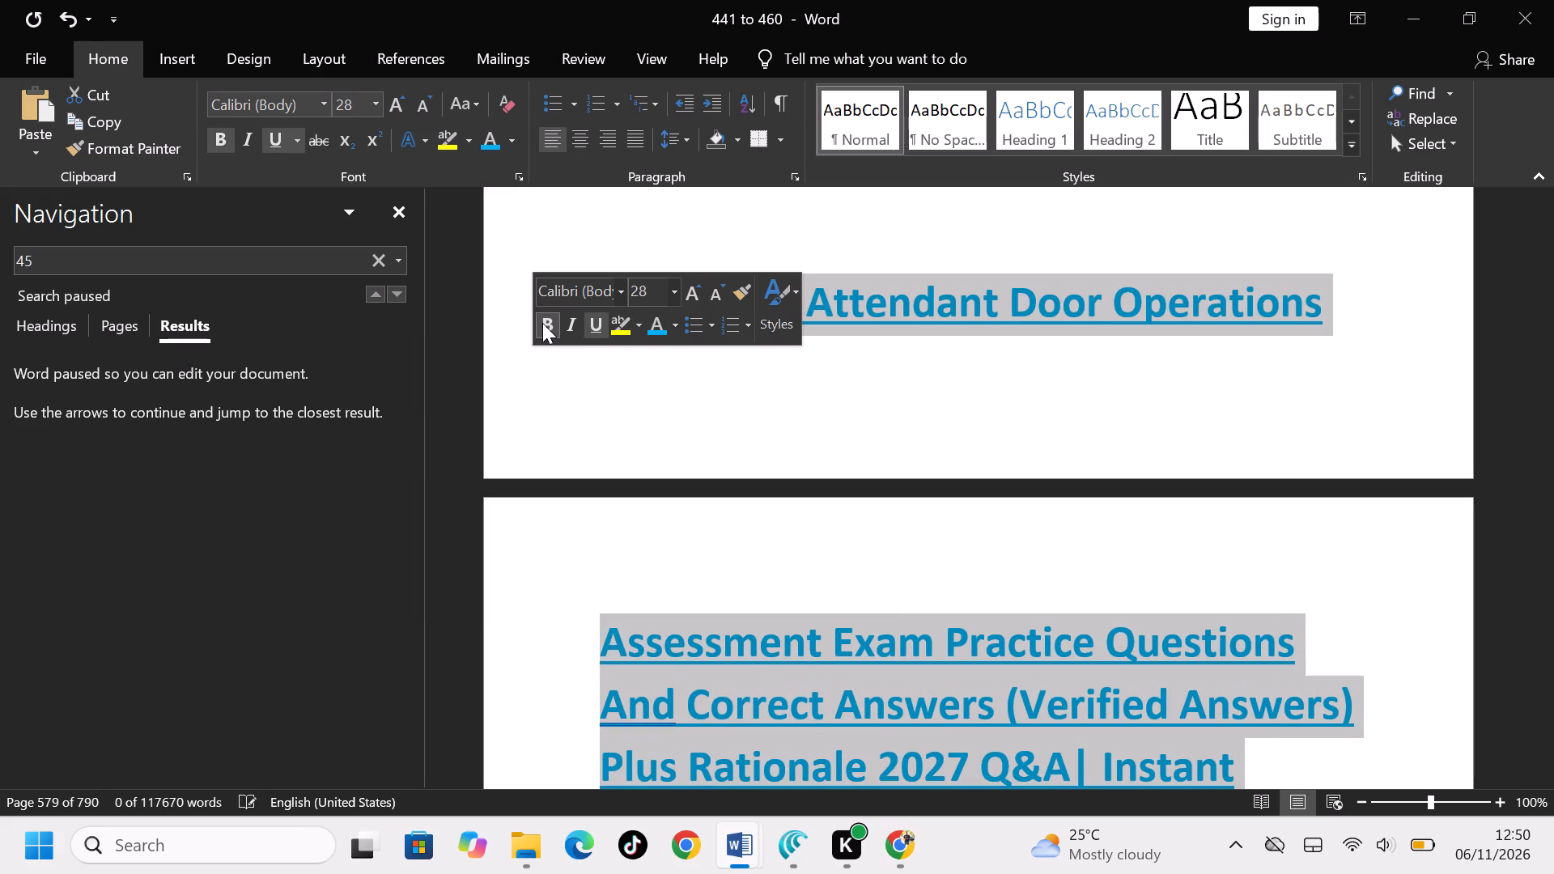
Replace "Examination" in the 456 Flight Attendant Recurrent Training title with the copied exam text.
click(393, 290)
click(393, 290)
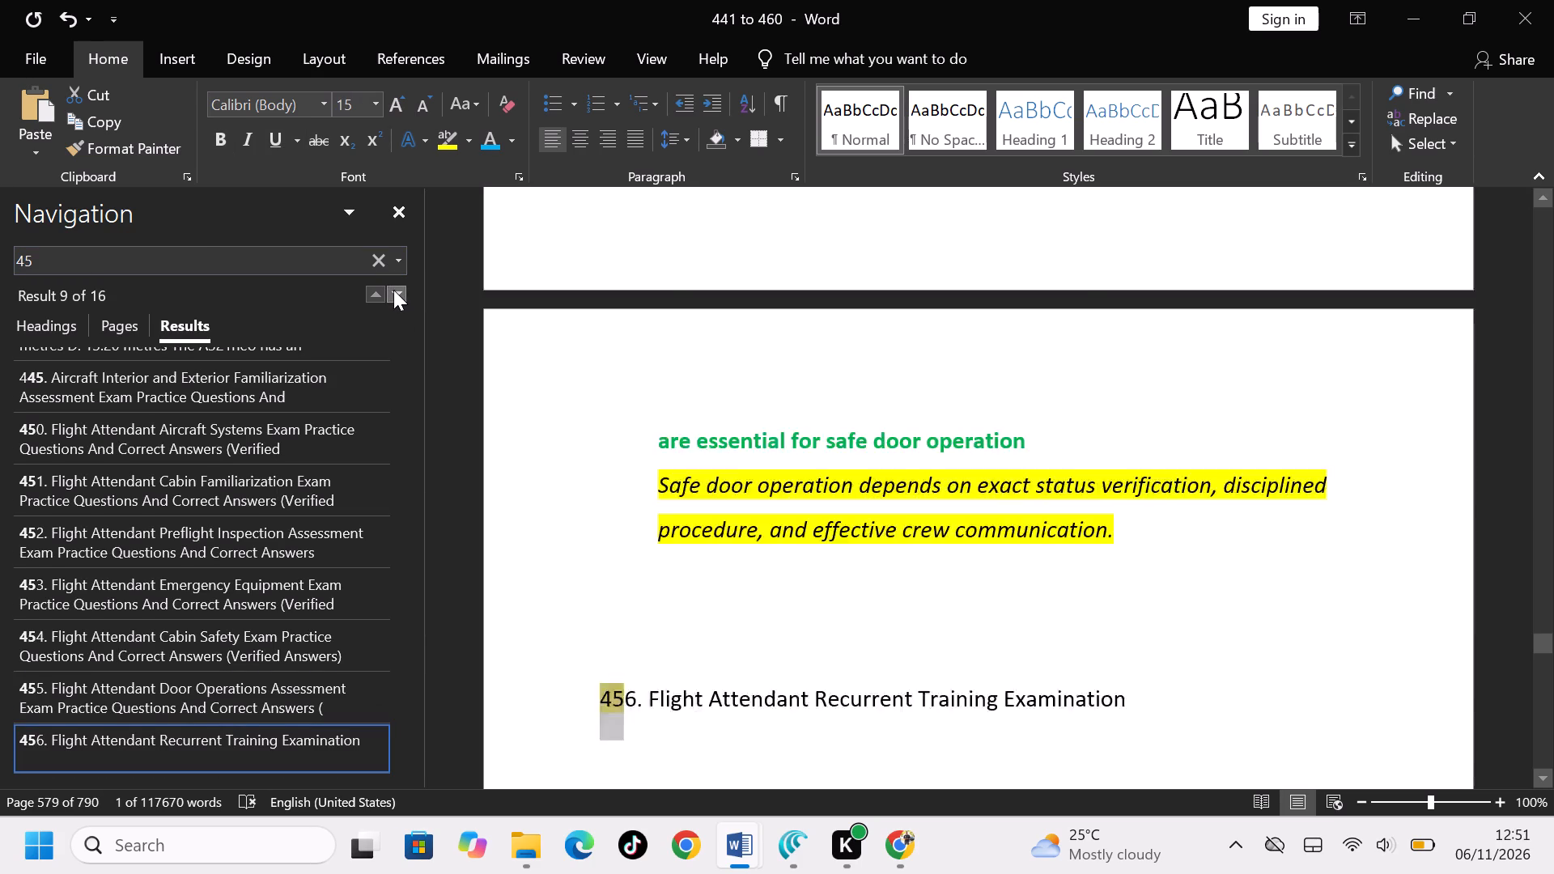
double_click(1085, 302)
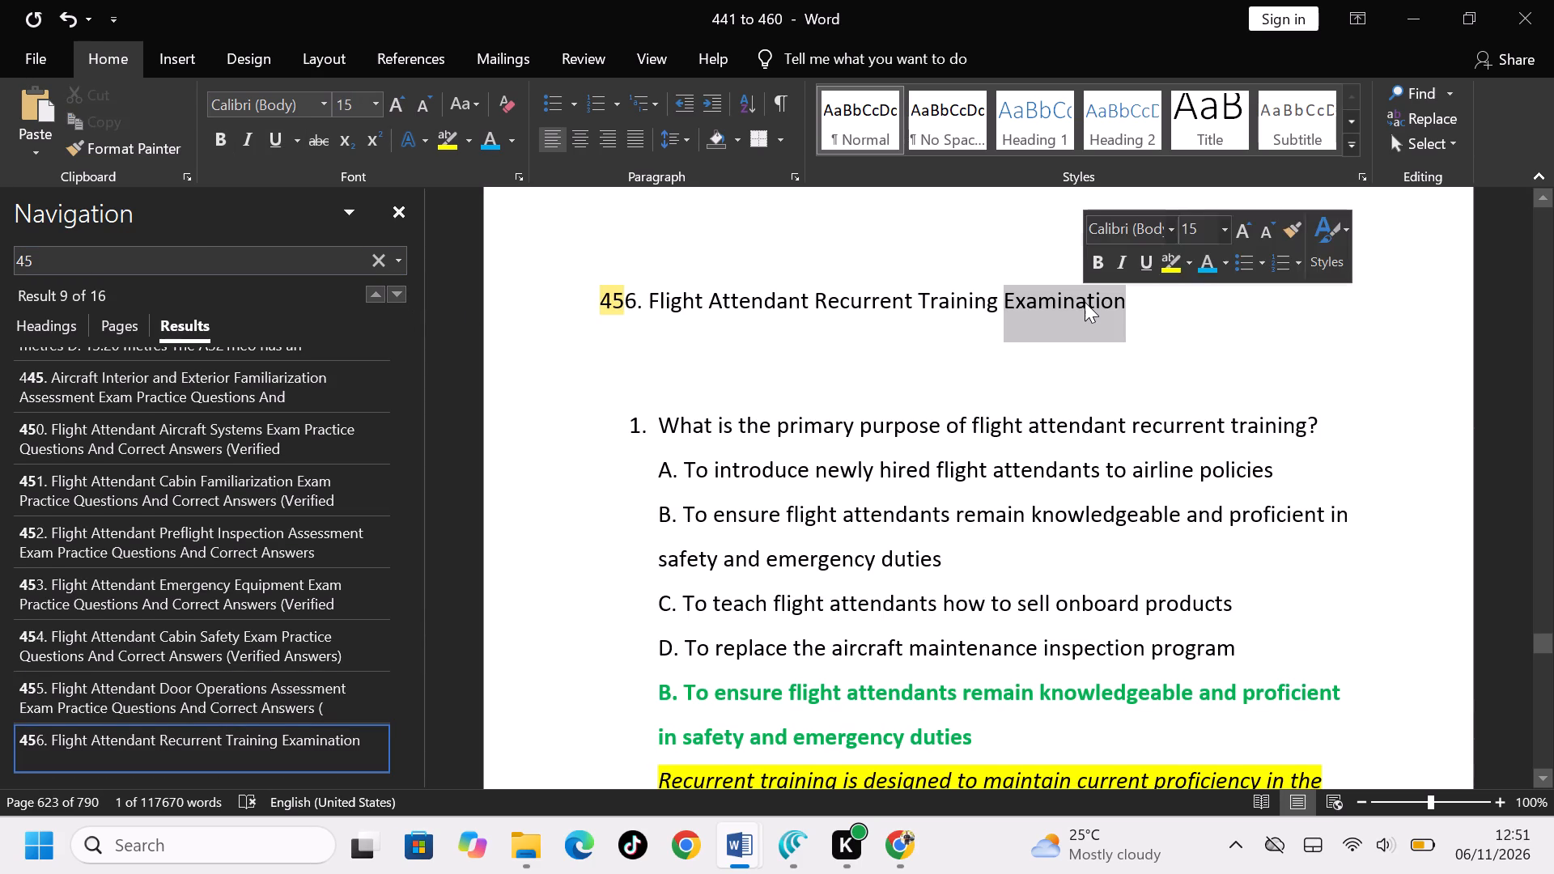
key(ctrl+v)
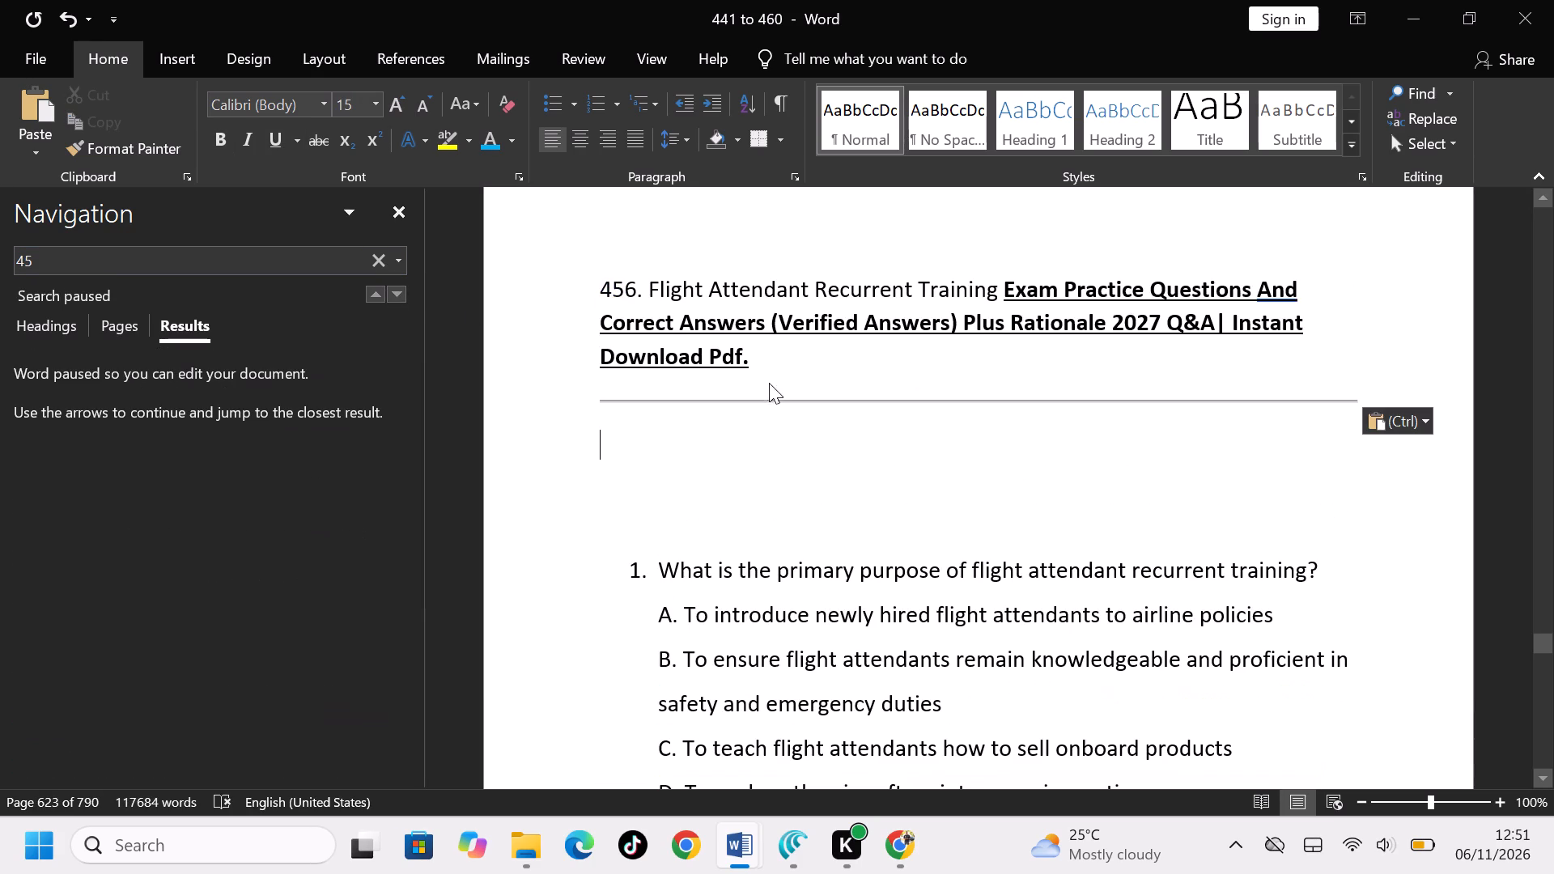
Format the whole 456 Flight Attendant Recurrent Training title as light blue, 28 pt, underlined and bold.
click(769, 358)
drag(769, 358, 668, 274)
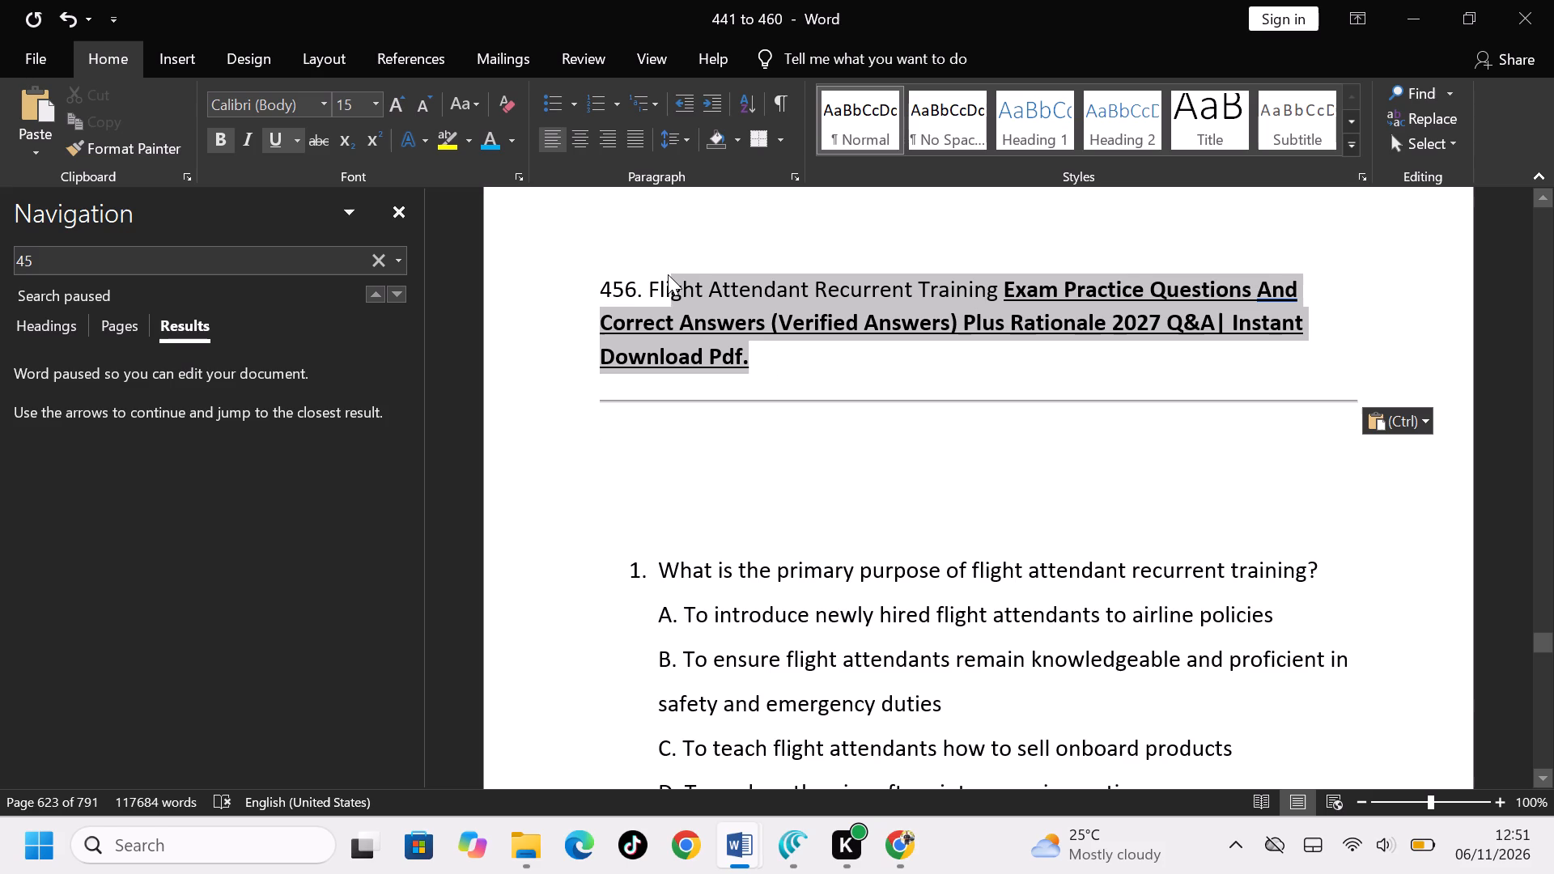
drag(668, 274, 573, 277)
scroll(660, 270, left, 1)
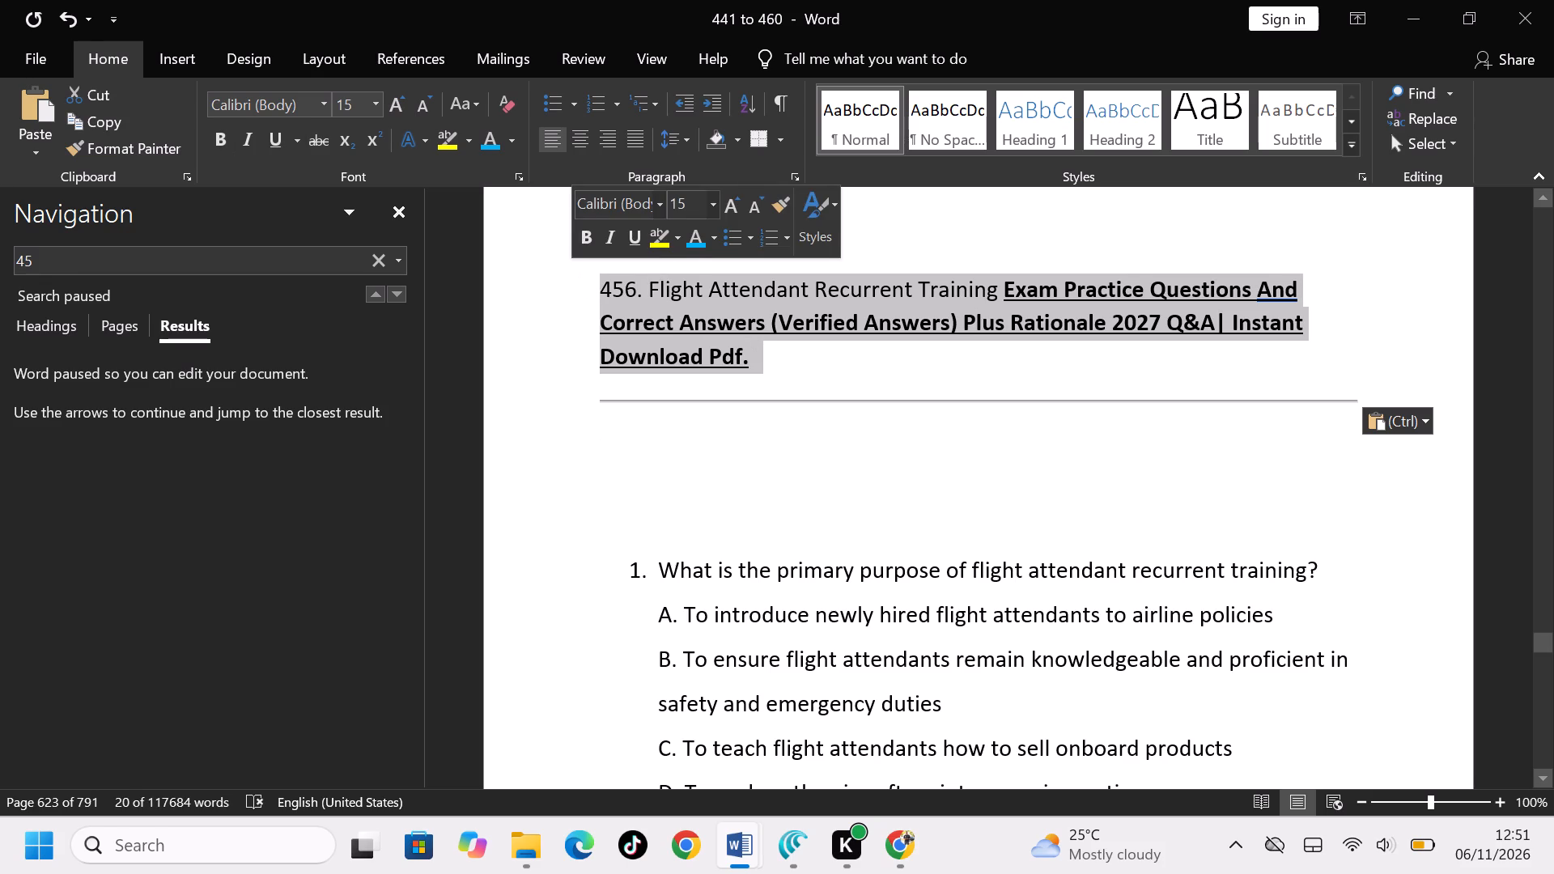
click(699, 241)
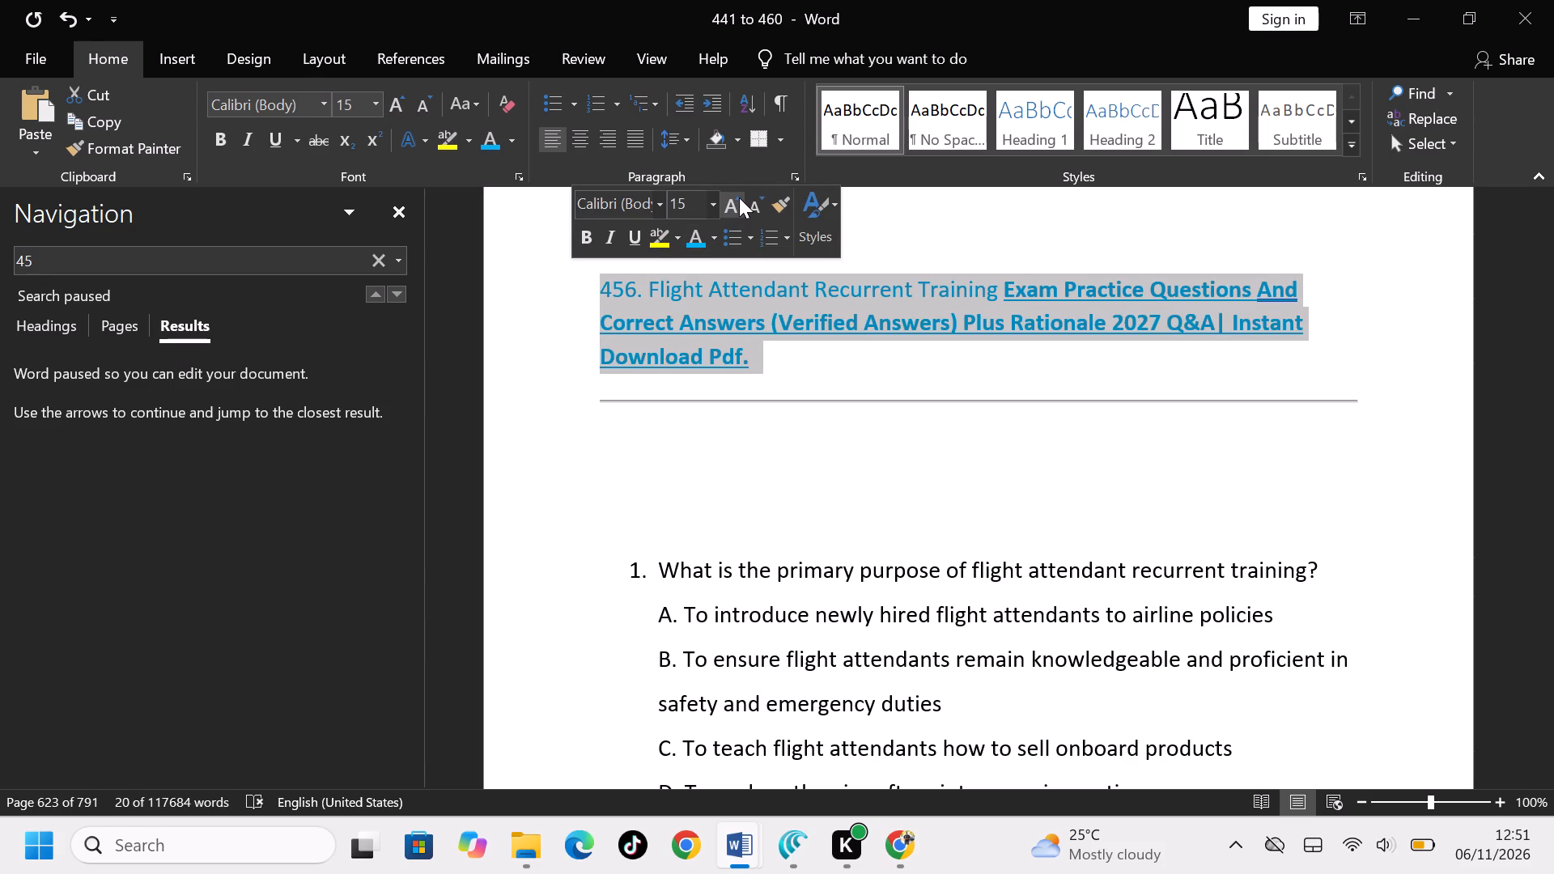
triple_click(739, 197)
triple_click(739, 197)
click(739, 197)
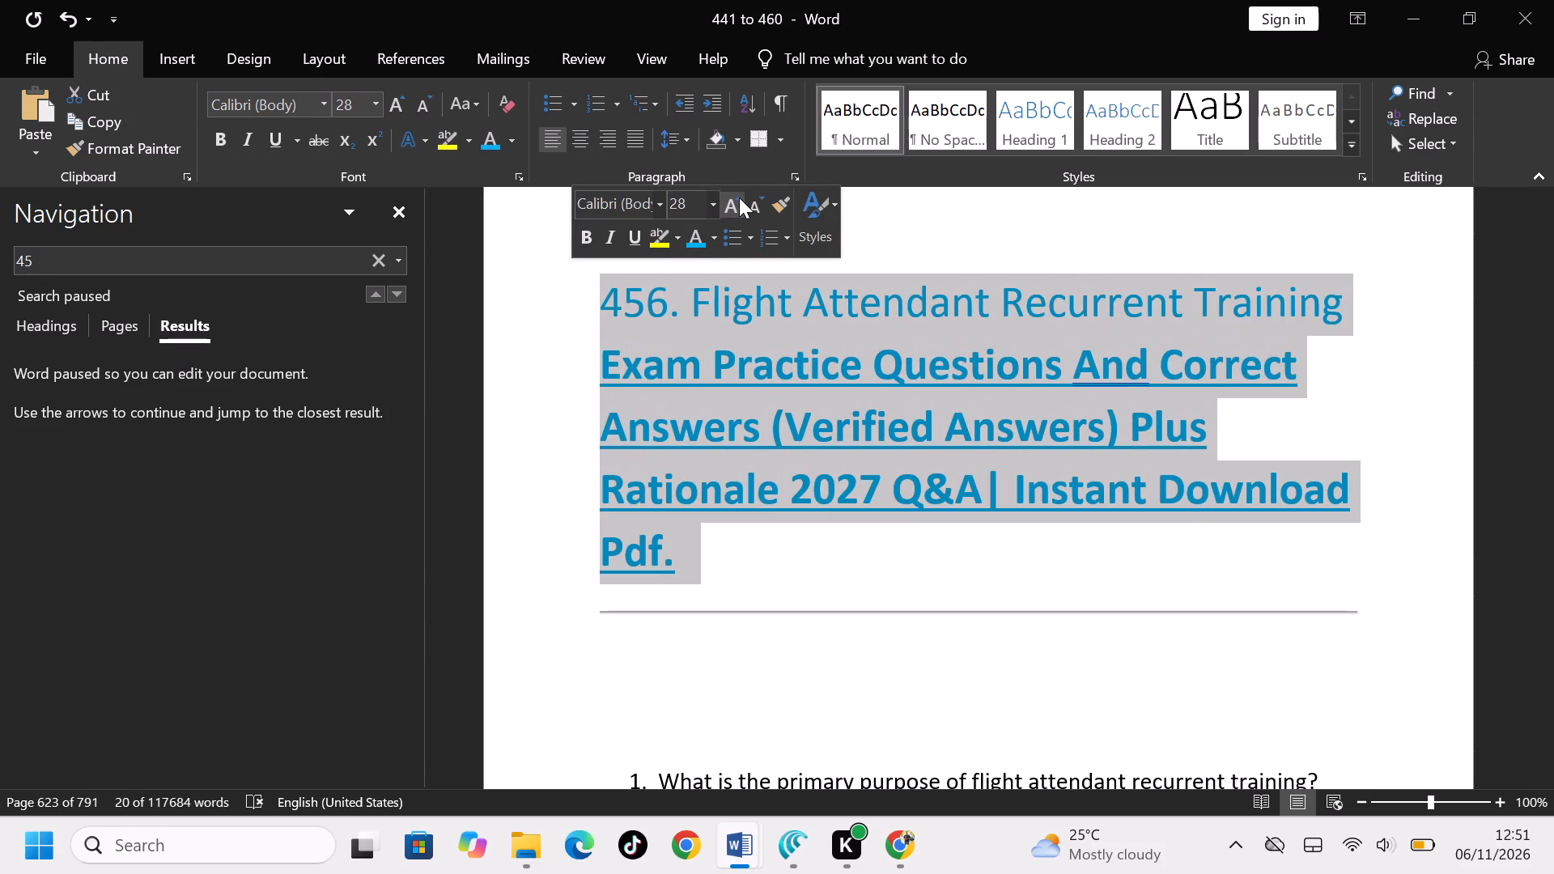
click(626, 240)
click(580, 244)
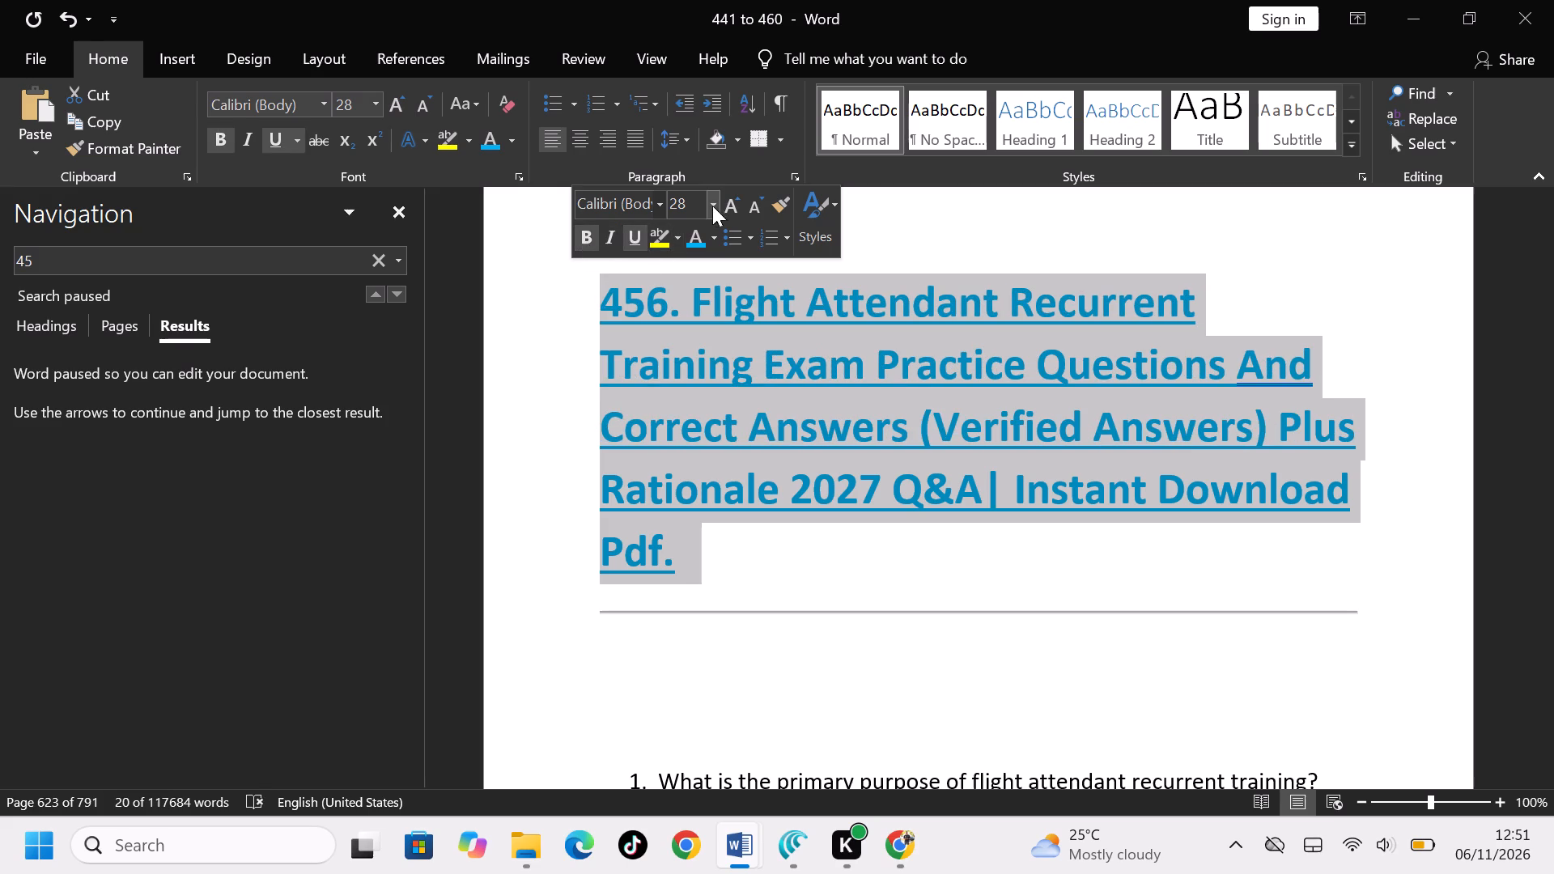
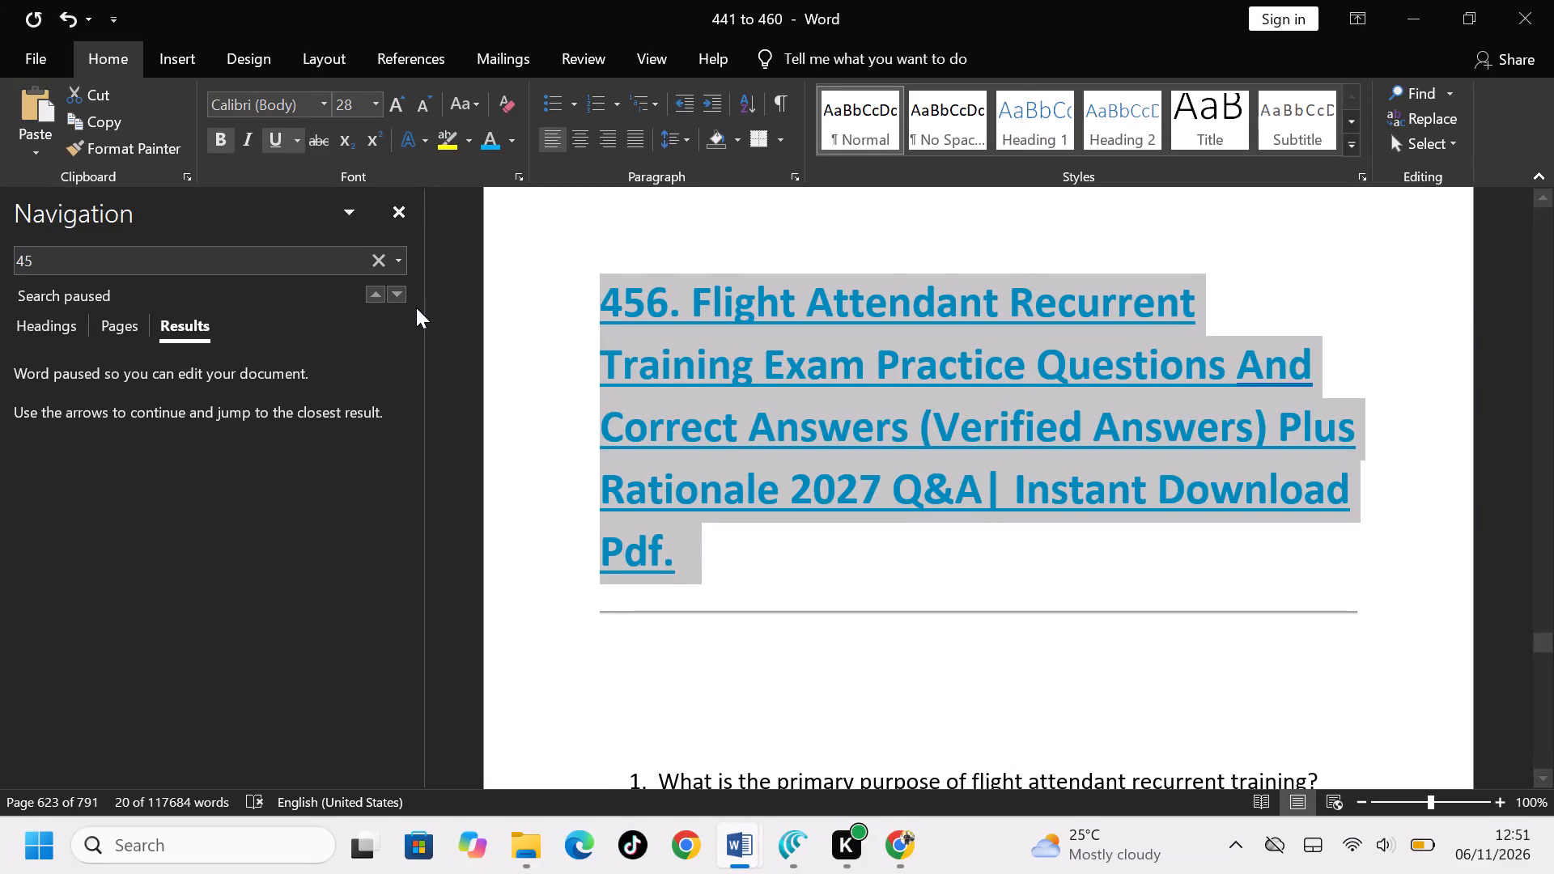
Replace "Exam" in the 457 IISE Six Sigma Yellow Belt title with the copied exam text.
click(396, 286)
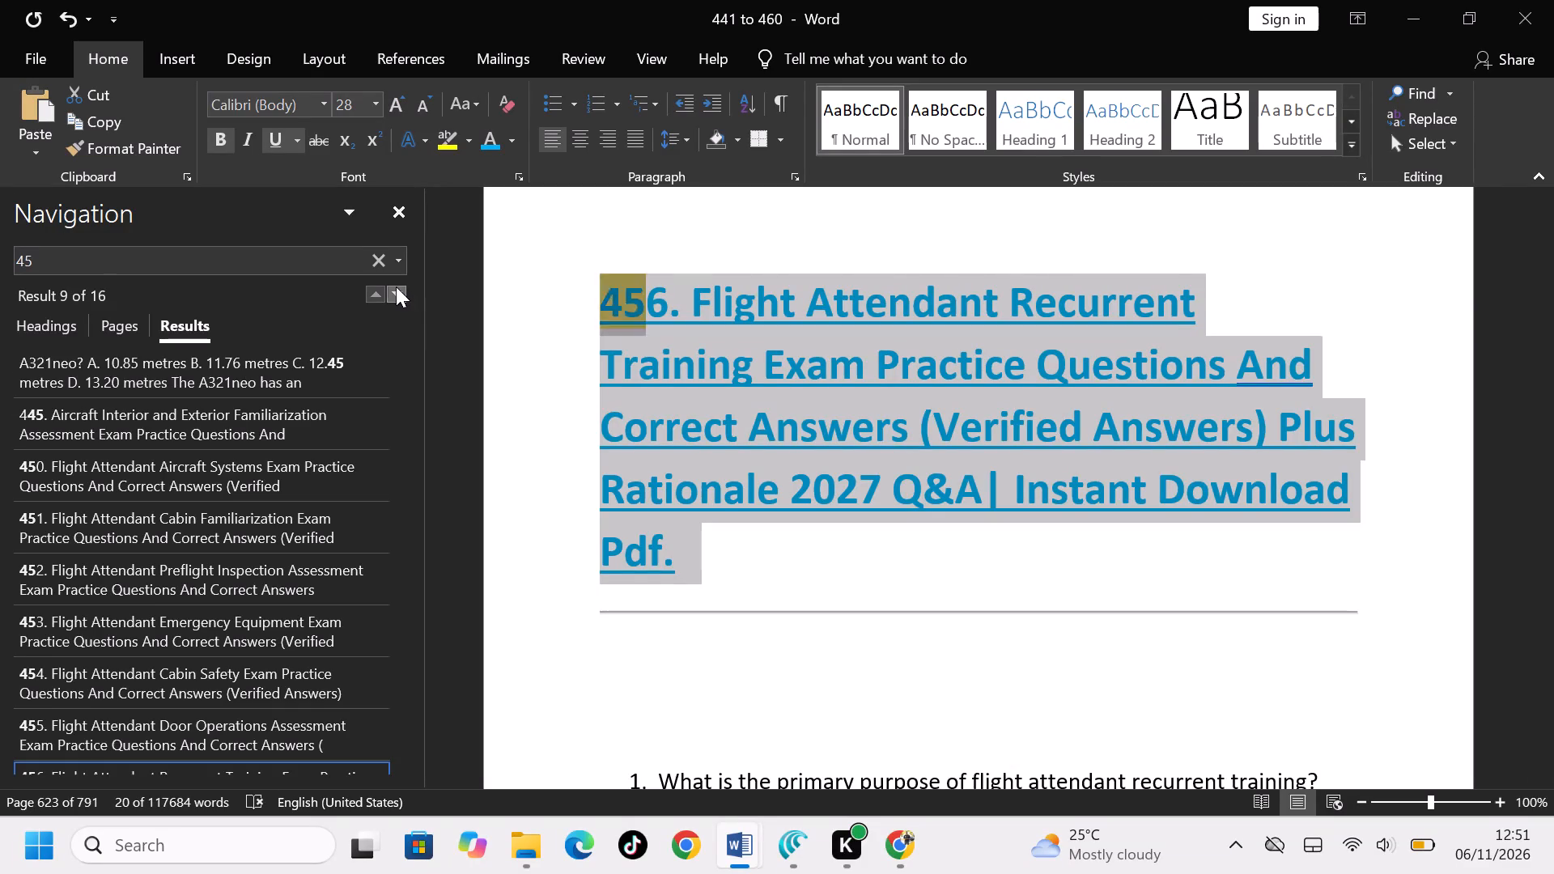
click(396, 286)
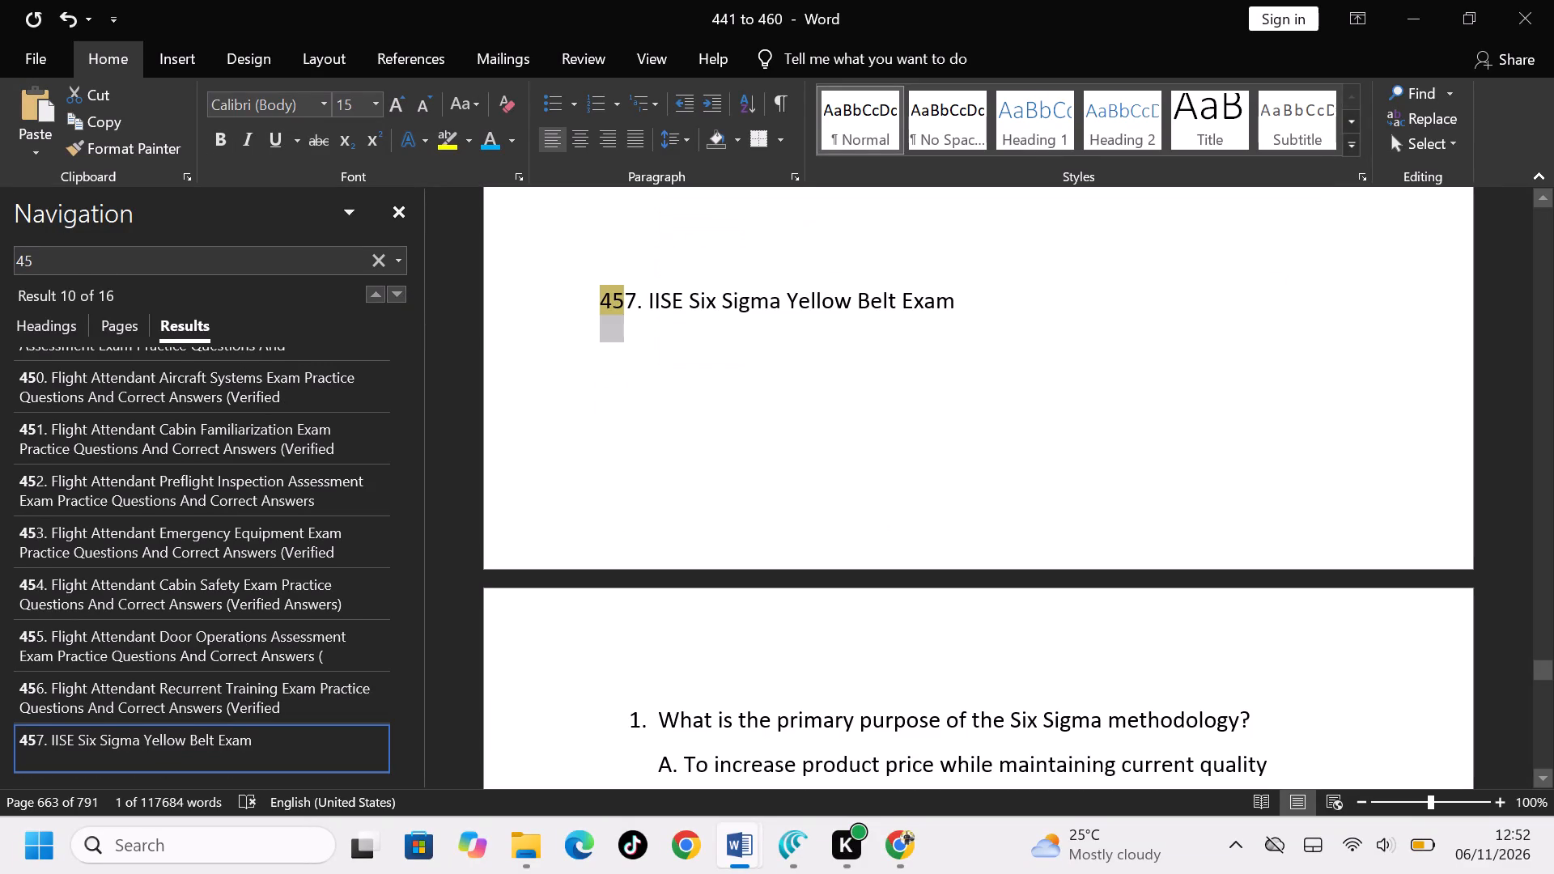
double_click(928, 303)
key(ctrl+v)
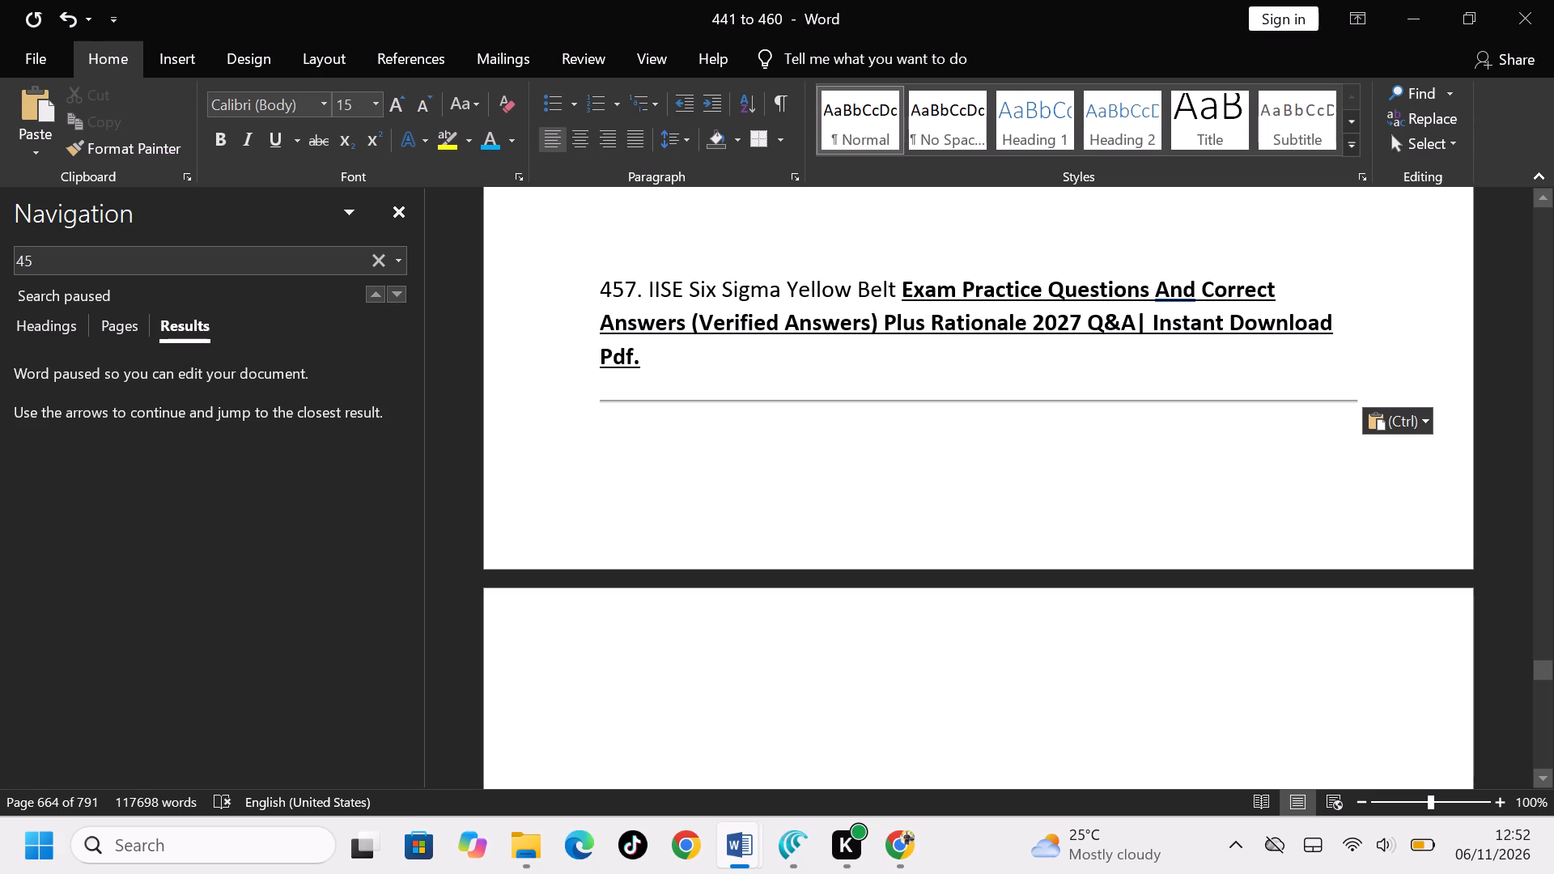
Format the whole 457 IISE Six Sigma Yellow Belt title as 28 pt, light blue, bold and underlined.
click(669, 360)
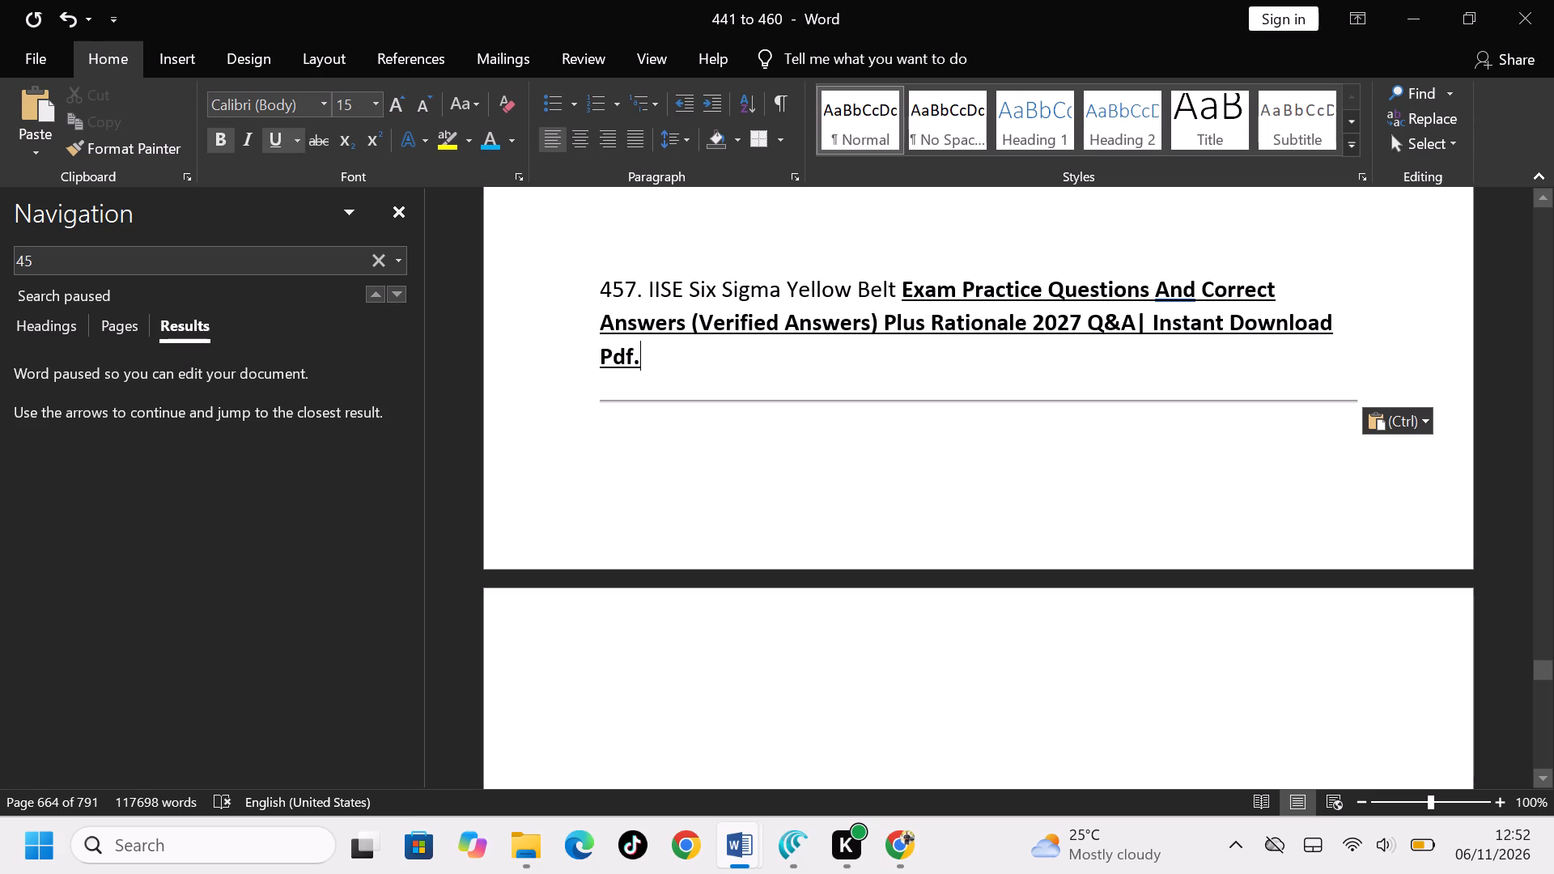
drag(669, 360, 538, 281)
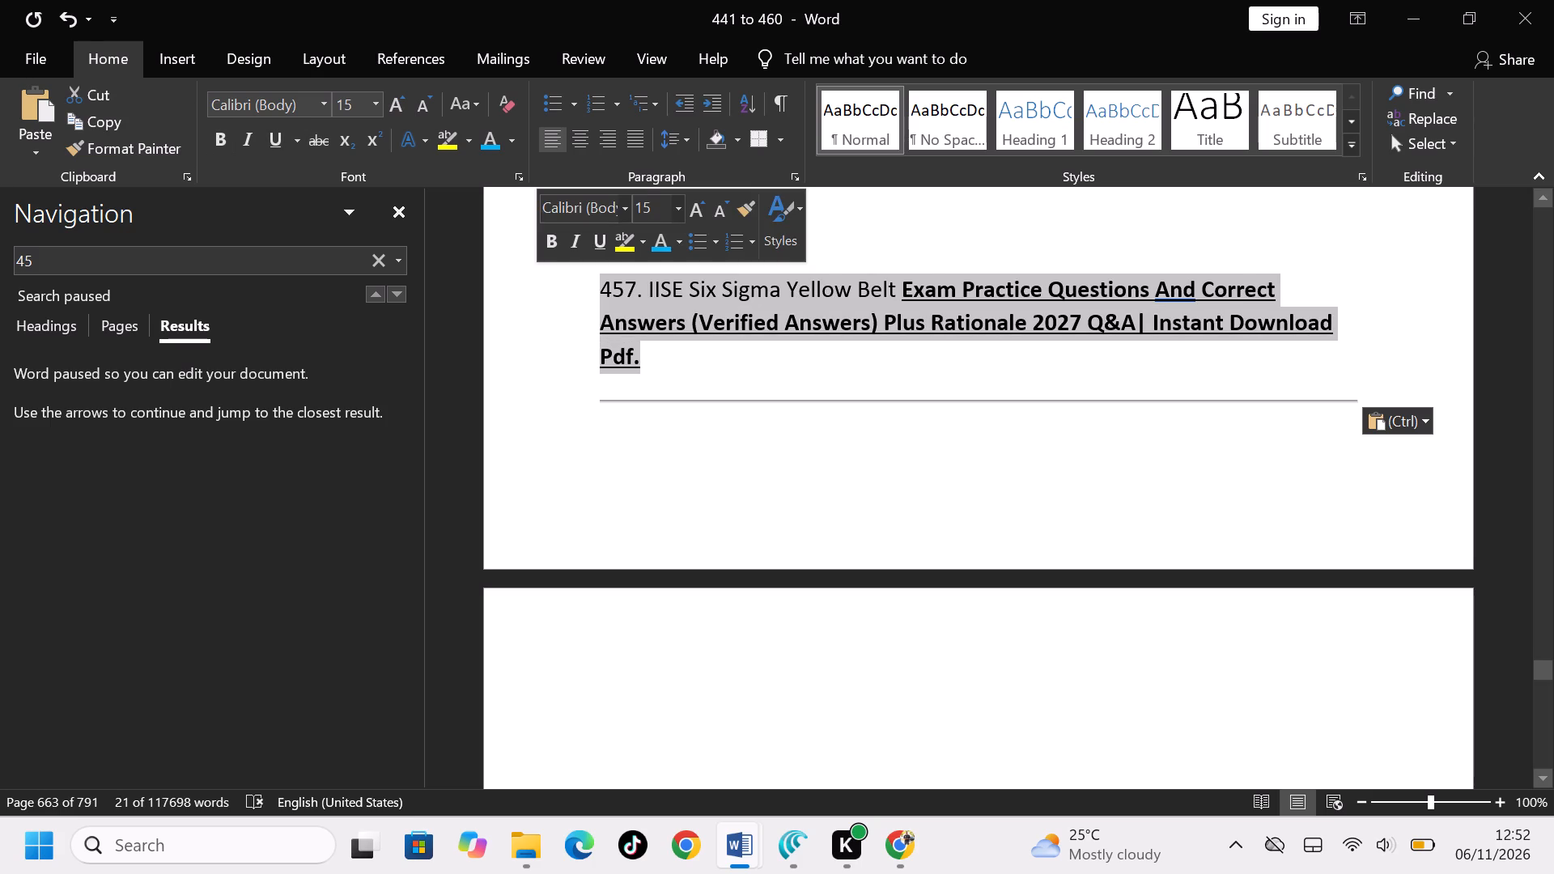
key(ctrl+shift+period)
key(ctrl+shift+period)
key(ctrl+shift+period)
key(ctrl+shift+period)
key(ctrl+shift+period)
key(ctrl+shift+period)
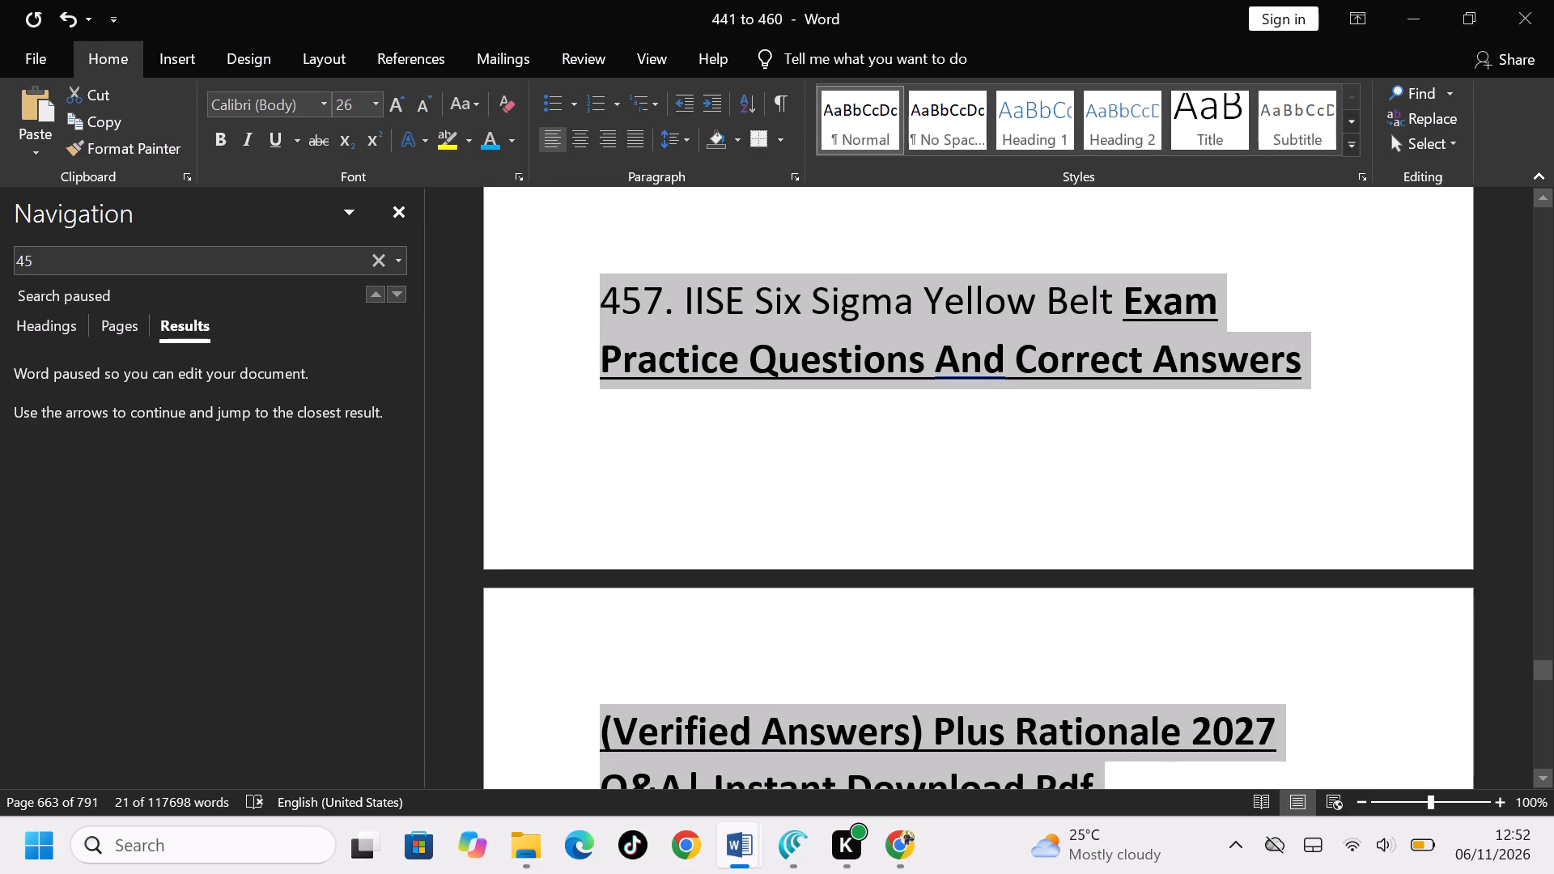
key(ctrl+shift+period)
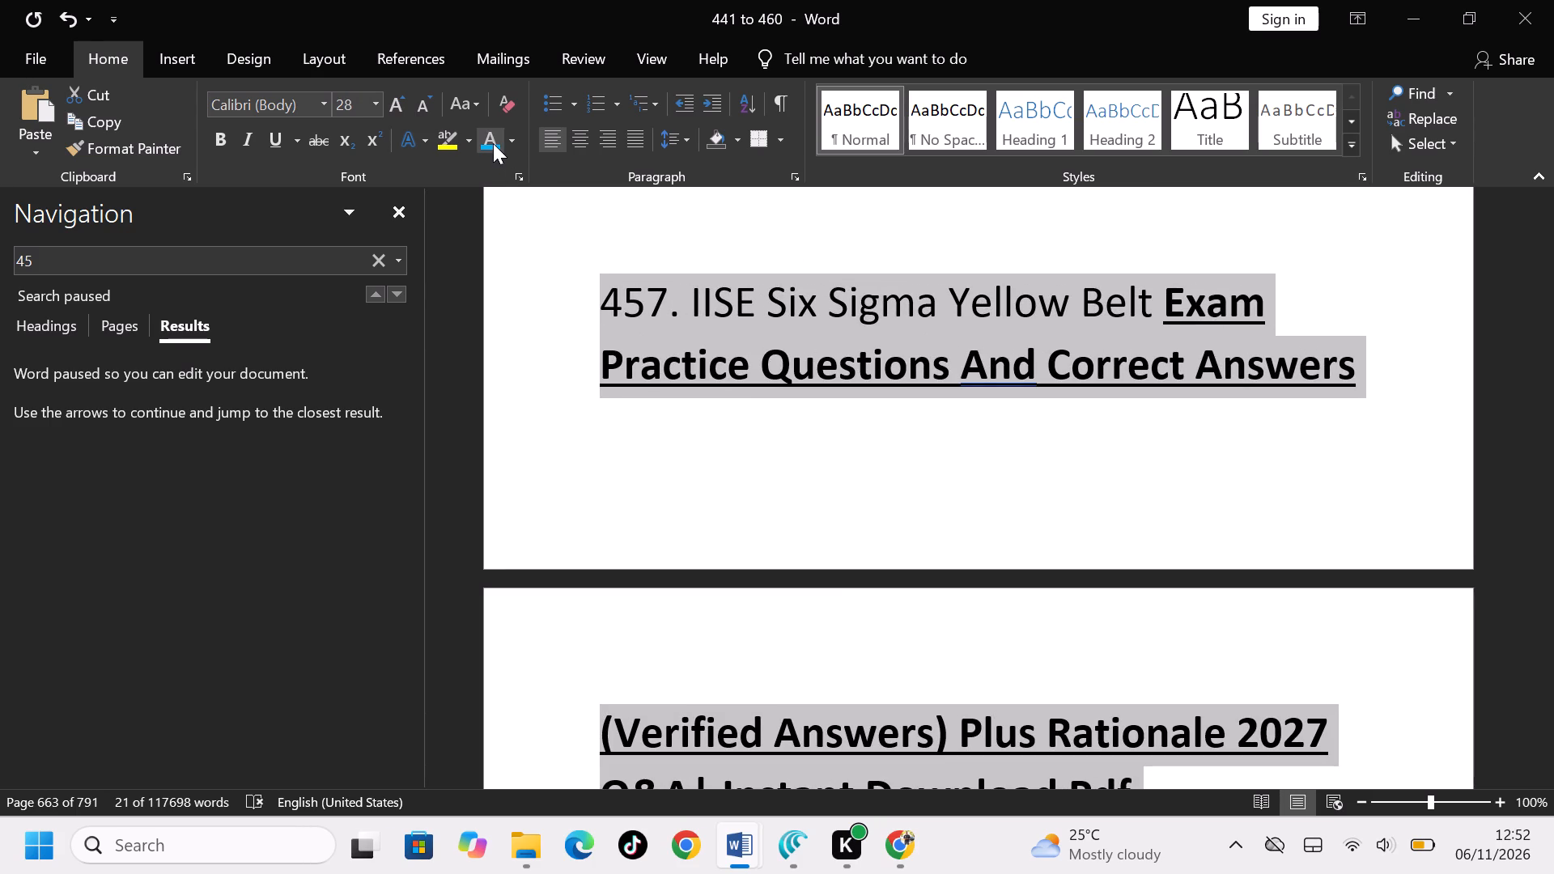
ctrl+click(492, 141)
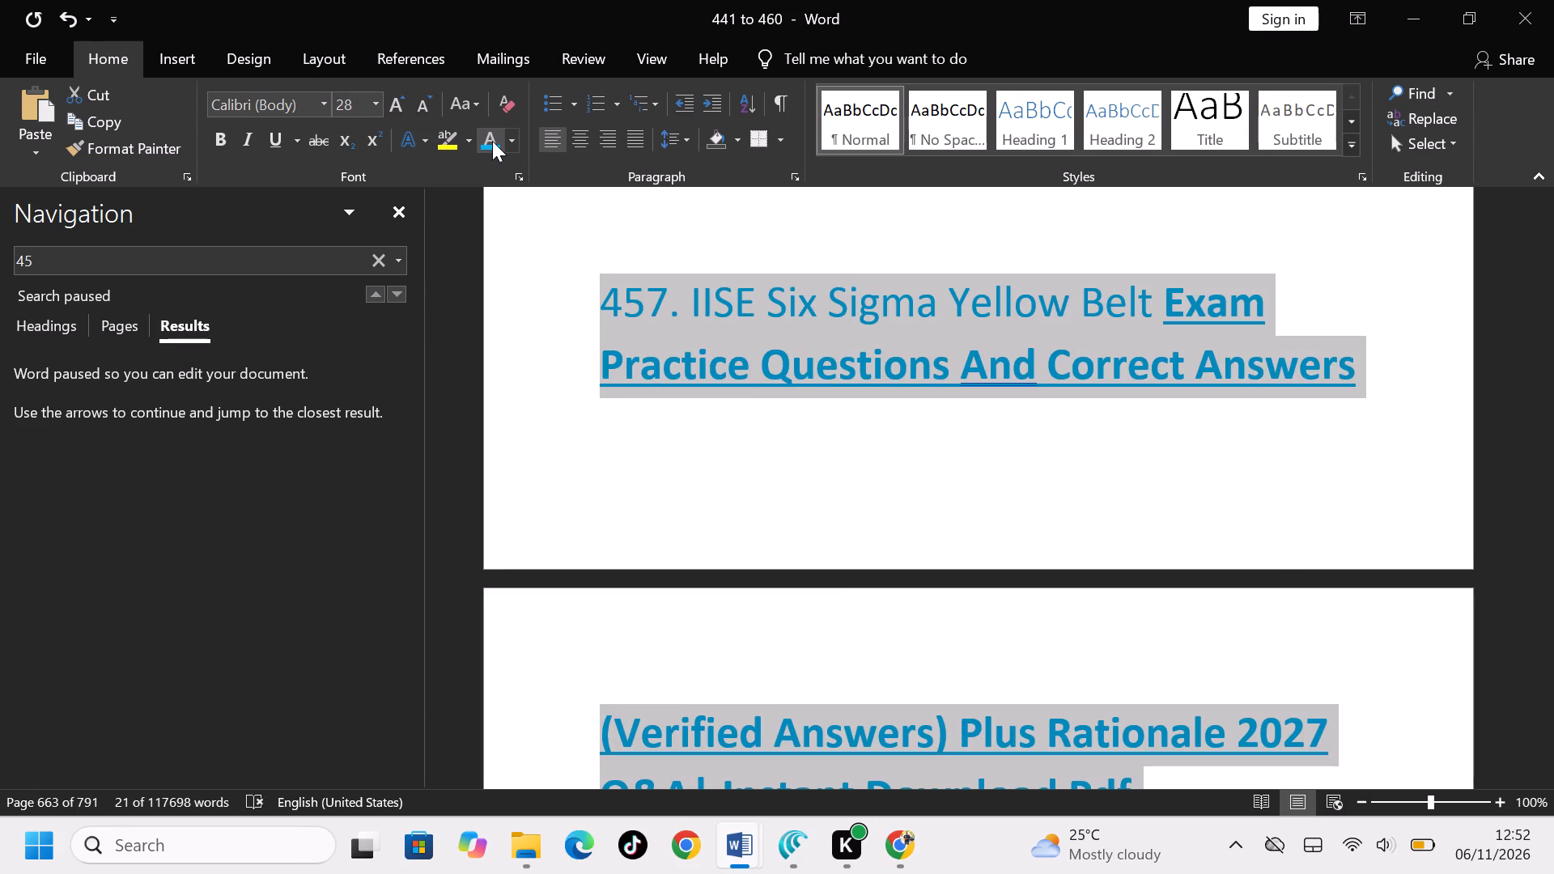
key(ctrl+b)
key(ctrl+u)
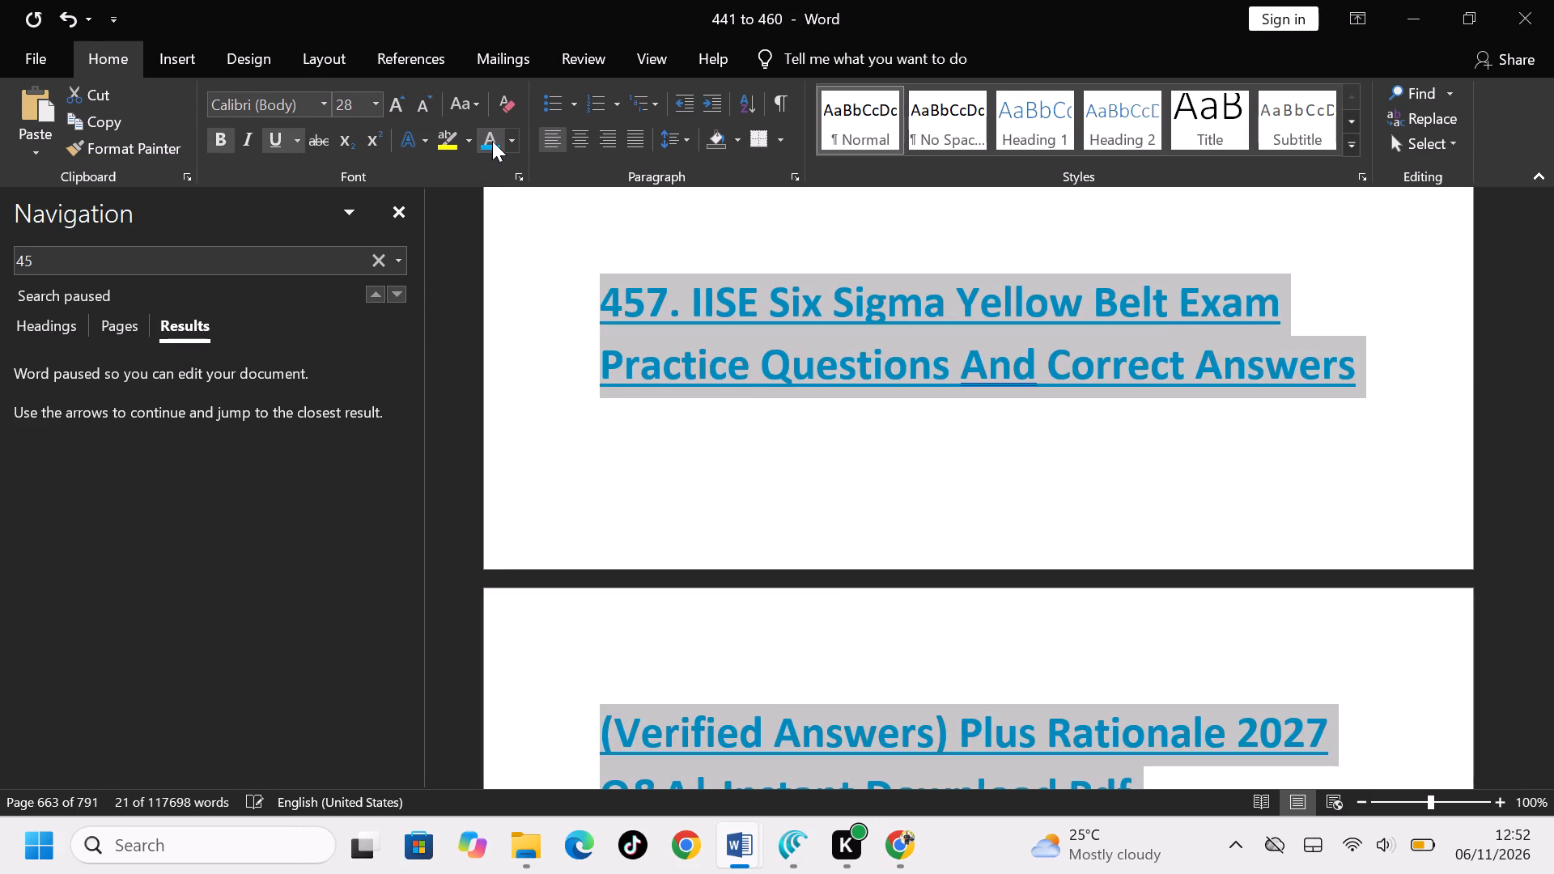
Replace "Exam" in the 458 IISE Six Sigma Green Belt title with the copied exam text and delete the blank line after it.
click(392, 289)
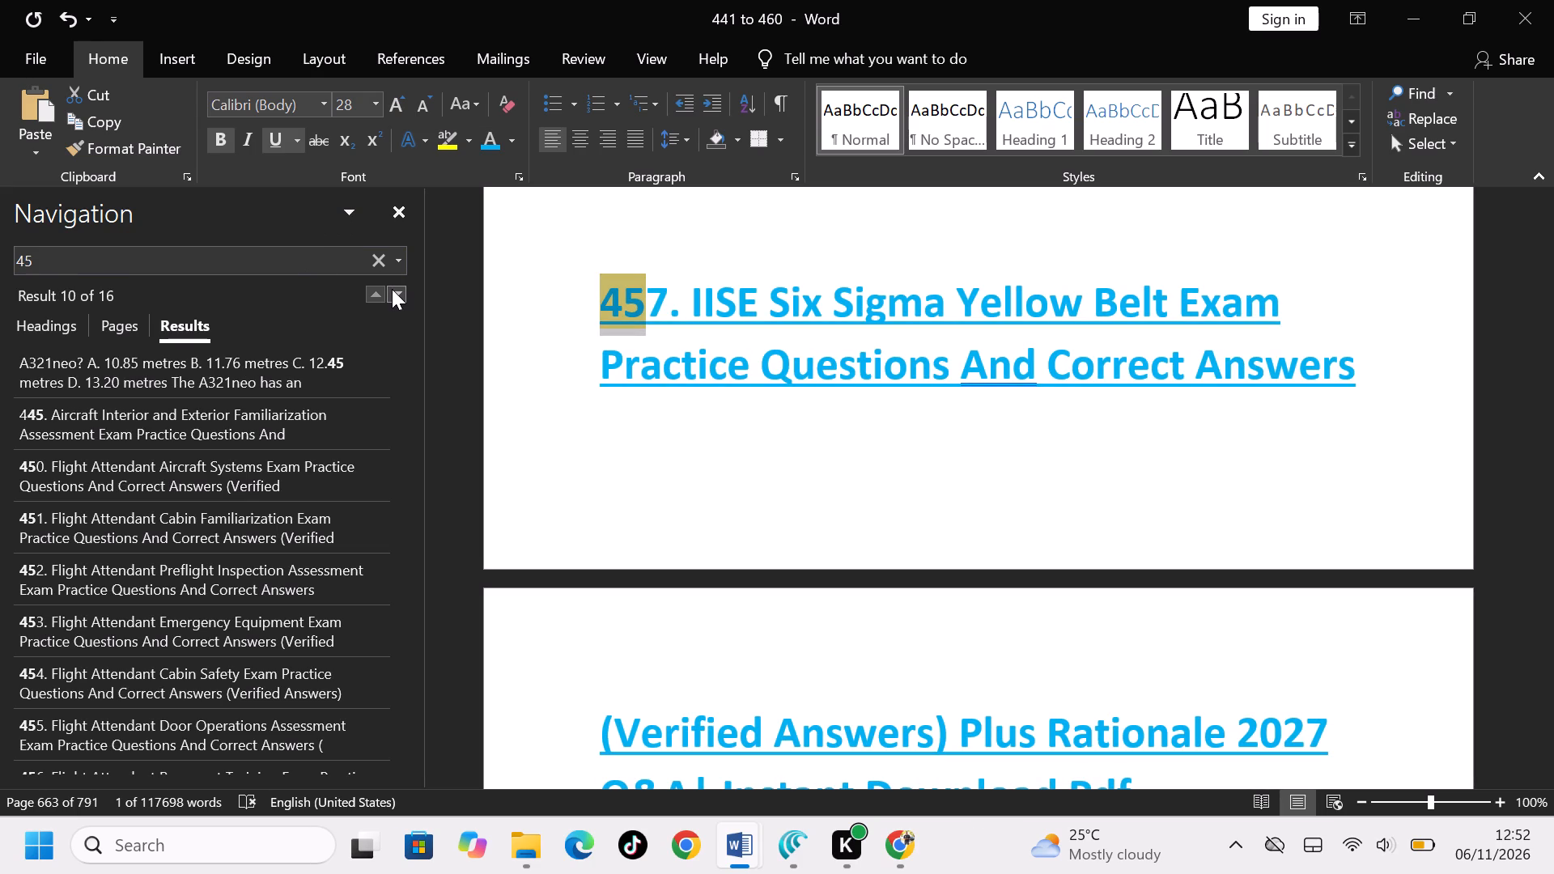
click(392, 289)
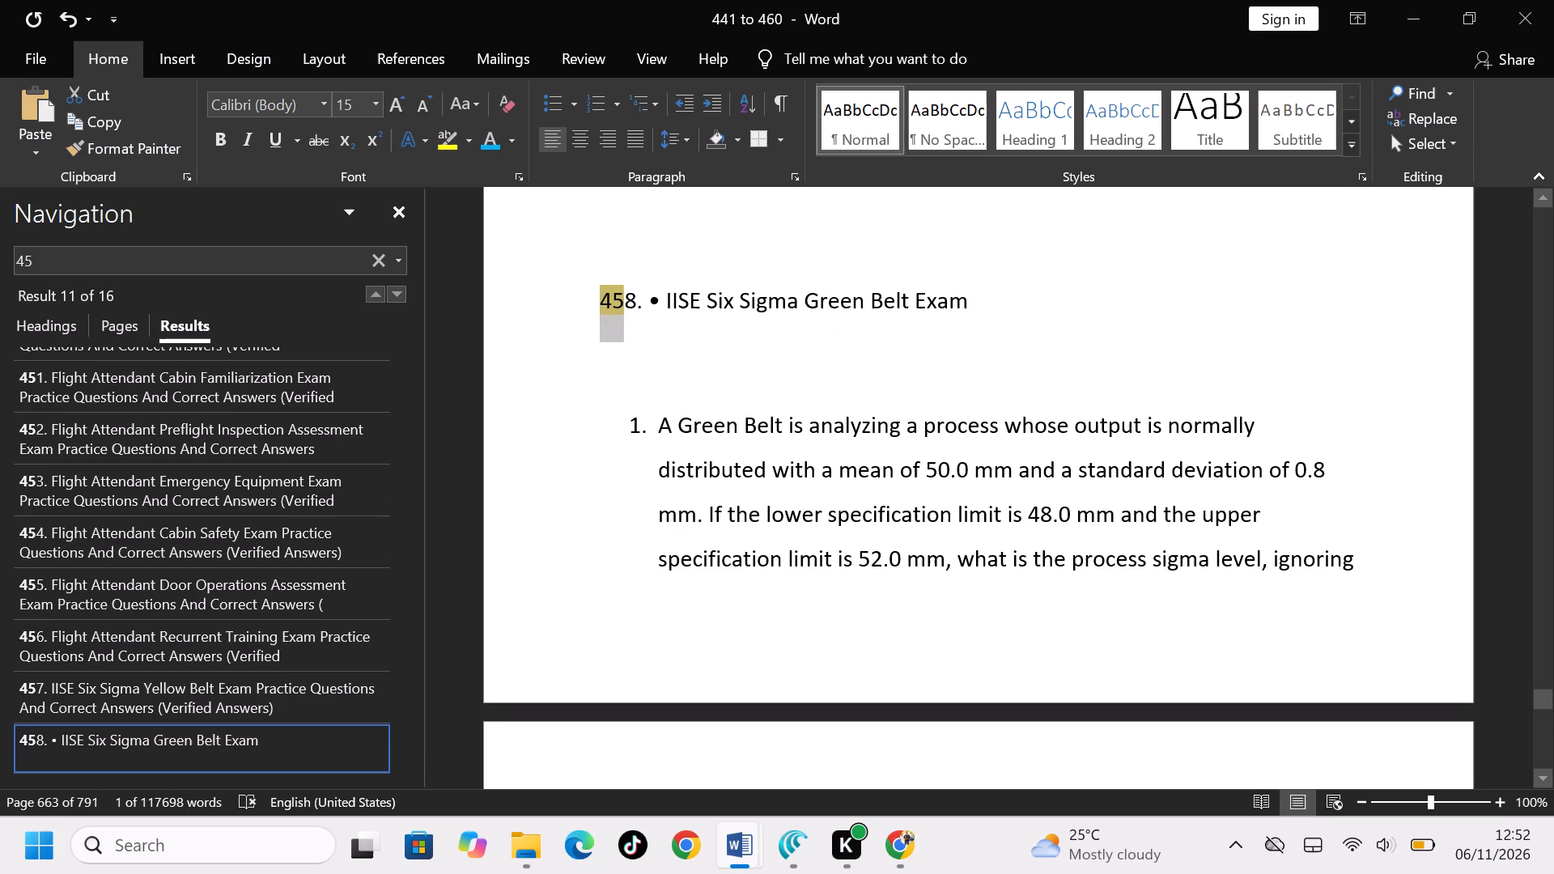
double_click(945, 298)
key(ctrl+v)
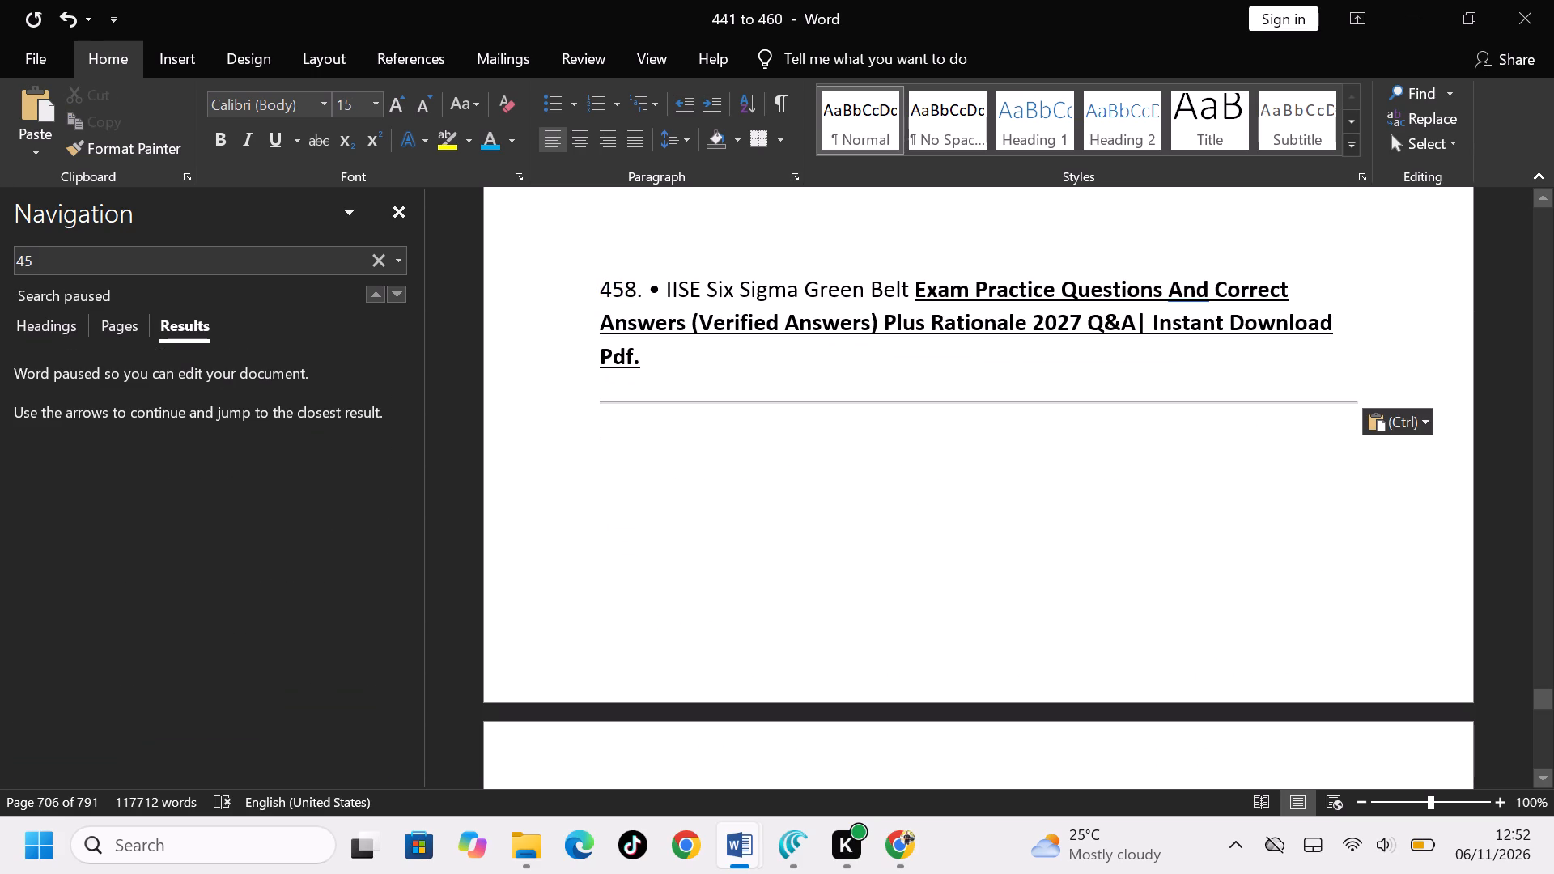
key(Home)
key(Delete)
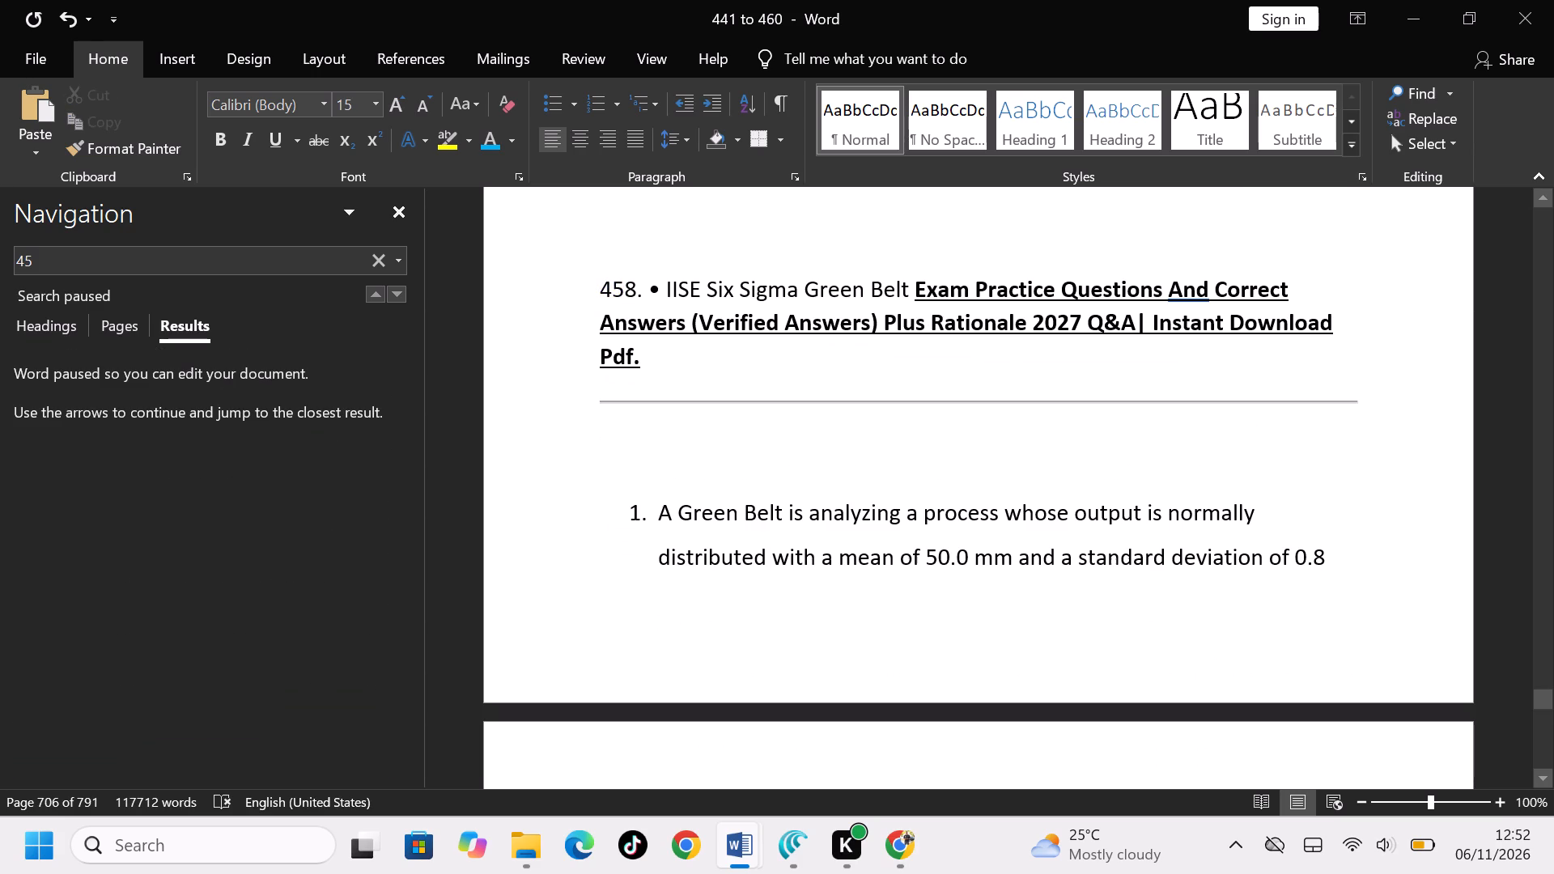
Format the whole 458 IISE Six Sigma Green Belt title as 28 pt, bold, underlined and standard blue.
click(668, 354)
drag(668, 354, 487, 261)
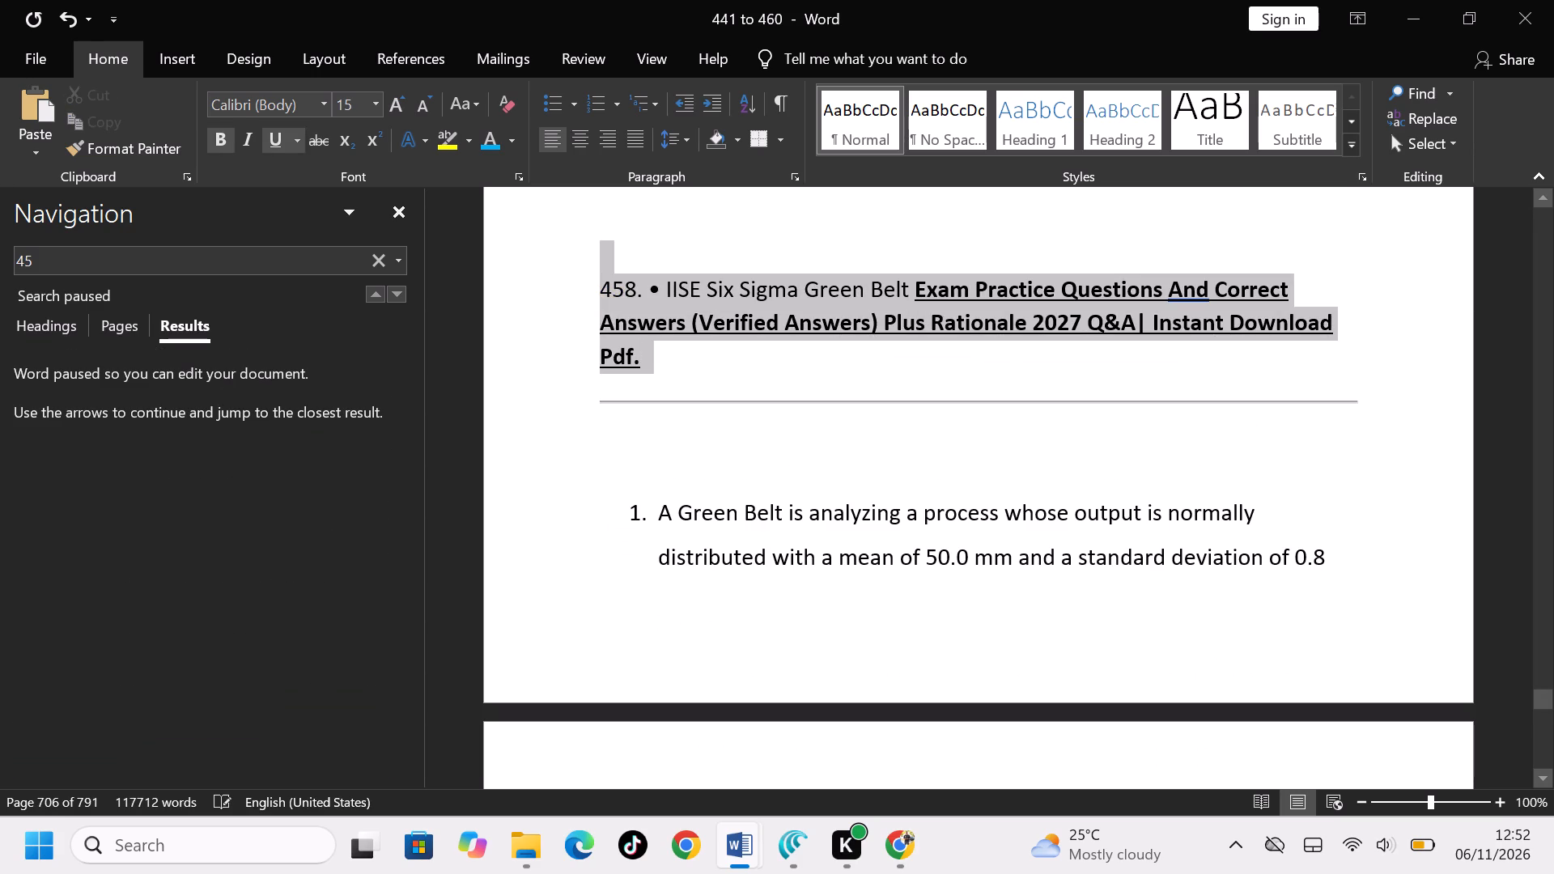
drag(487, 261, 470, 286)
key(ctrl+shift+period)
key(ctrl+shift+period)
key(ctrl+shift+period)
key(ctrl+shift+period)
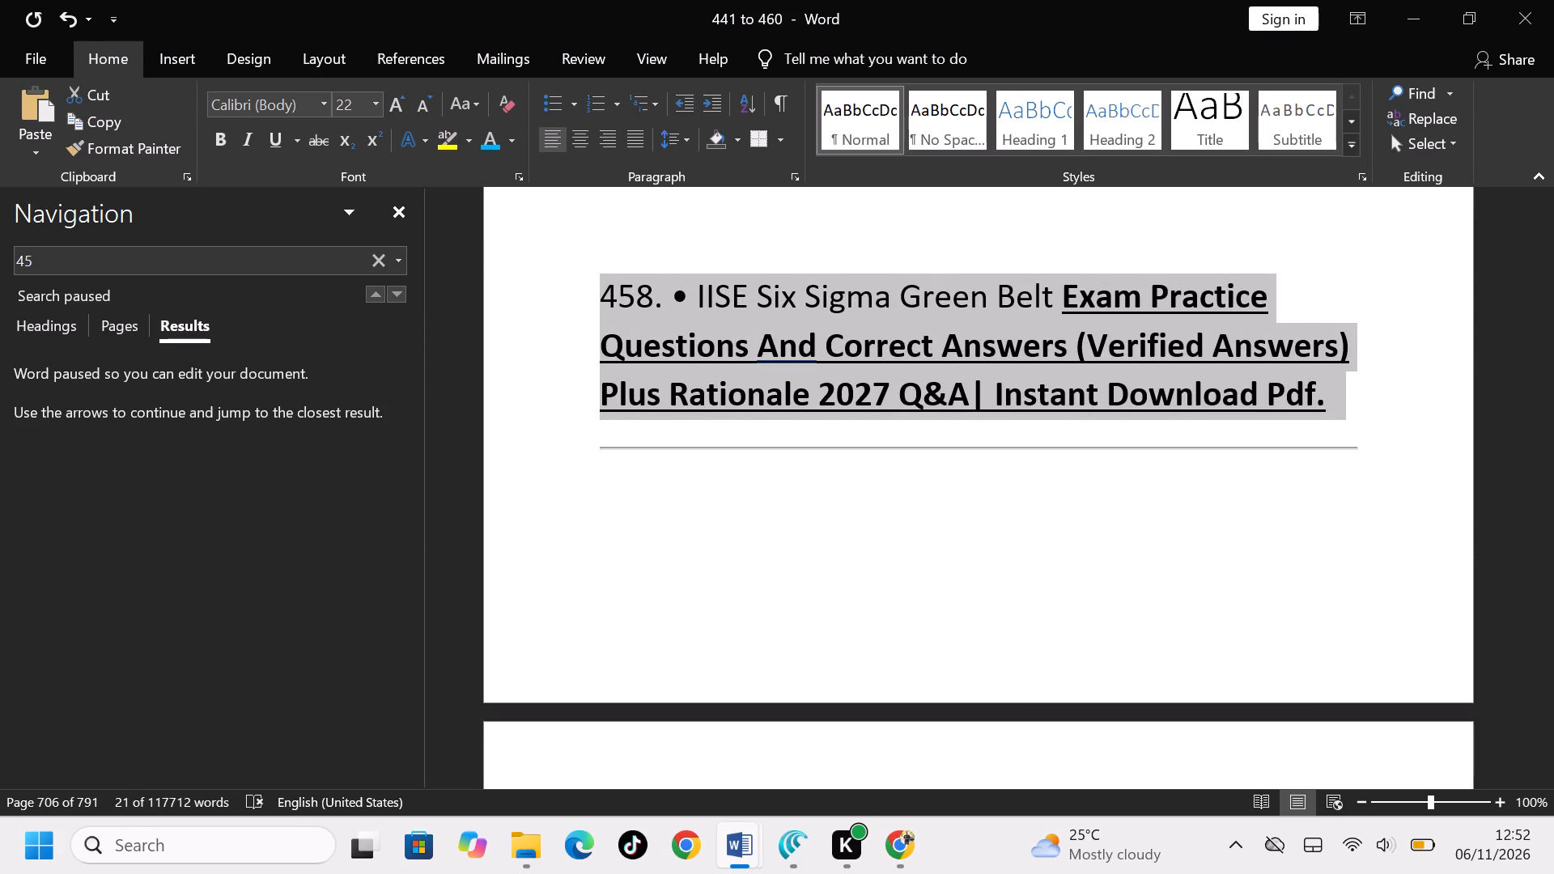
key(ctrl+shift+period)
key(ctrl+shift+period)
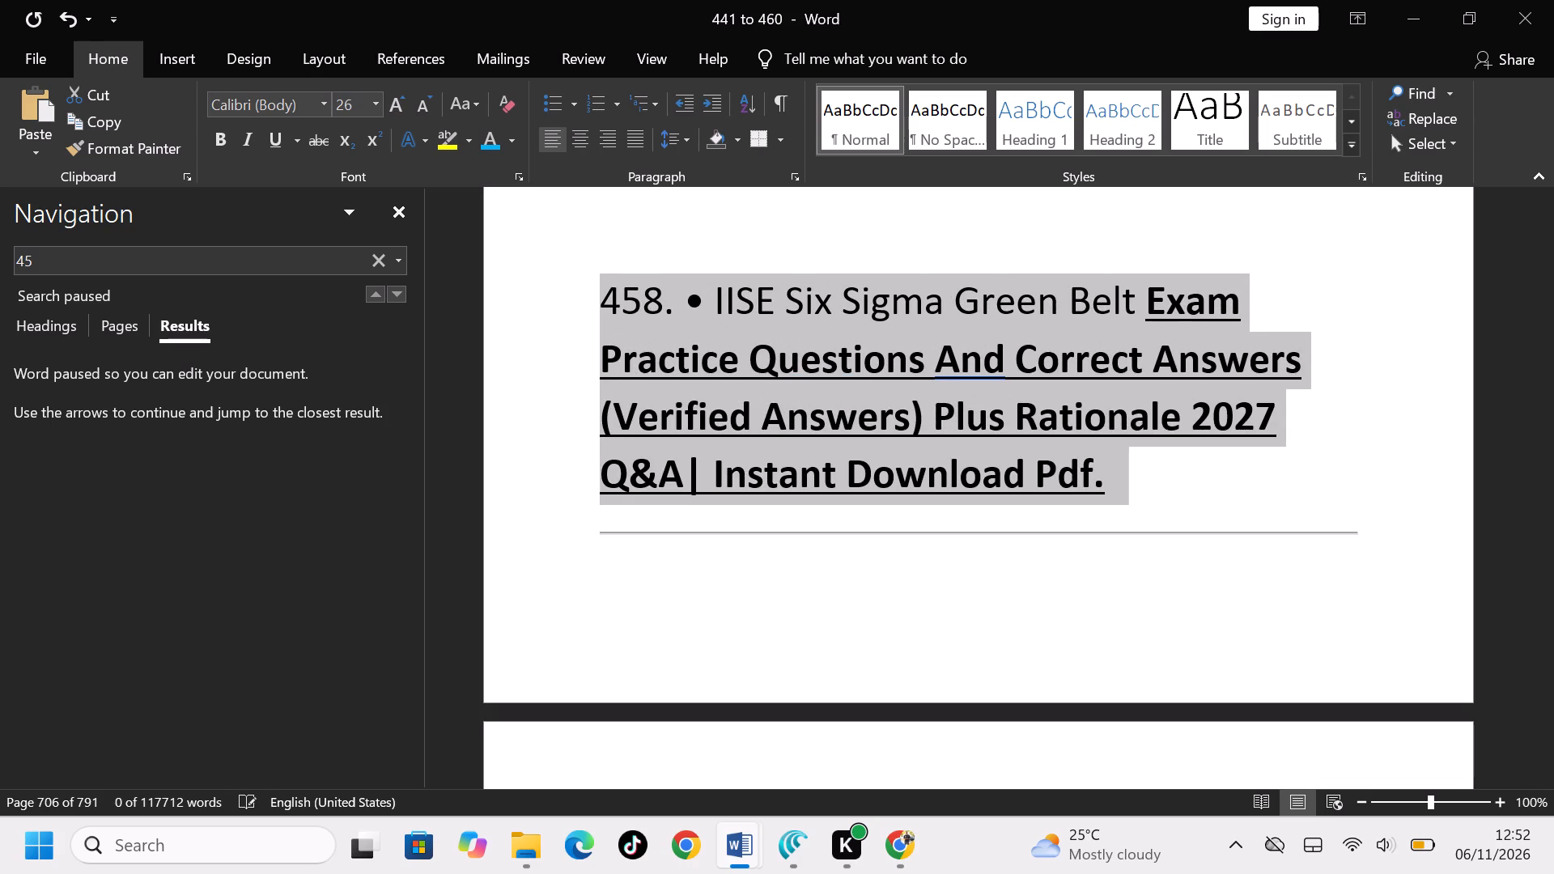
key(ctrl+shift+period)
key(ctrl+b)
key(ctrl+u)
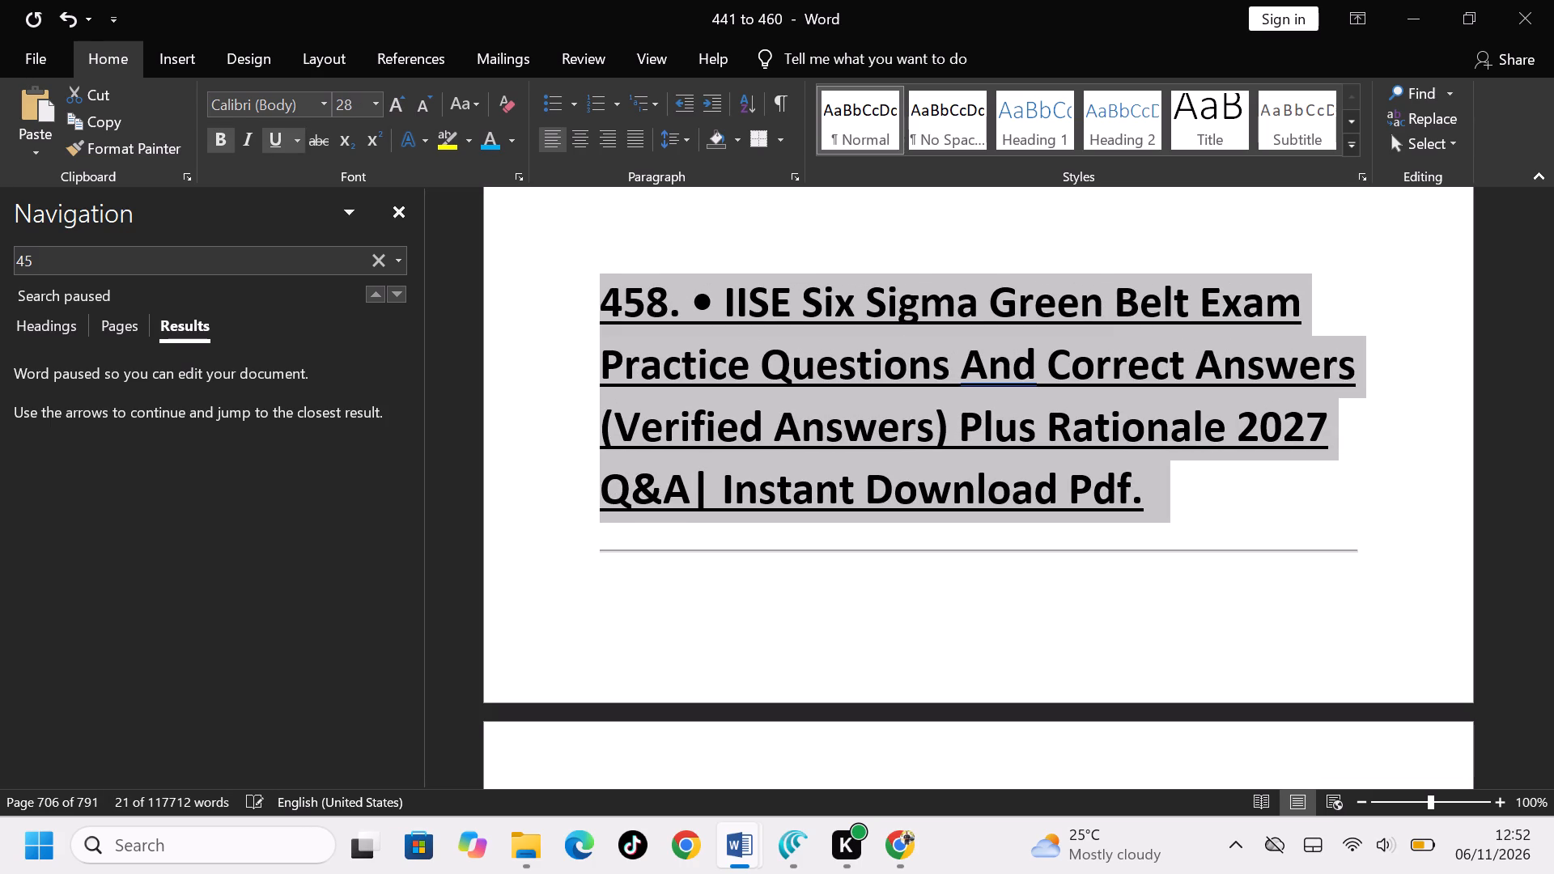
click(514, 146)
click(620, 351)
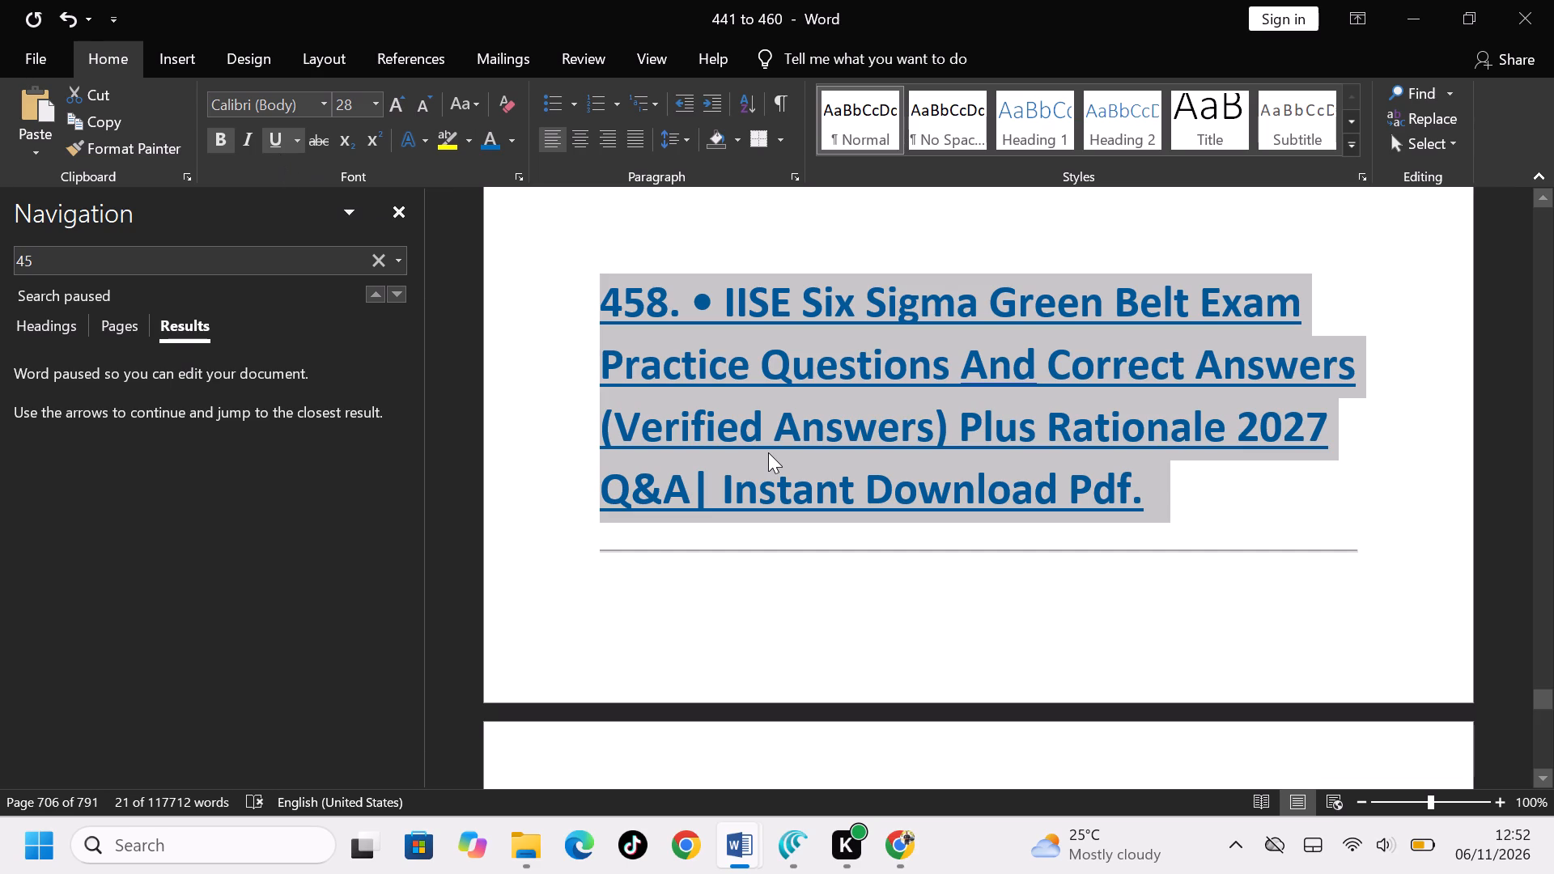
click(768, 452)
Replace "Exam" in the 459 IISE Six Sigma Black Belt title with the copied exam text and delete the blank line after it.
drag(409, 295, 406, 293)
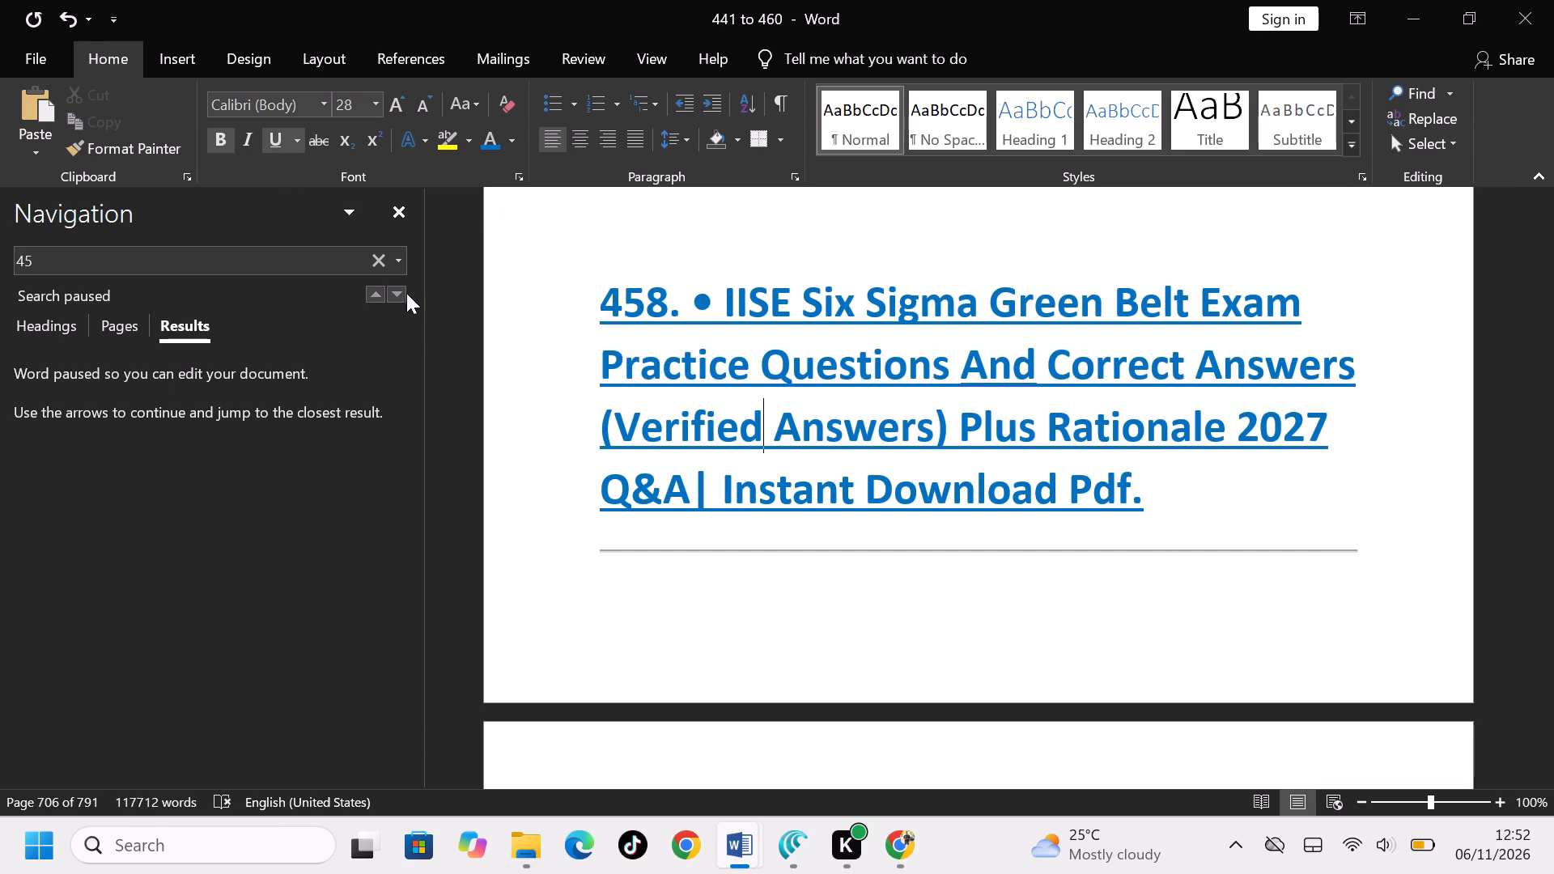
drag(406, 293, 398, 288)
click(398, 288)
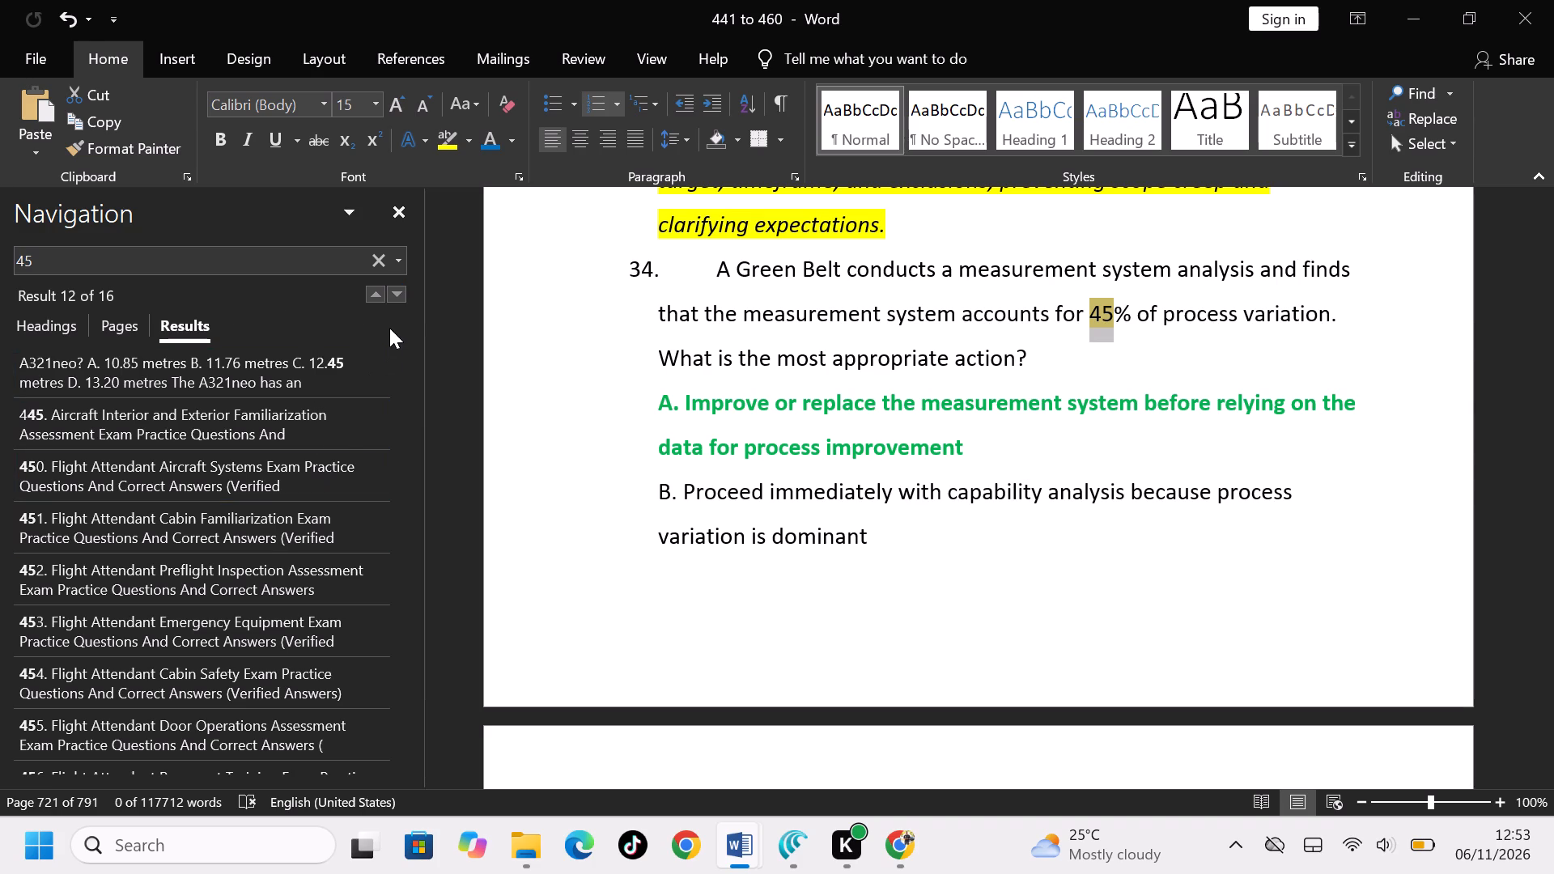
click(394, 291)
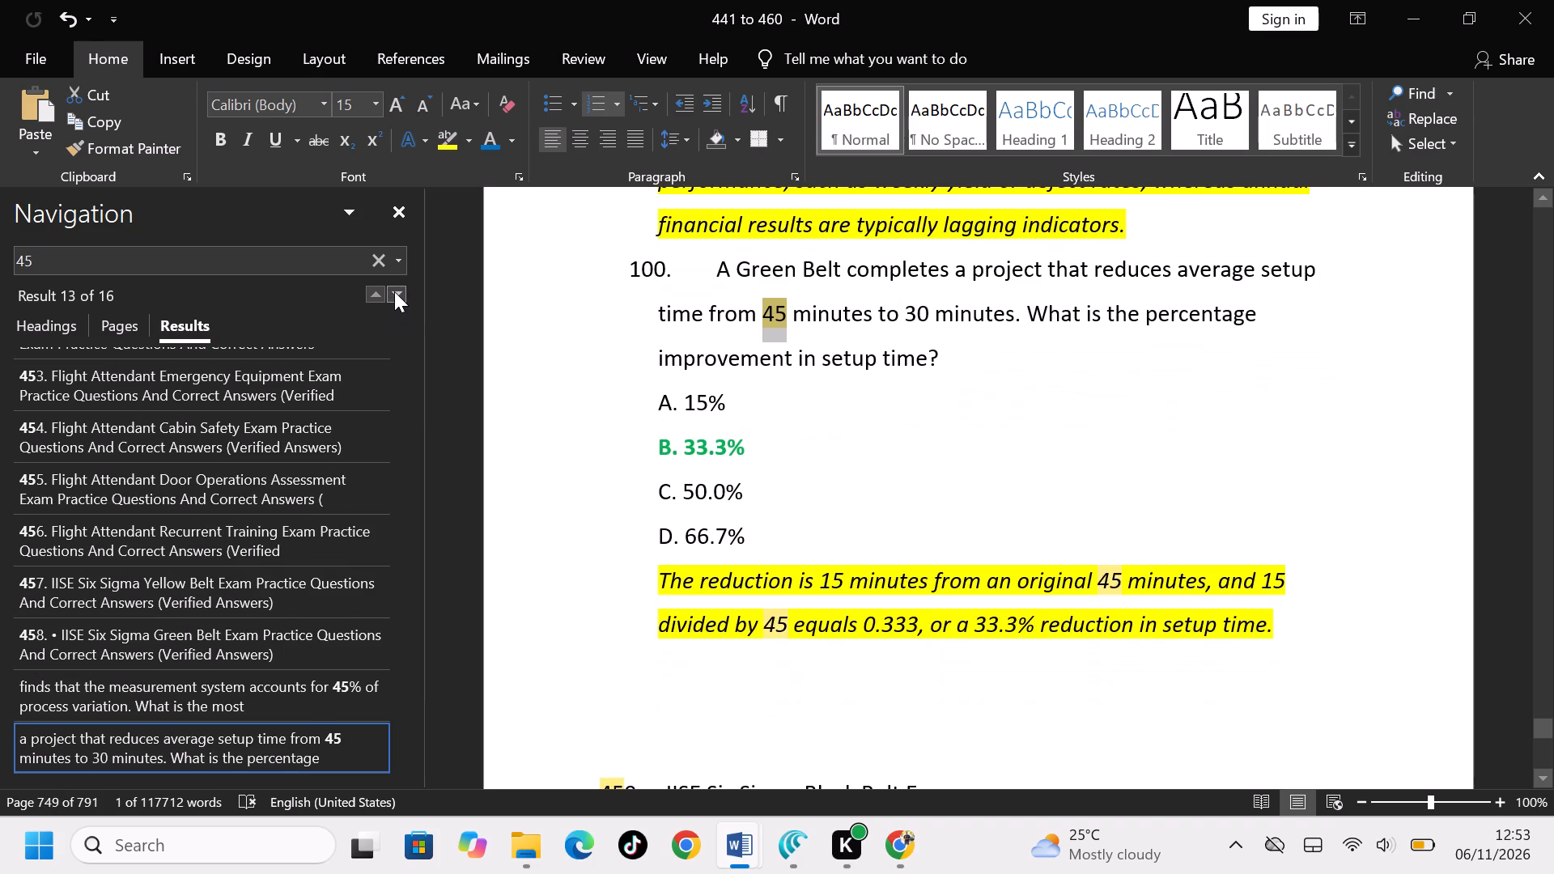
click(394, 291)
click(394, 291)
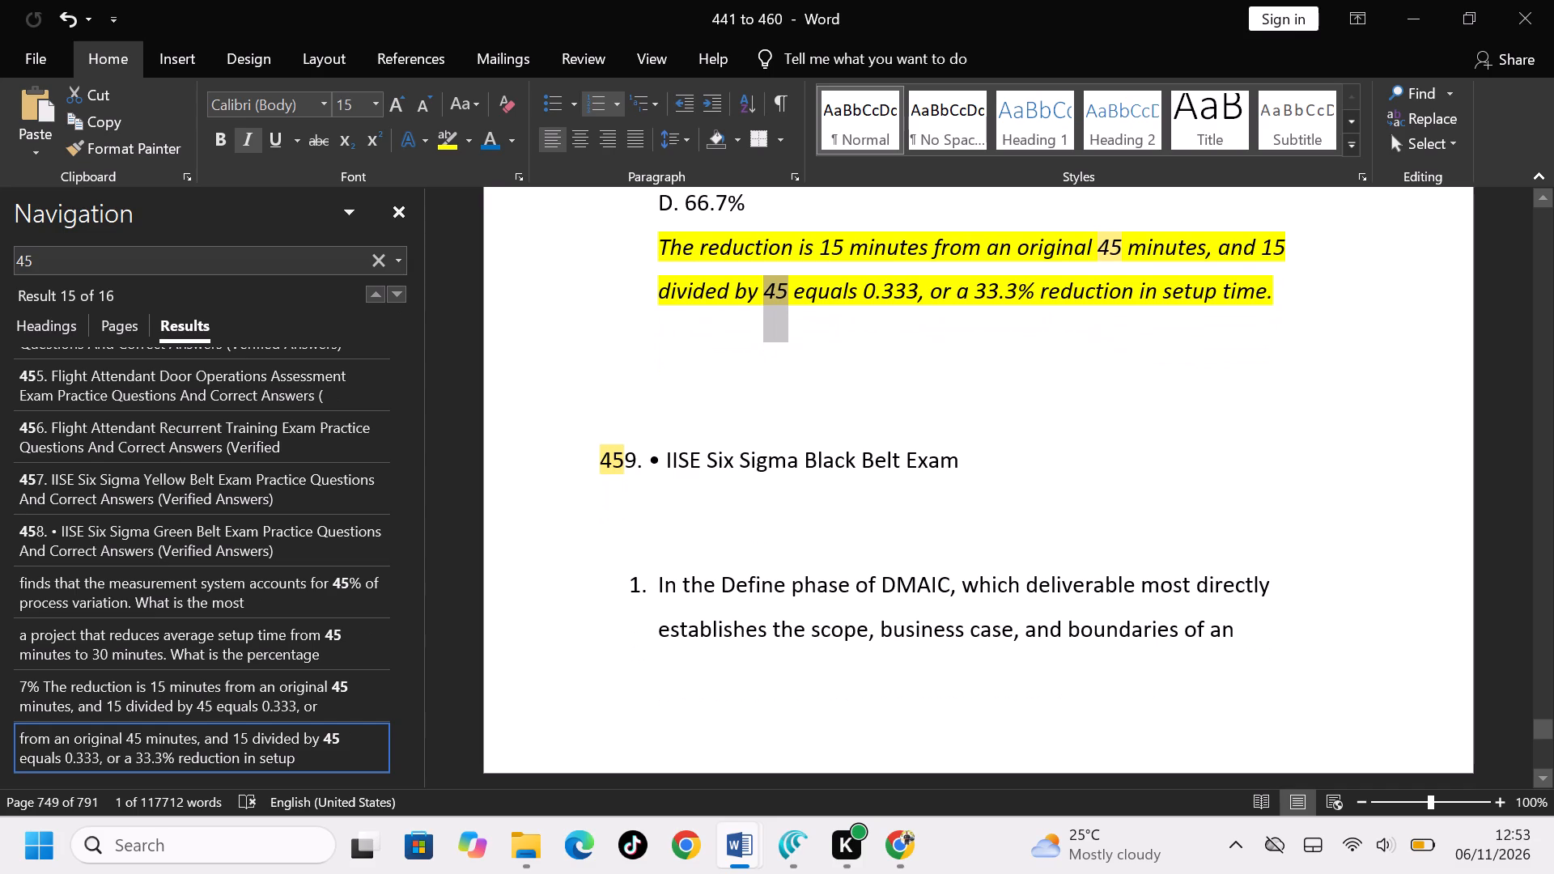
double_click(939, 461)
key(ctrl+v)
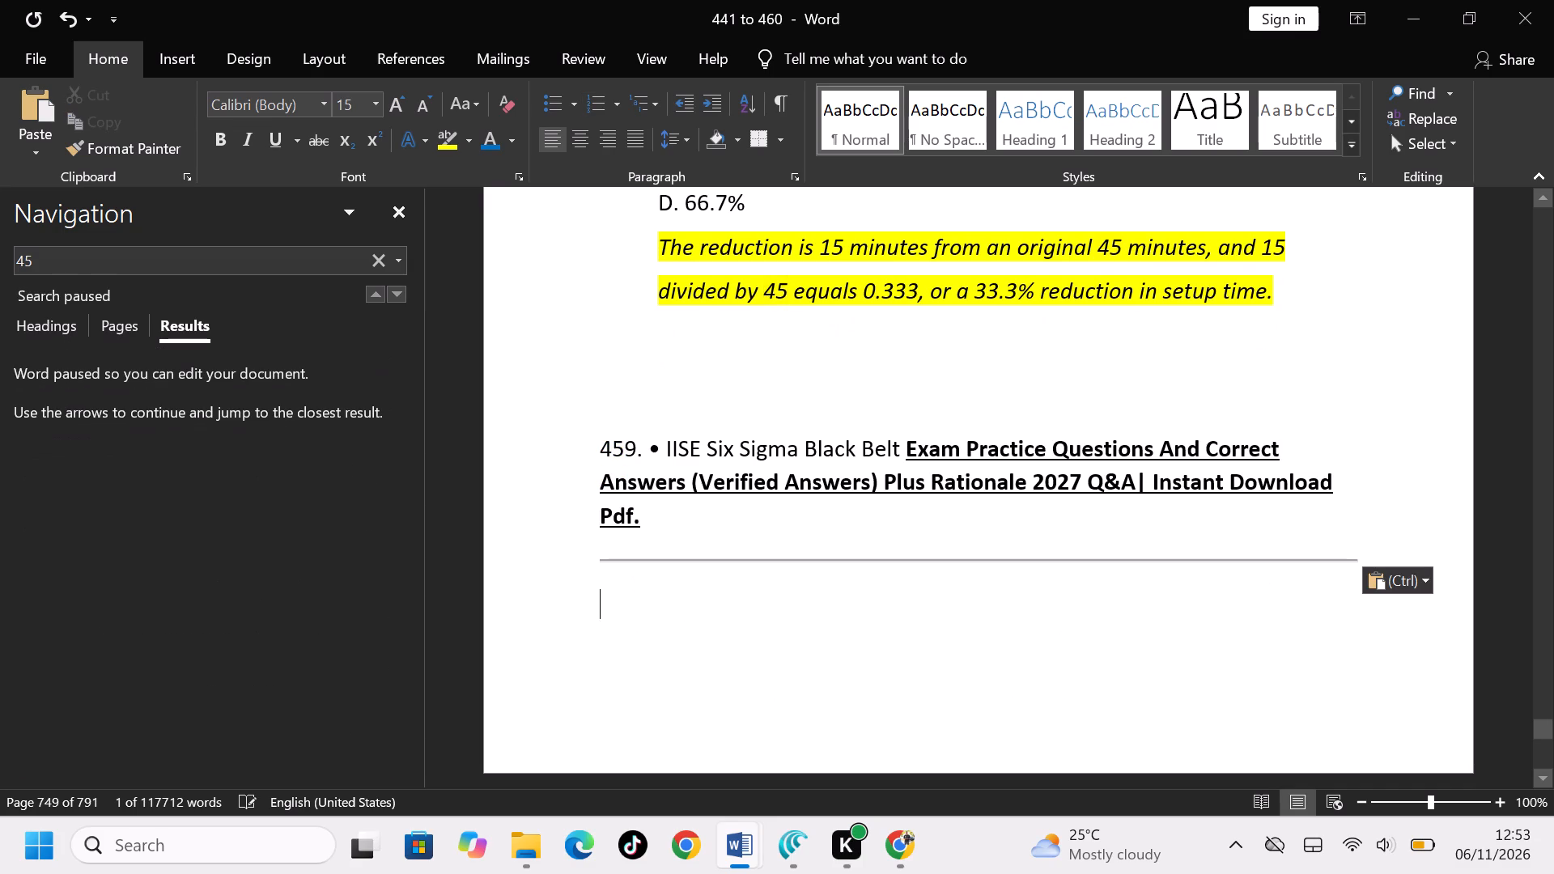
key(Delete)
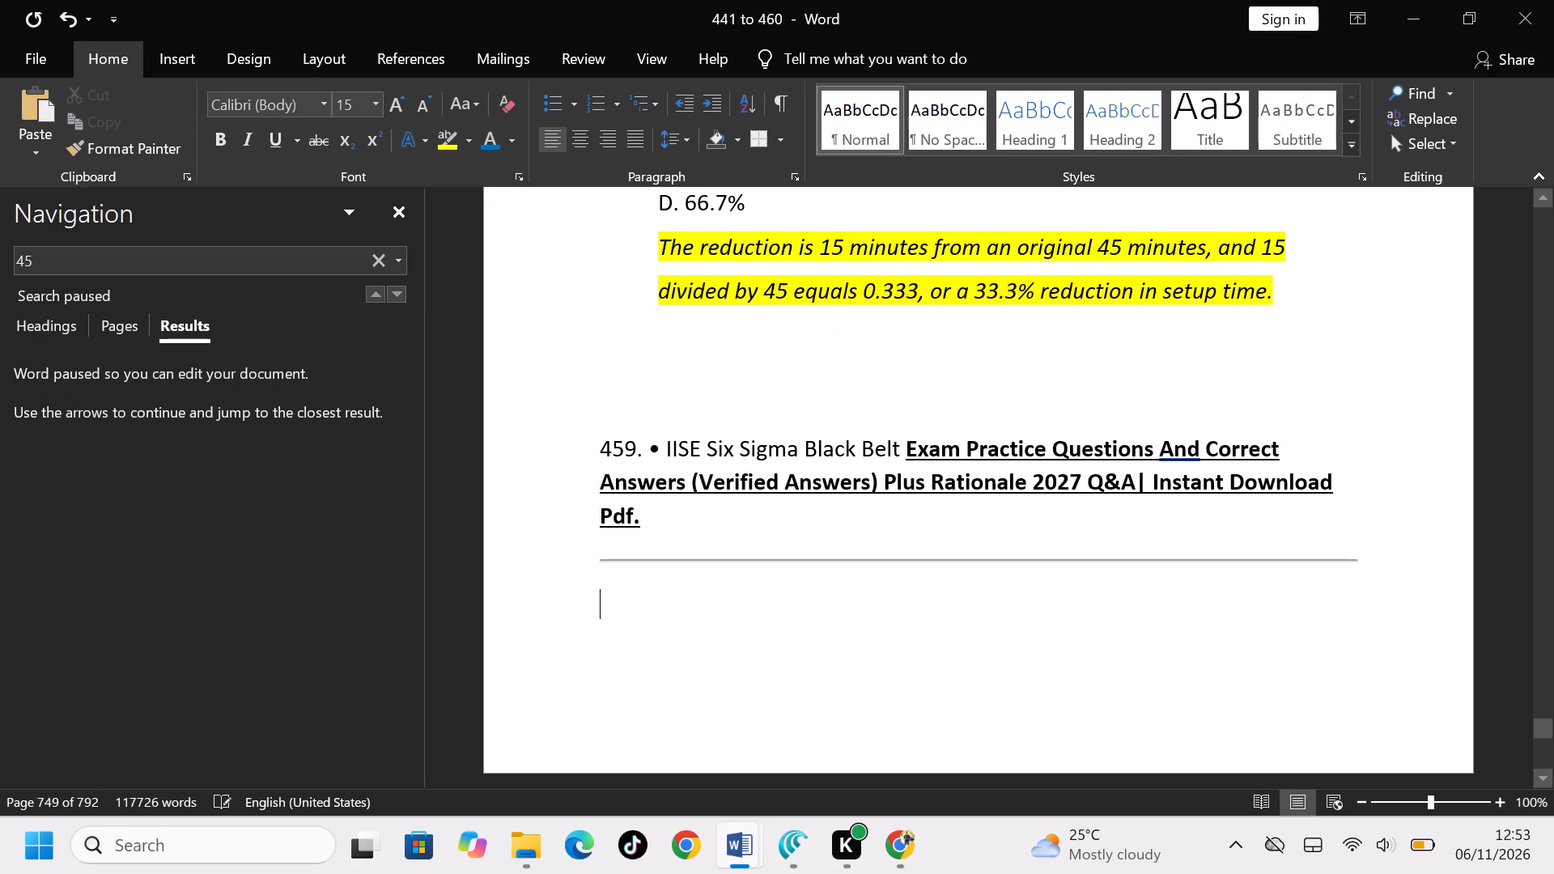
Format the whole 459 IISE Six Sigma Black Belt title as 28 pt, bold, underlined and blue.
drag(701, 530, 492, 452)
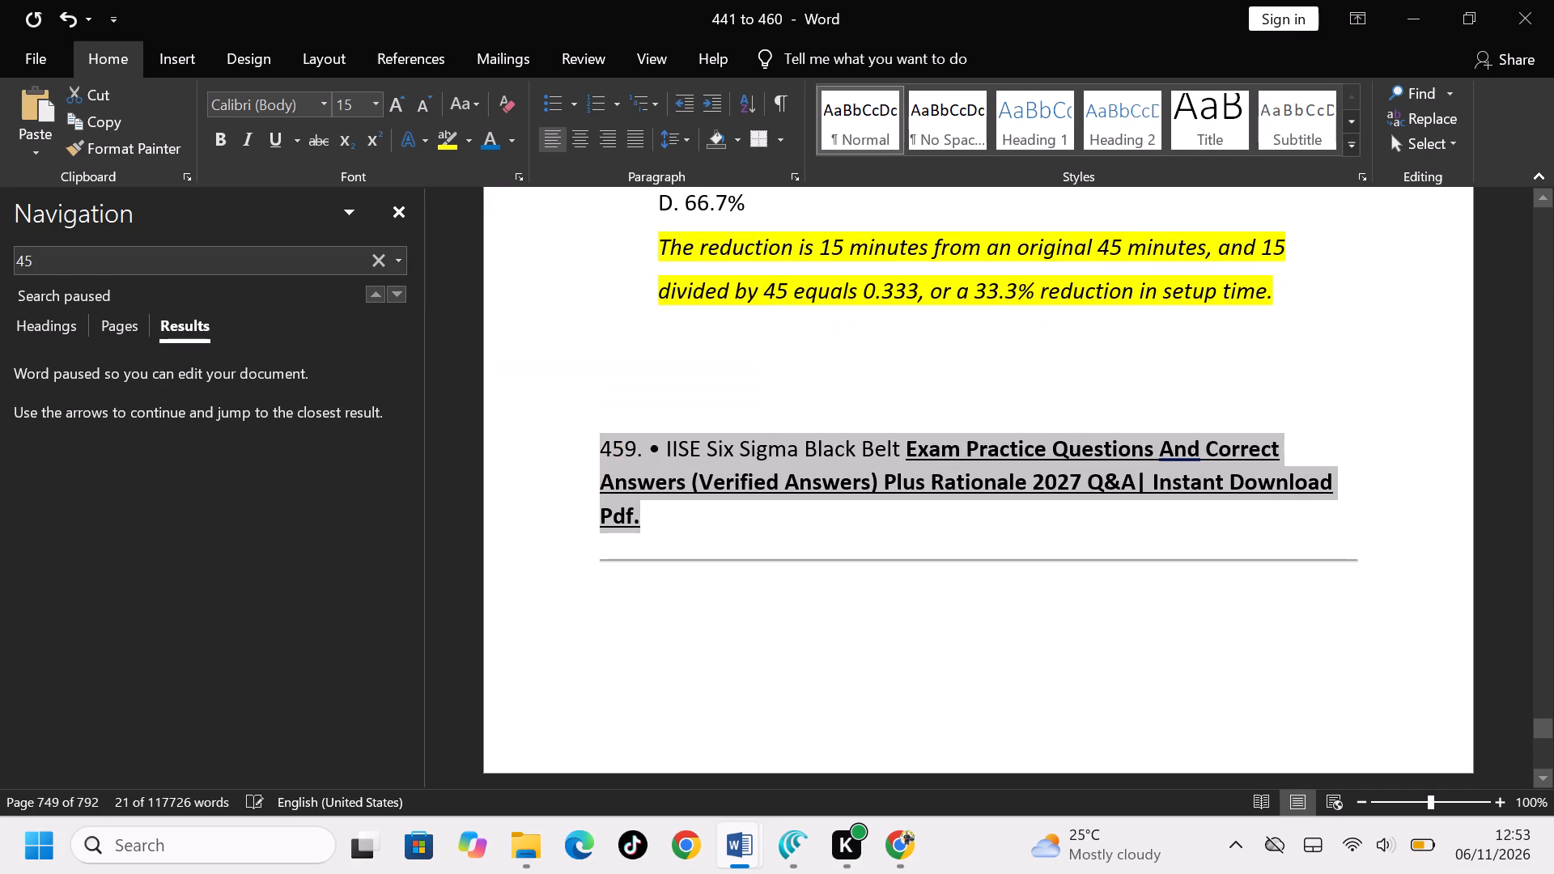
key(ctrl+shift+period)
key(ctrl+shift+period)
key(ctrl+shift+period)
key(ctrl+shift+period)
key(ctrl+shift+period)
key(ctrl+shift+period)
key(ctrl+shift+period)
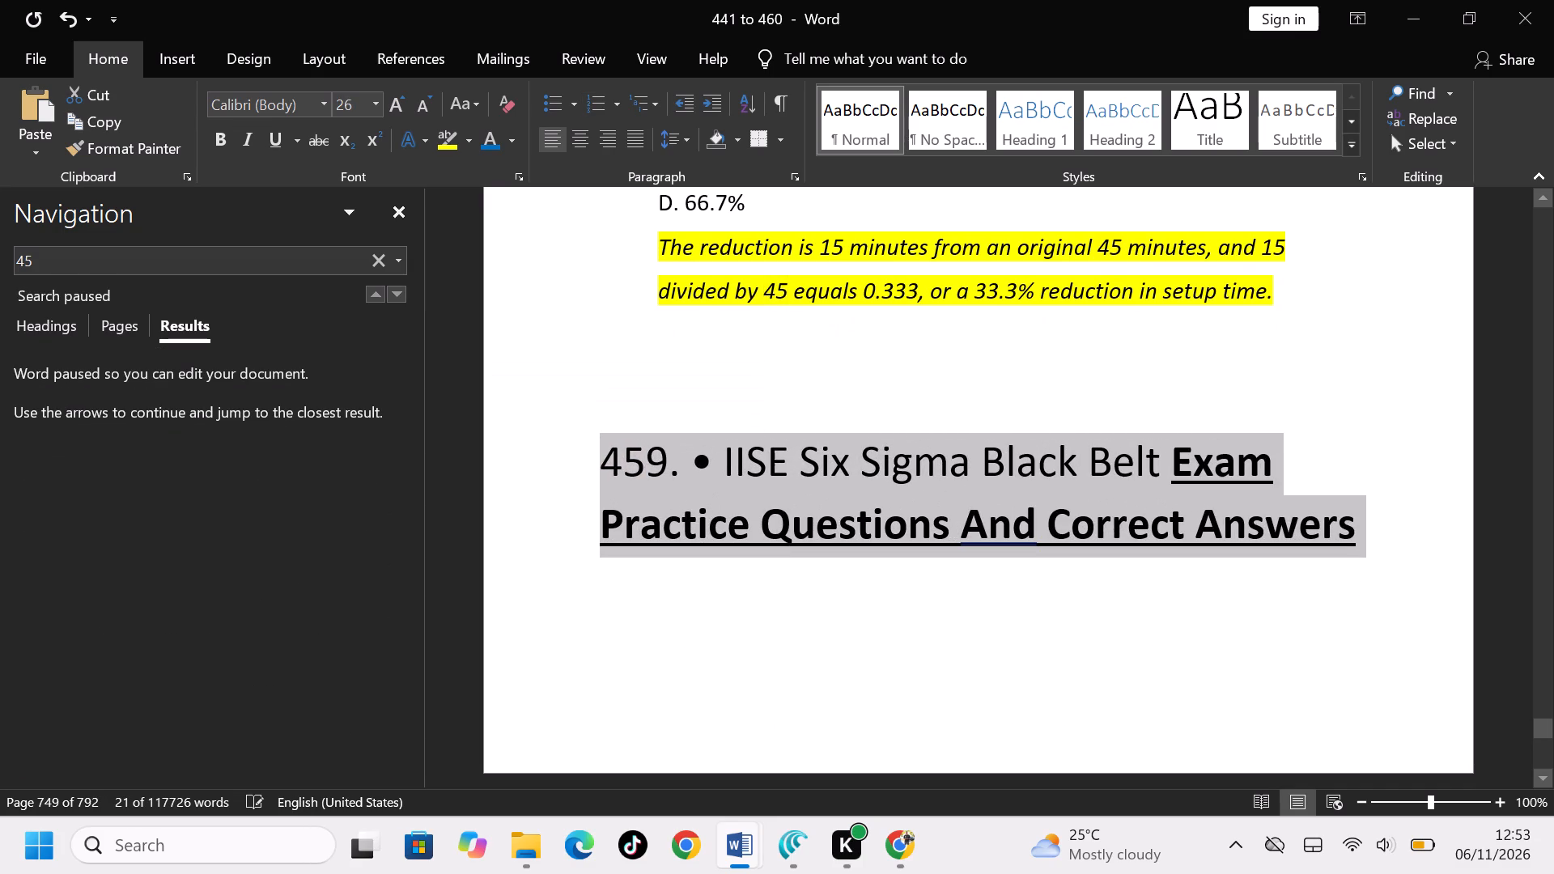
key(ctrl+b)
key(ctrl+u)
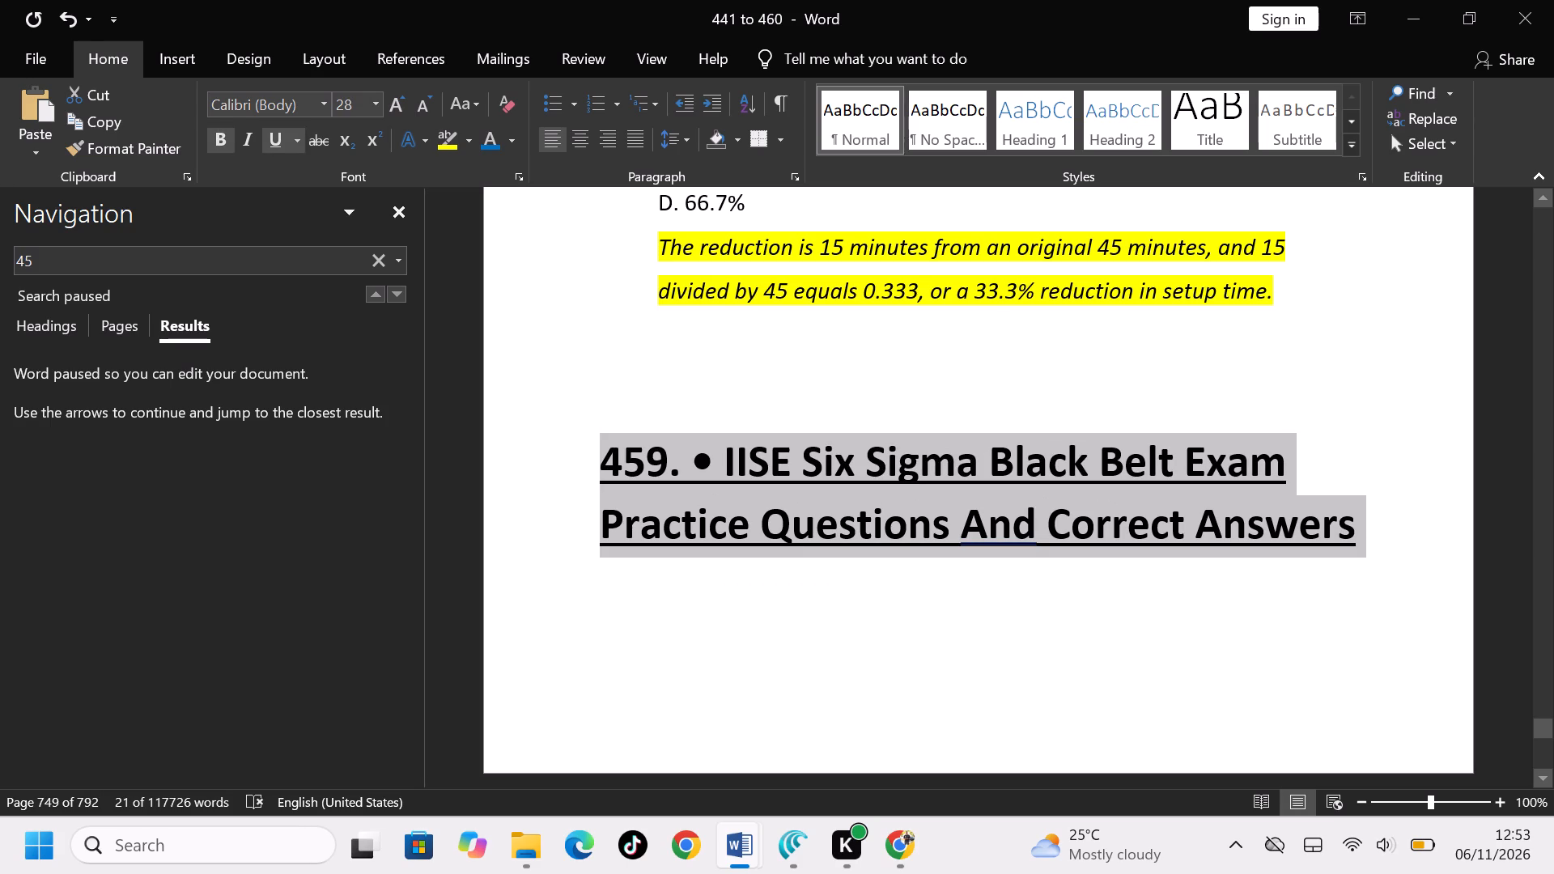
click(493, 143)
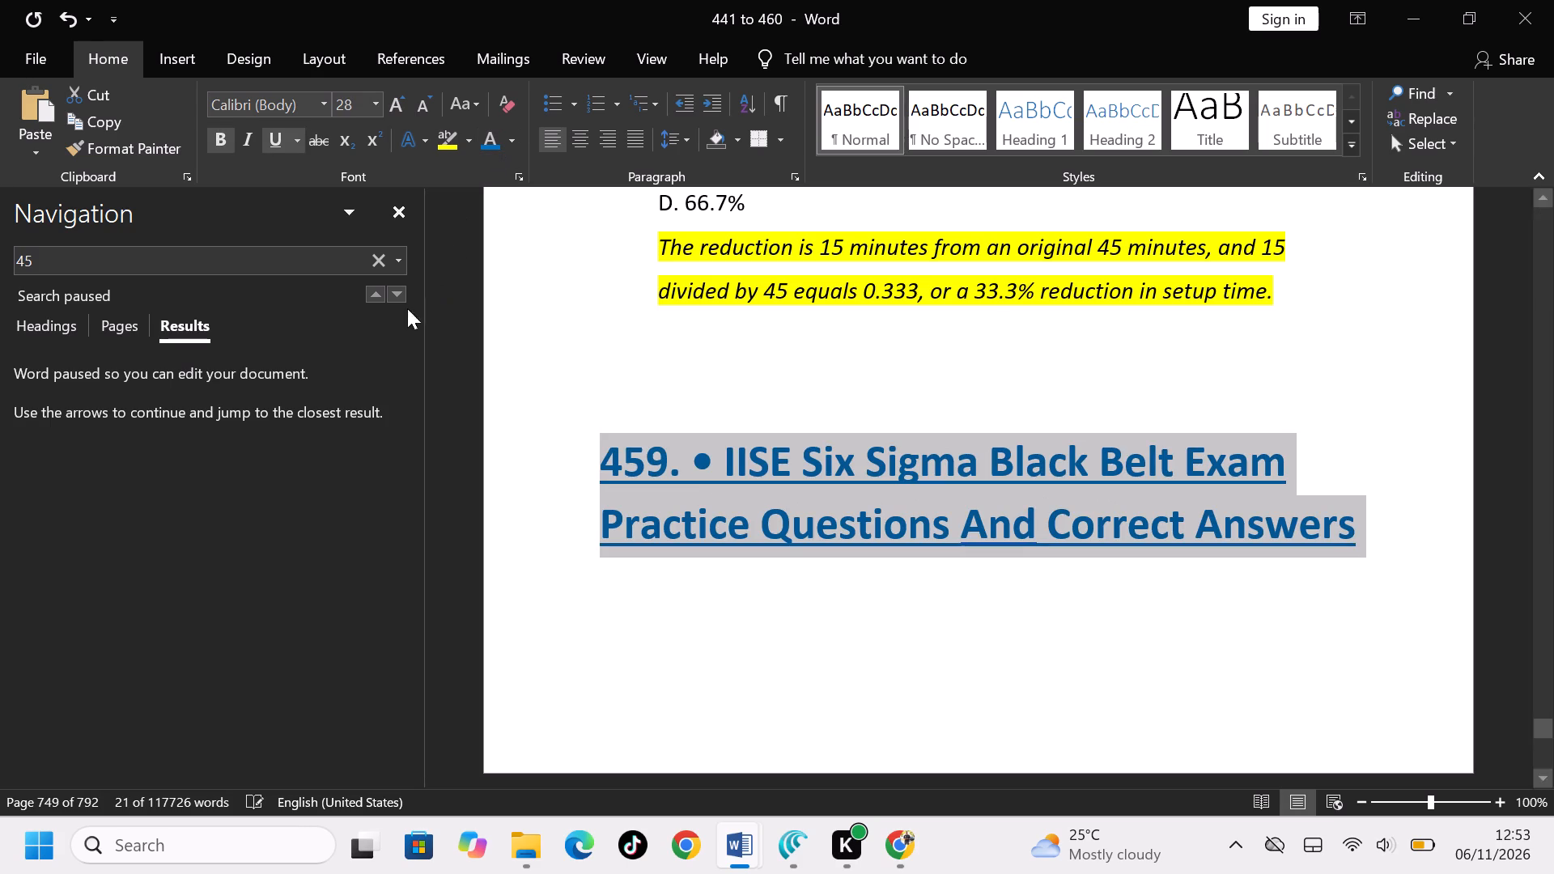
Search for 46 and replace "Exam" in the 460 IISE Six Sigma Master Black Belt title with the copied exam text.
click(291, 262)
text(46)
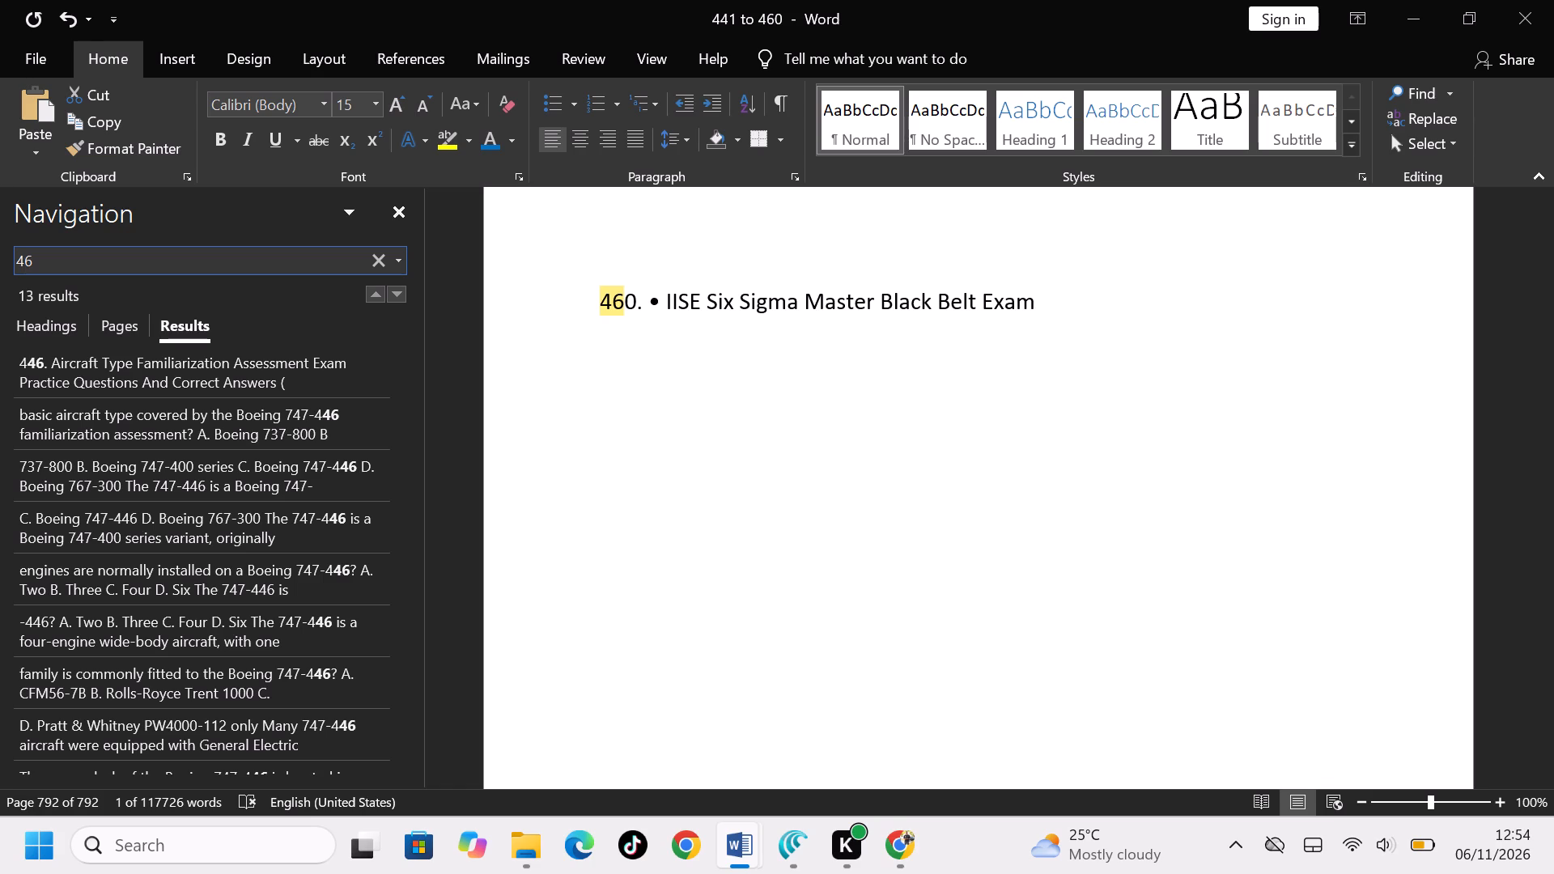
scroll(691, 468, down, 5)
scroll(691, 468, up, 1)
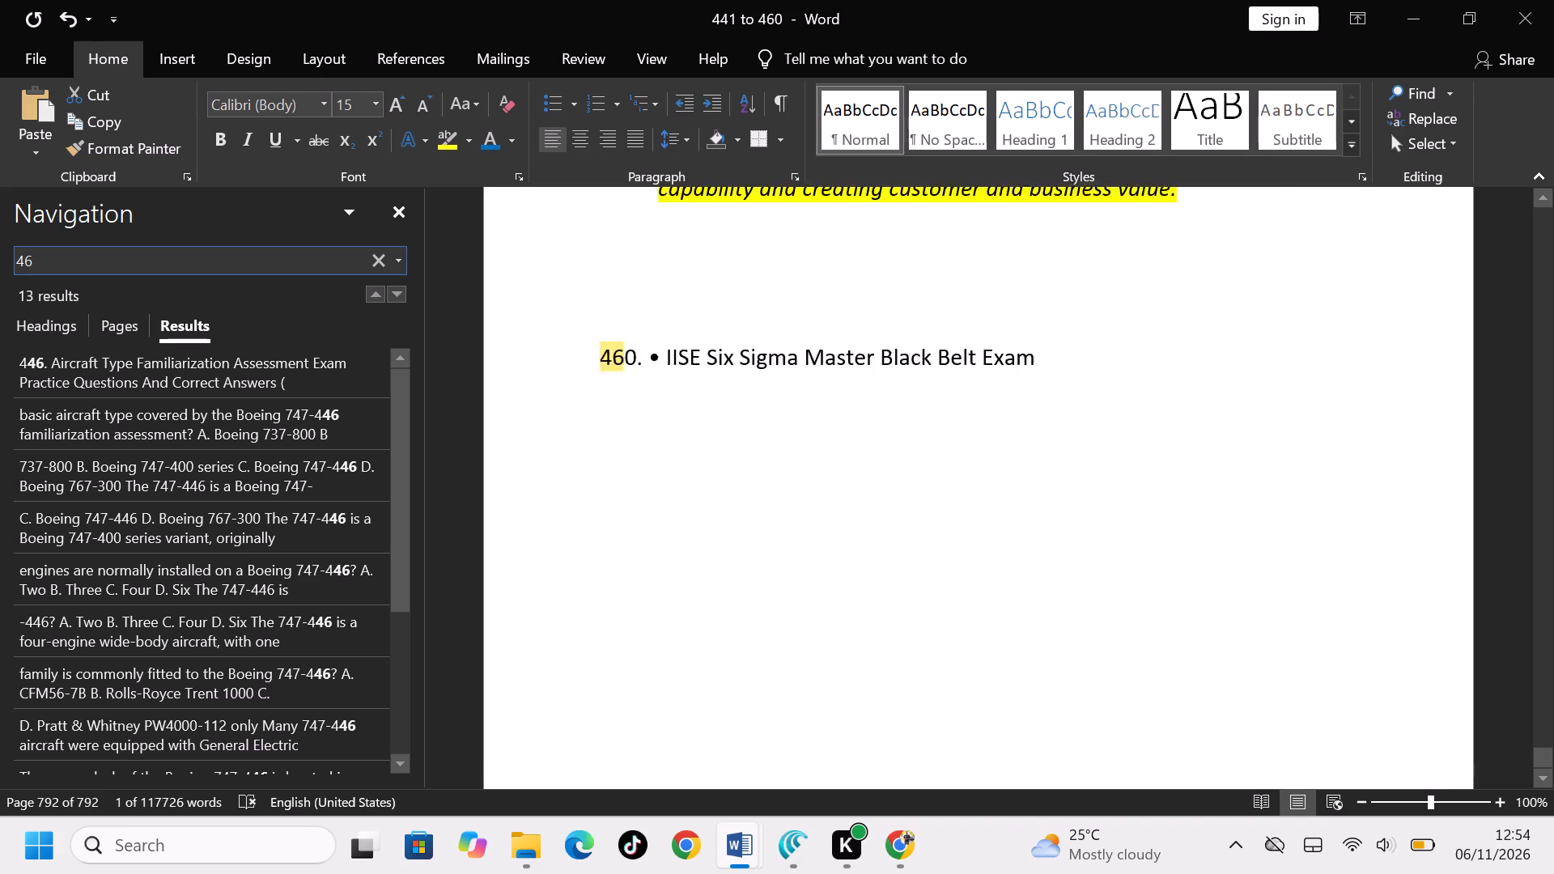
scroll(691, 468, up, 1)
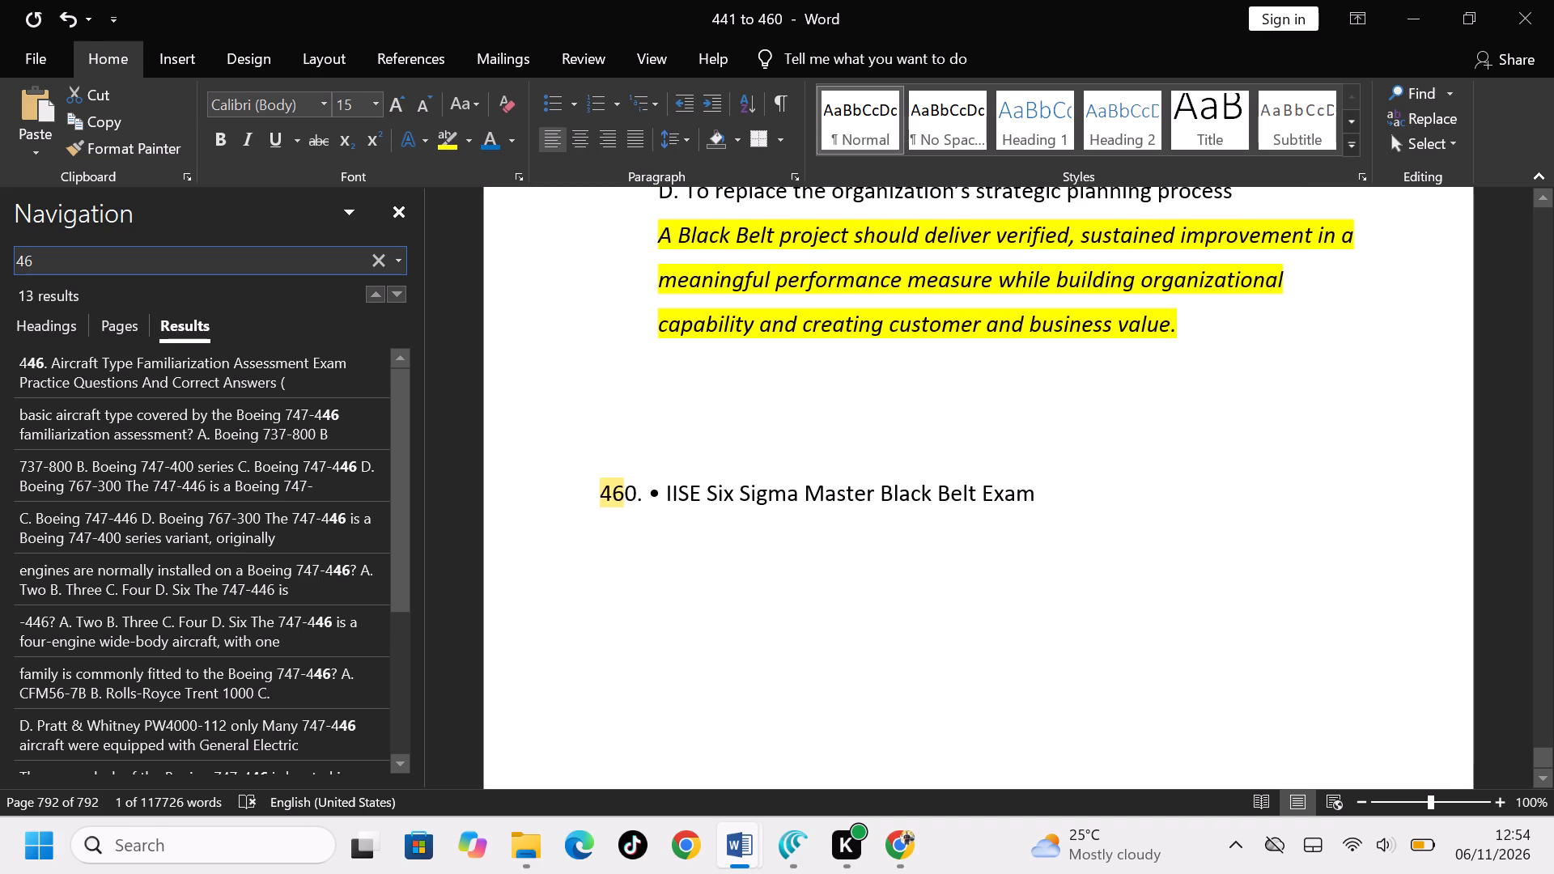
scroll(691, 468, up, 3)
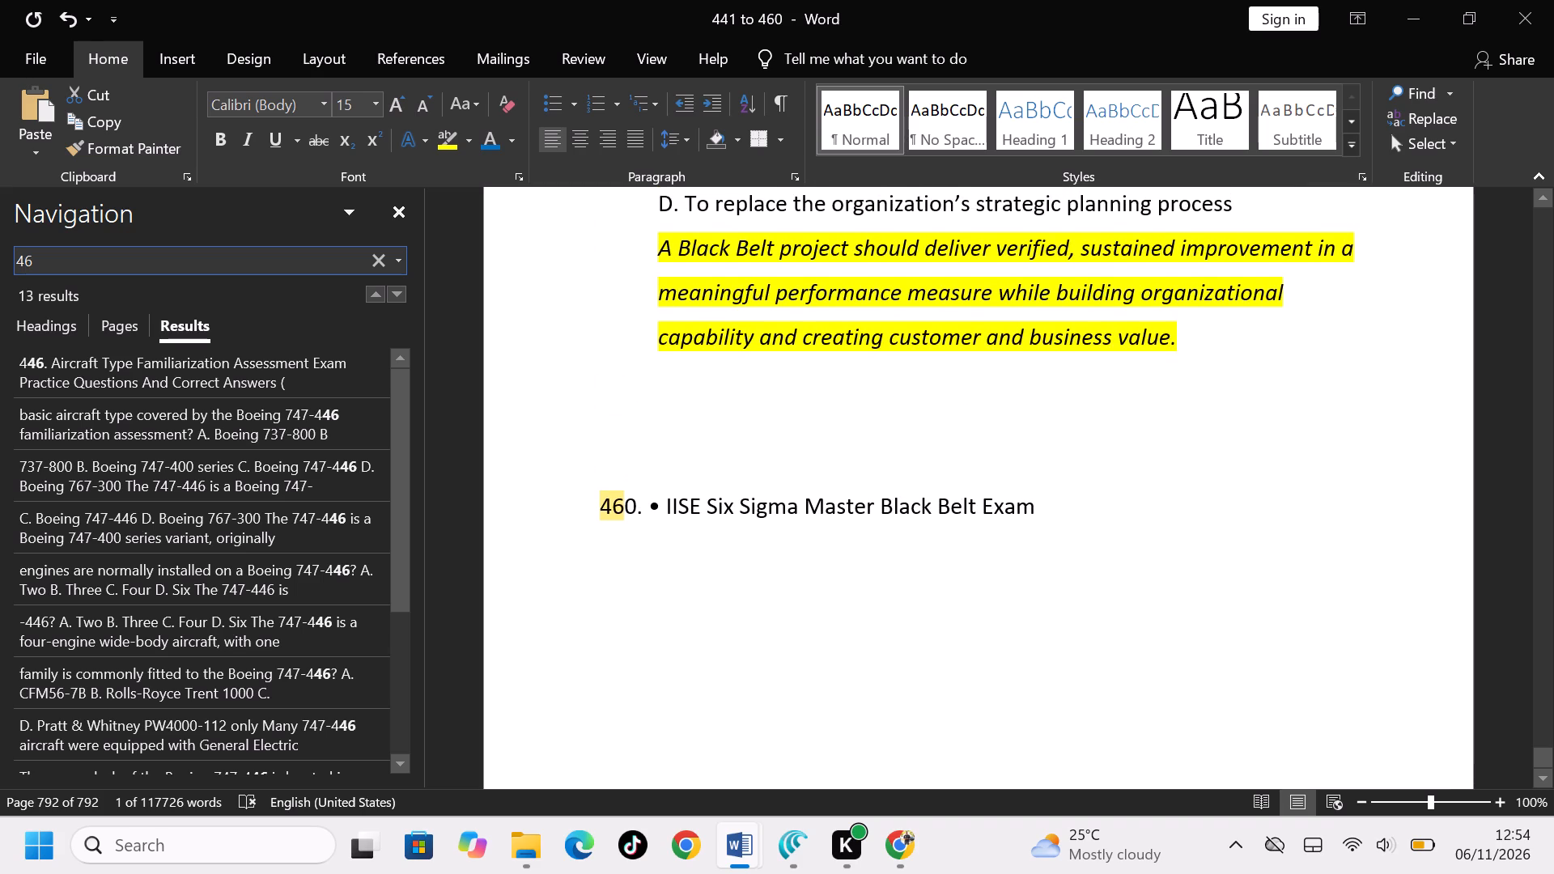
scroll(691, 468, up, 1)
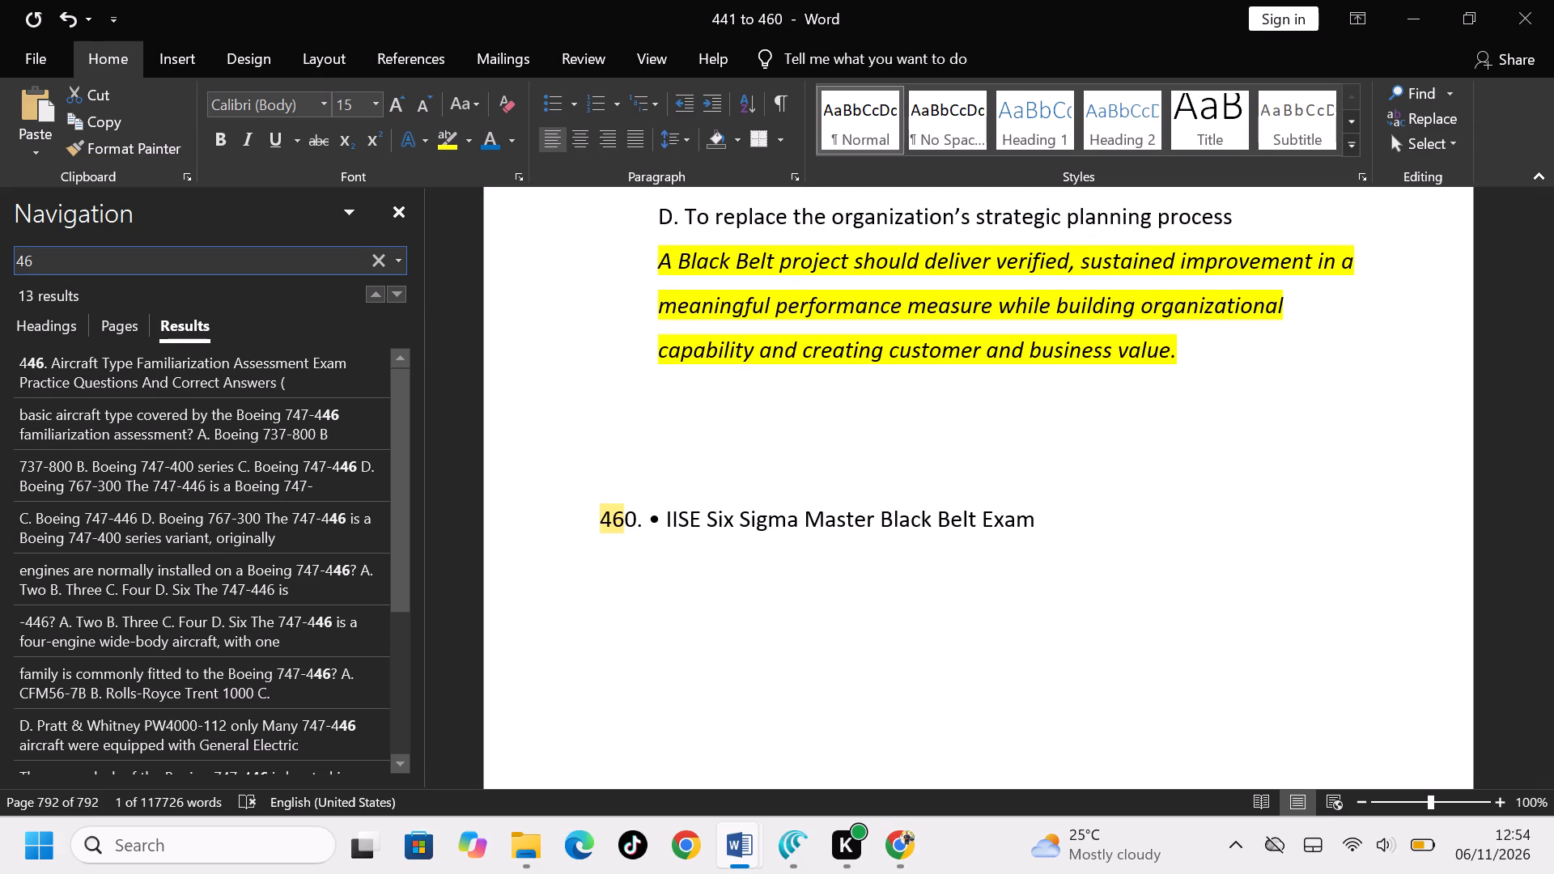
double_click(1000, 527)
key(ctrl+v)
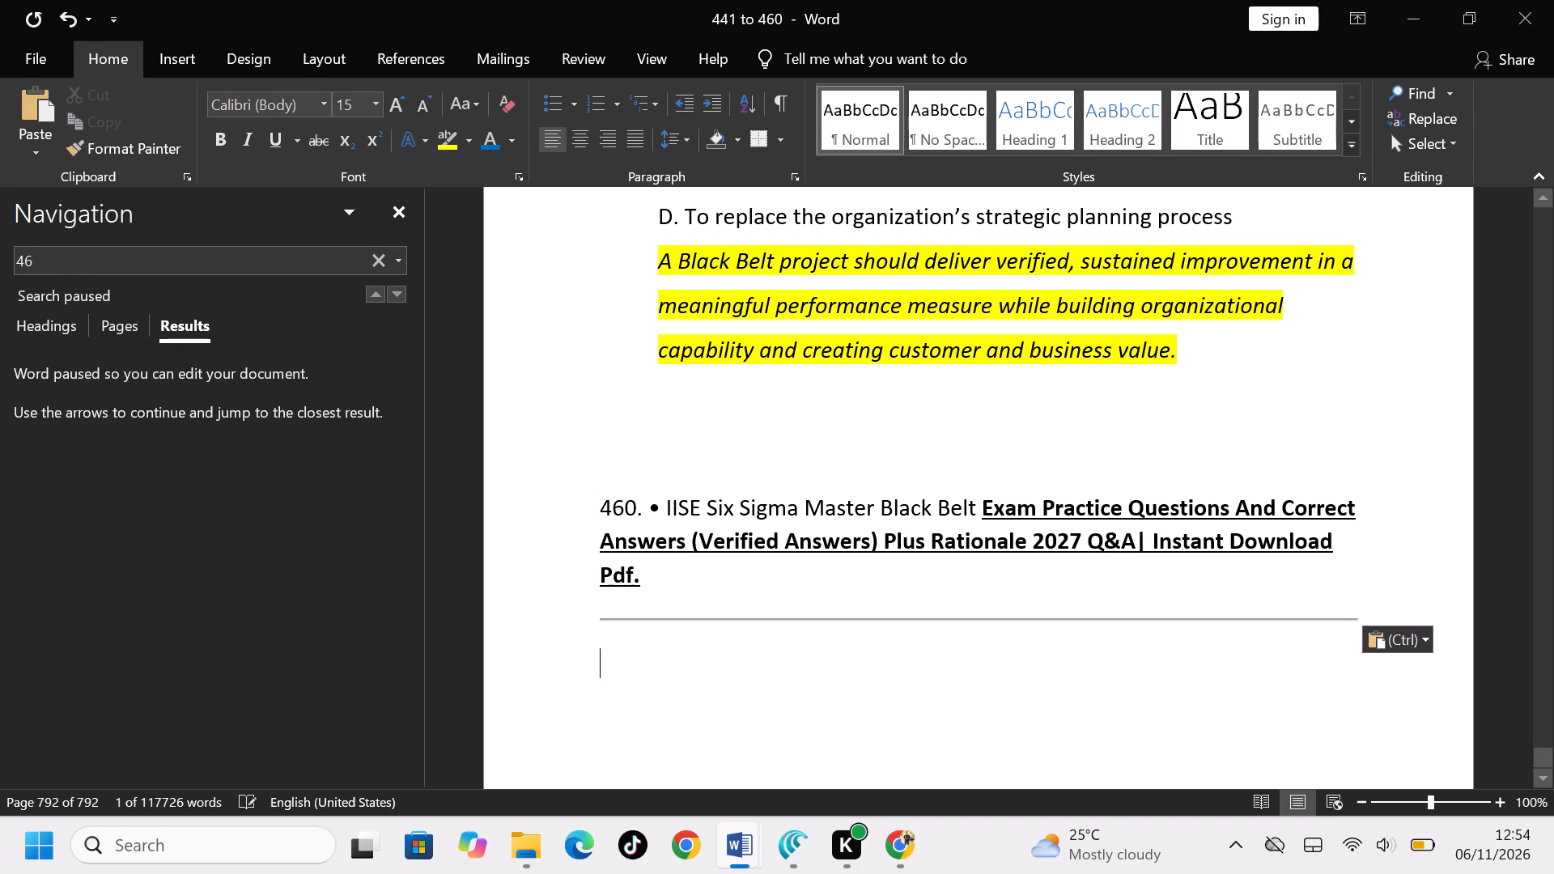
Format the whole 460 IISE Six Sigma Master Black Belt title as 28 pt, bold, underlined and blue.
click(665, 573)
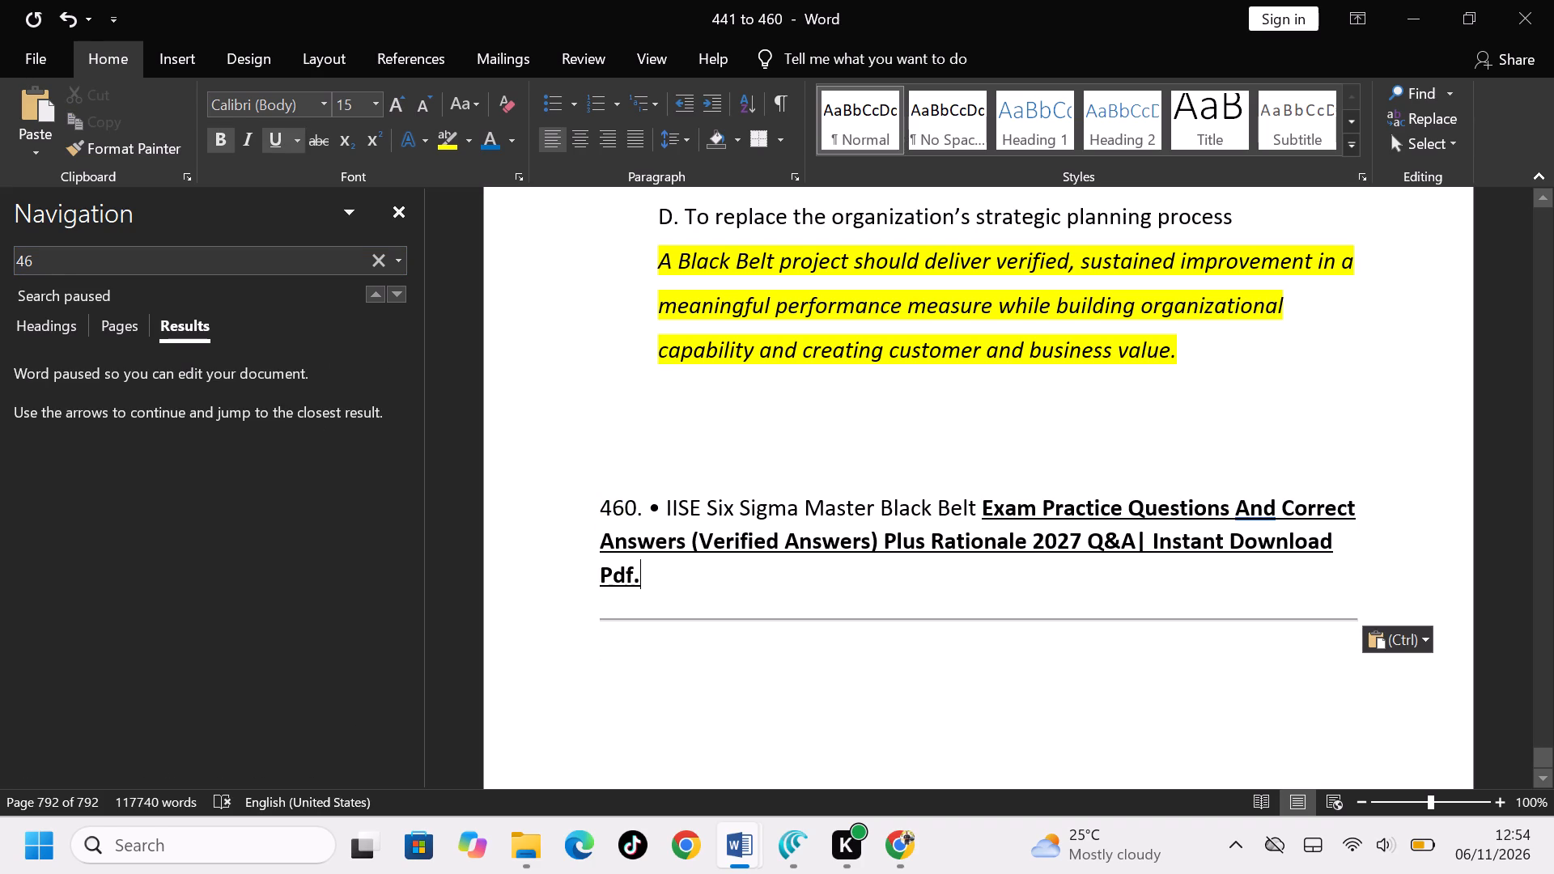
drag(659, 573, 526, 509)
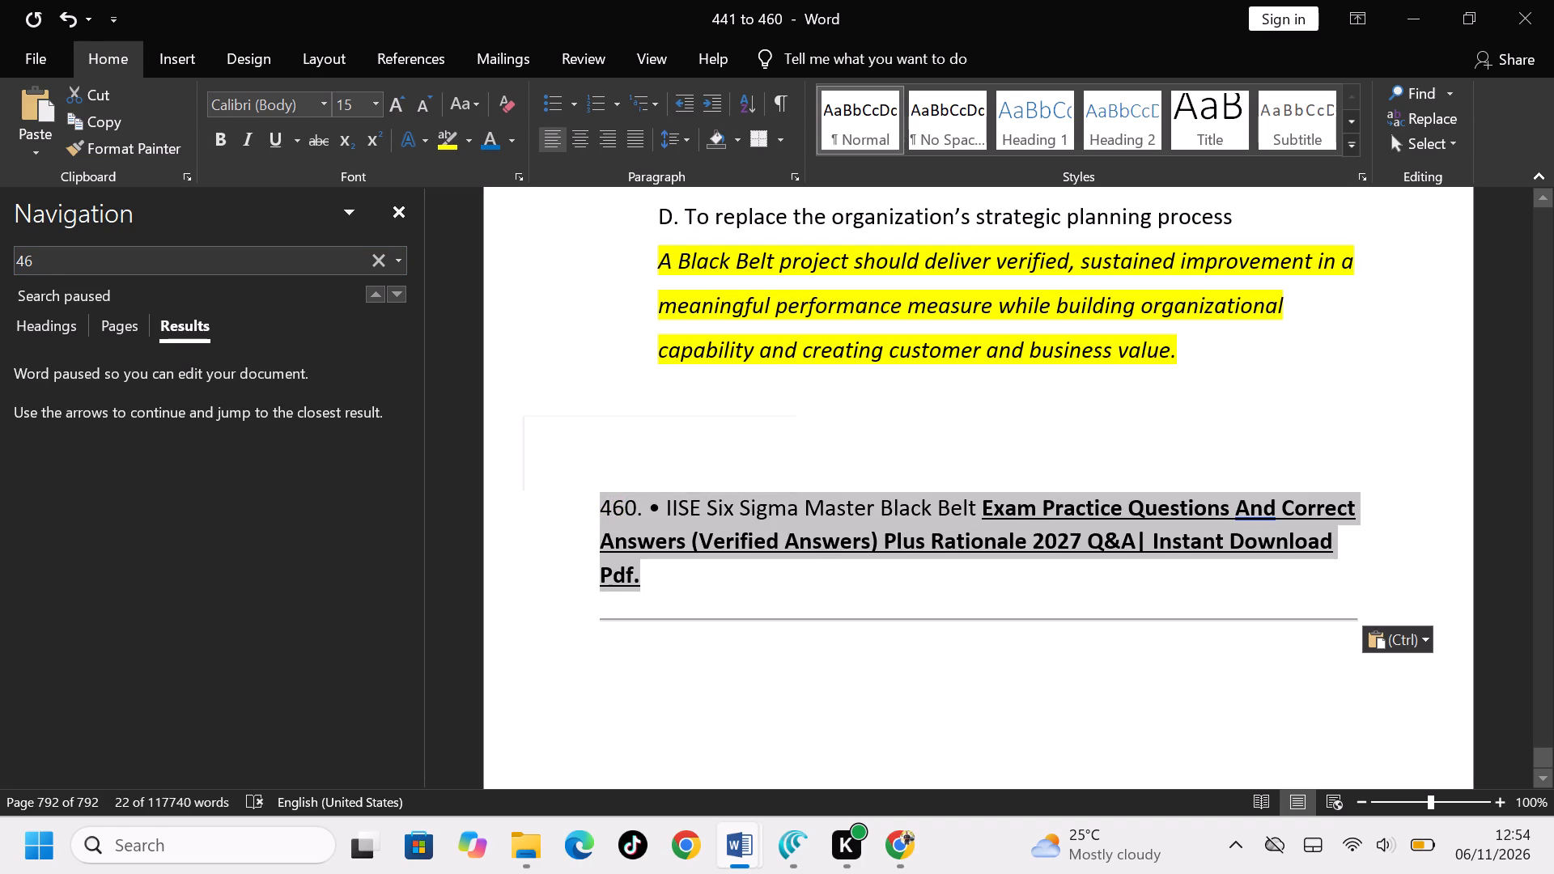
key(ctrl+shift+period)
key(ctrl+shift+period)
key(ctrl+shift+period)
key(ctrl+shift+period)
key(ctrl+shift+period)
key(ctrl+shift+period)
key(ctrl+shift+period)
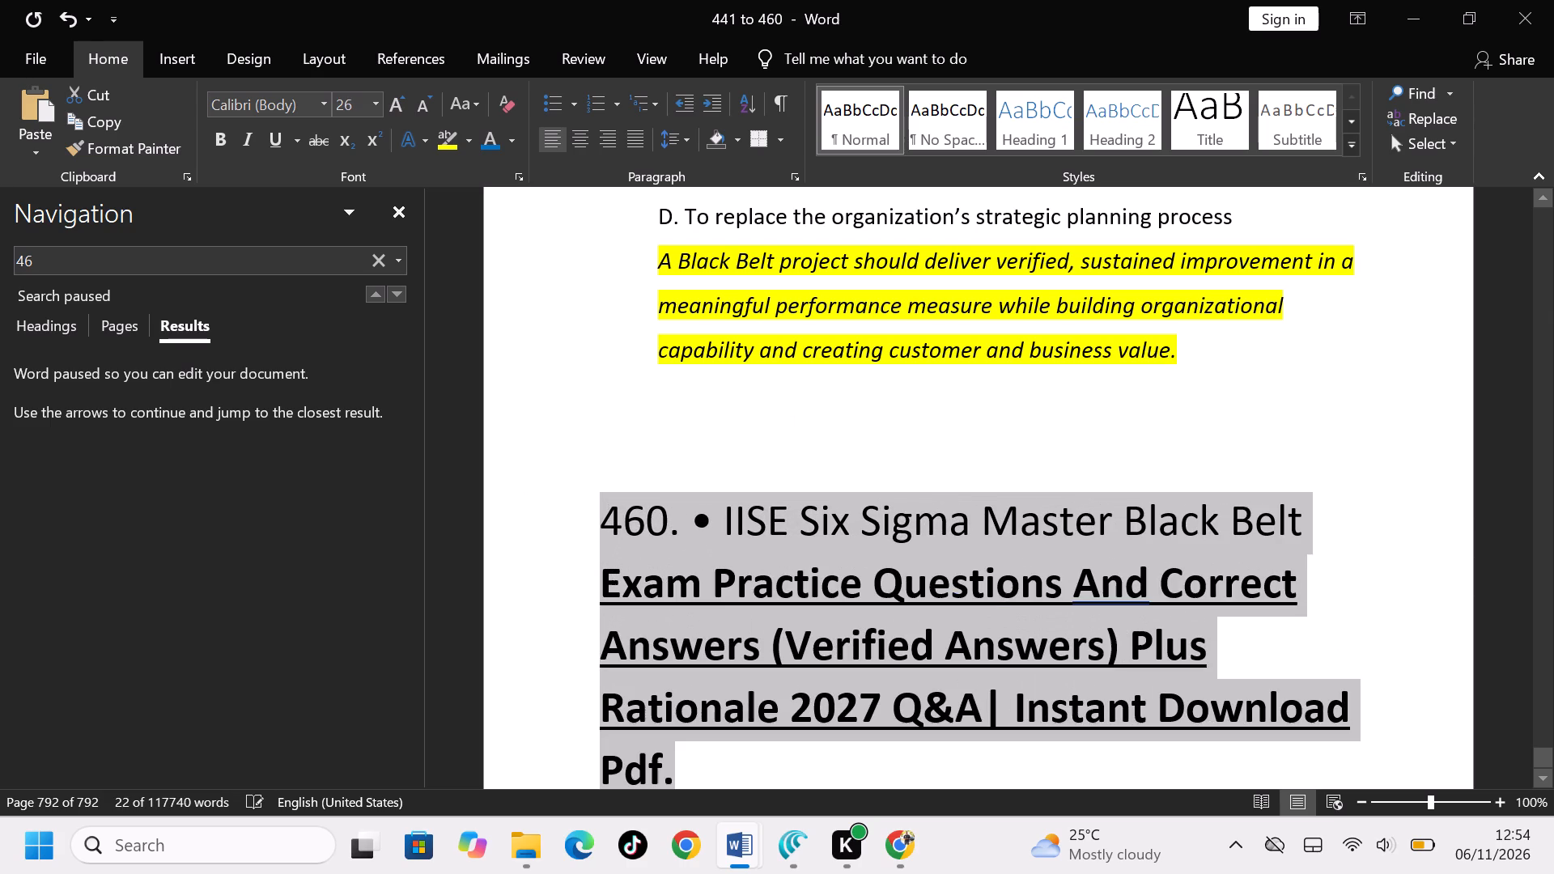
key(ctrl+b)
key(ctrl+u)
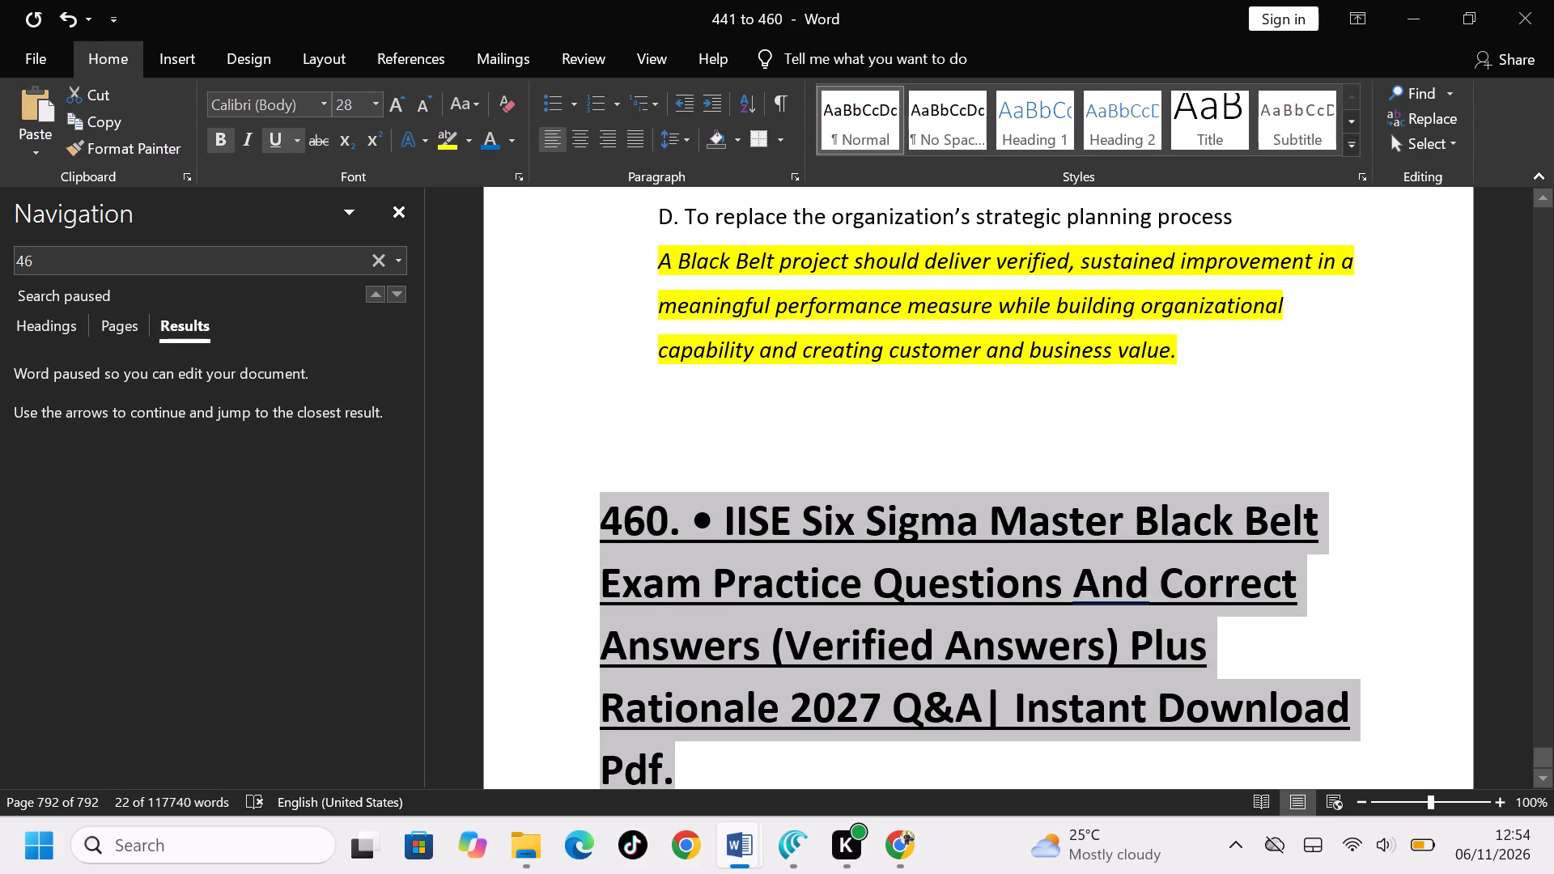
click(495, 142)
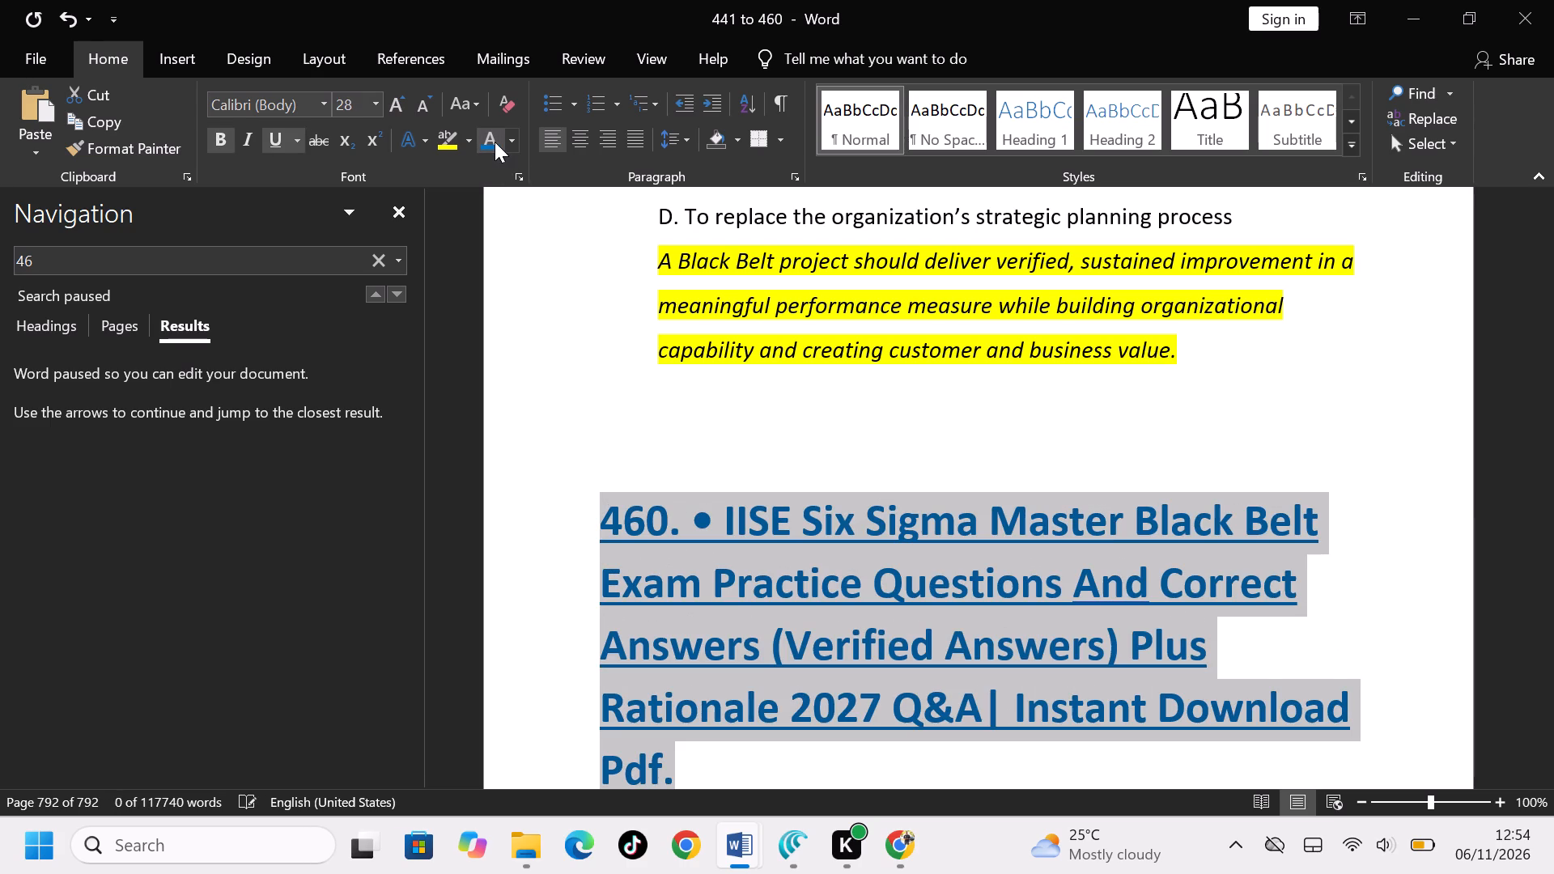